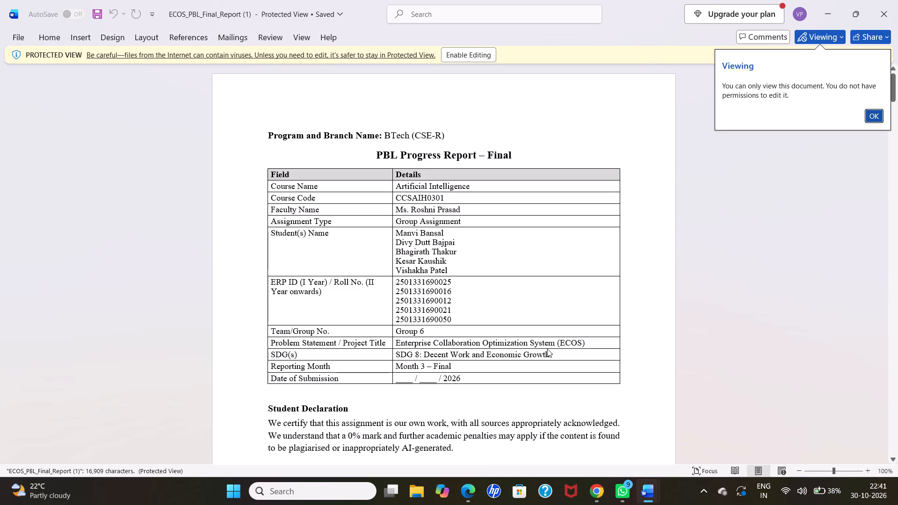
{"action": "left_click", "coordinate": [473, 57]}
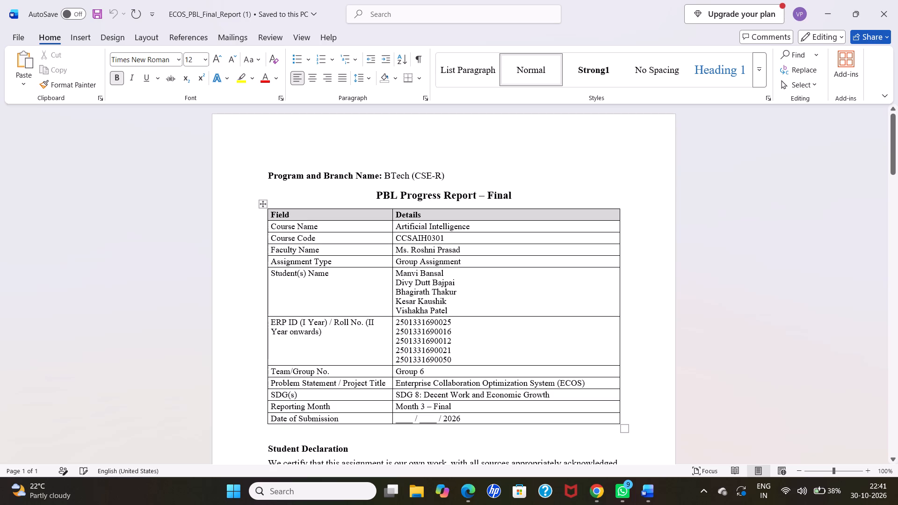
In section 5, Problem Definition, start the Objectives and Success criteria parts each on a new paragraph.
{"action": "scroll", "coordinate": [431, 339], "scroll_direction": "down", "scroll_amount": 1}
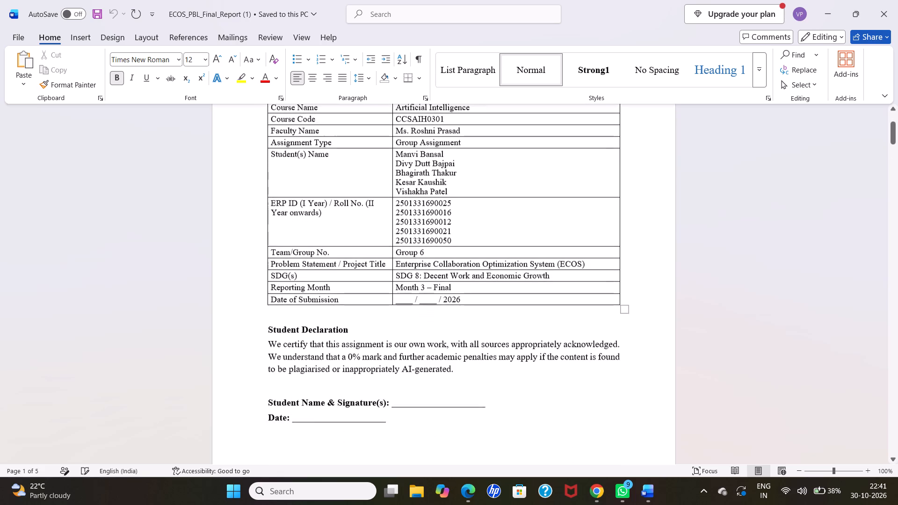
{"action": "scroll", "coordinate": [431, 339], "scroll_direction": "down", "scroll_amount": 4}
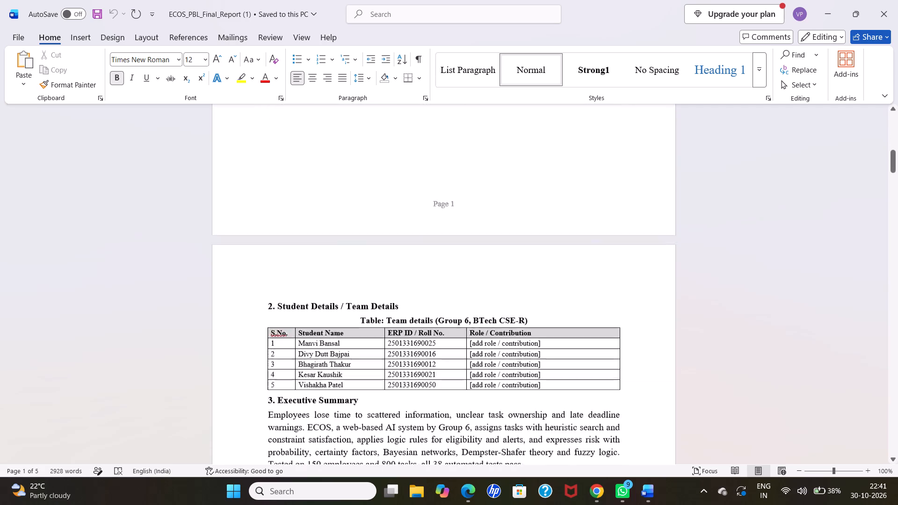
{"action": "scroll", "coordinate": [431, 339], "scroll_direction": "down", "scroll_amount": 4}
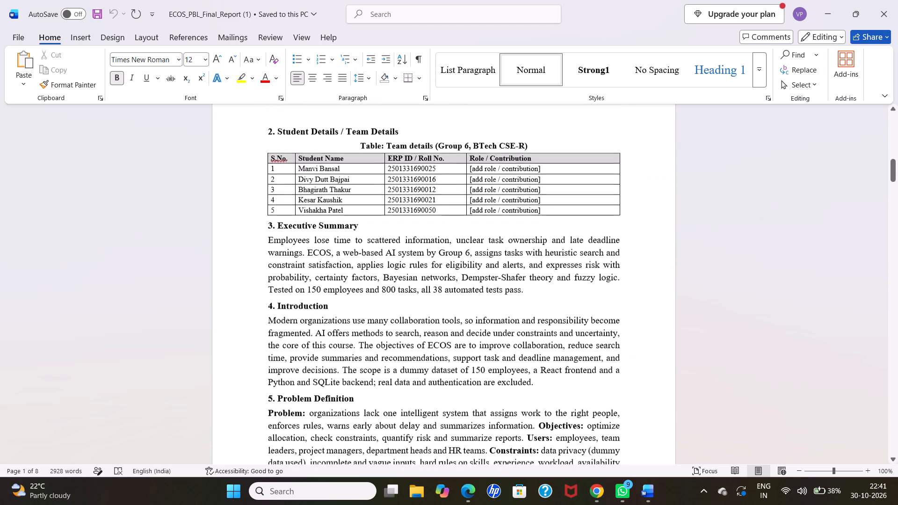
{"action": "scroll", "coordinate": [431, 339], "scroll_direction": "down", "scroll_amount": 2}
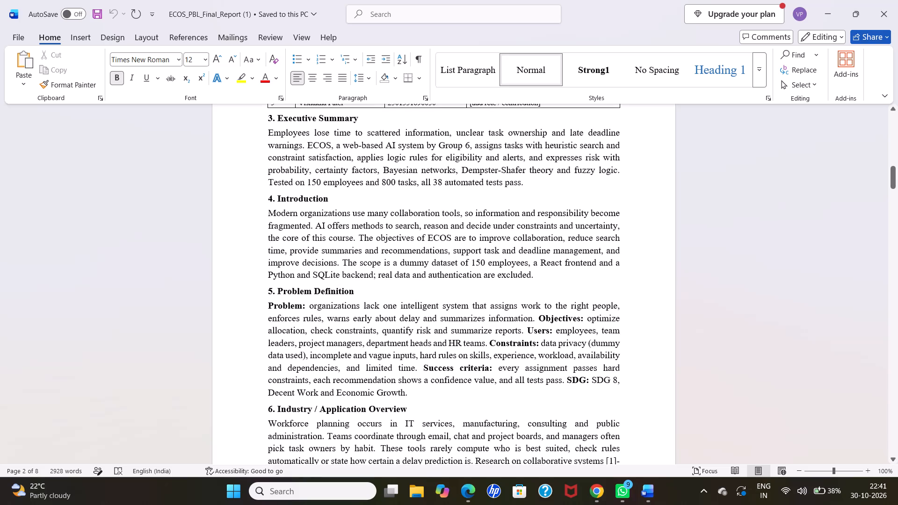
{"action": "left_click", "coordinate": [536, 320]}
{"action": "key", "text": "Return"}
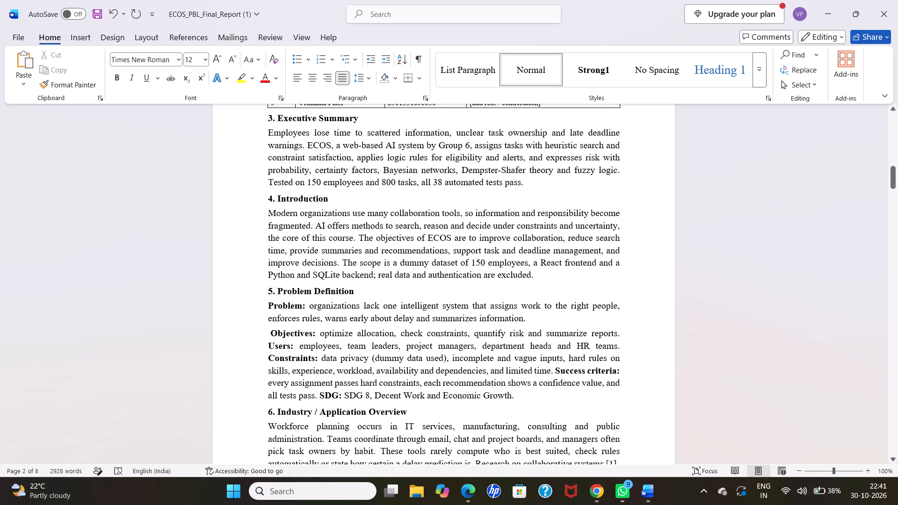
{"action": "left_click", "coordinate": [553, 368]}
{"action": "key", "text": "Return"}
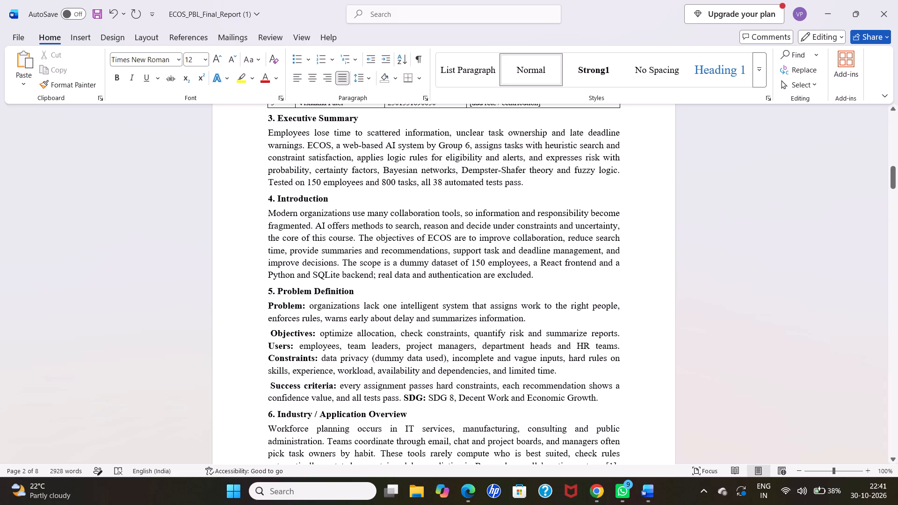
Delete the sentence "SDG: SDG 8, Decent Work and Economic Growth." from the end of section 5.
{"action": "left_click_drag", "start_coordinate": [406, 400], "coordinate": [461, 409]}
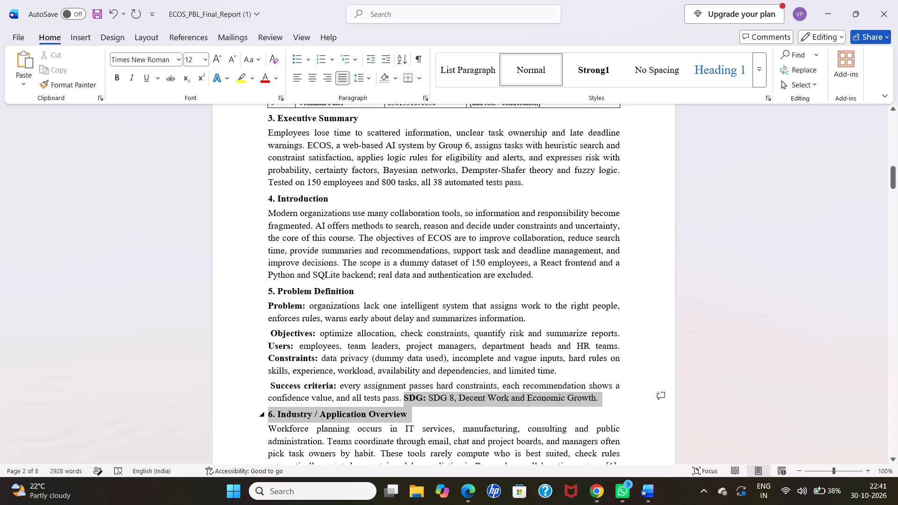
{"action": "left_click_drag", "start_coordinate": [461, 409], "coordinate": [608, 403]}
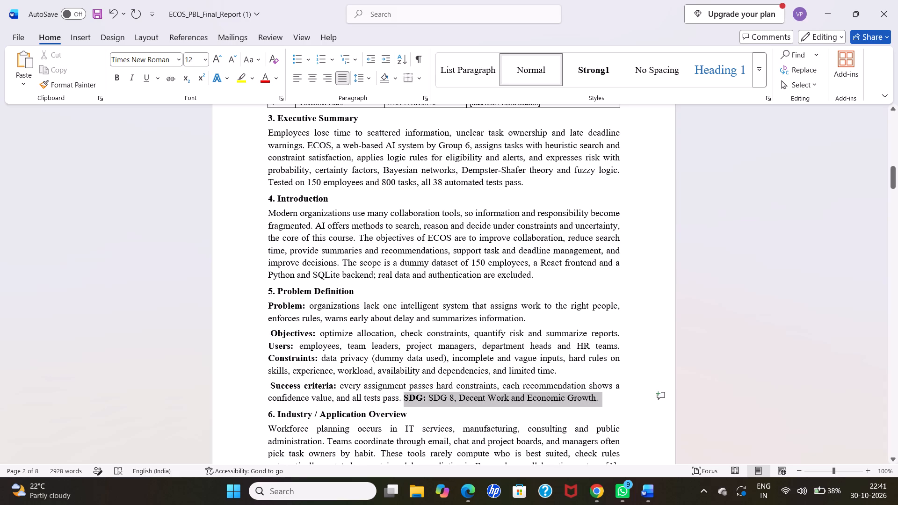
{"action": "left_click_drag", "start_coordinate": [608, 403], "coordinate": [608, 403]}
{"action": "key", "text": "BackSpace"}
In section 7, Module 1, start the Work and evidence part on a new paragraph.
{"action": "scroll", "coordinate": [608, 403], "scroll_direction": "down", "scroll_amount": 1}
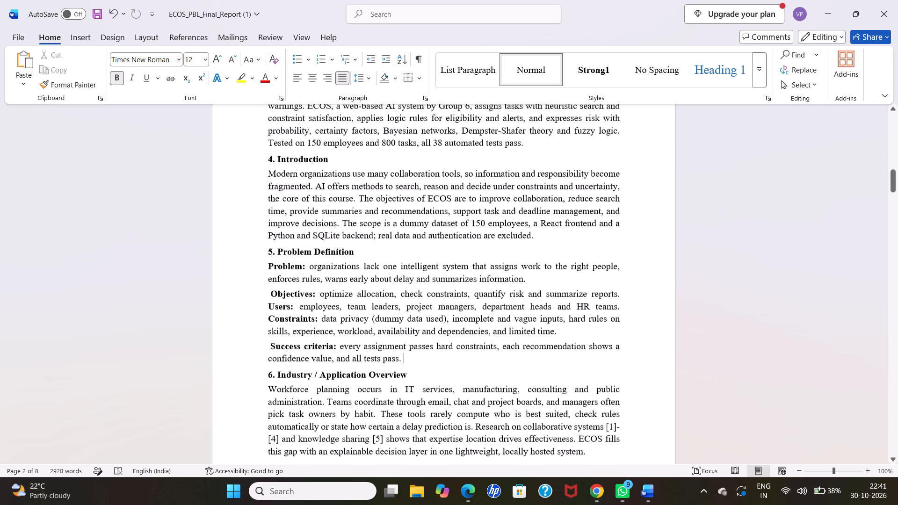
{"action": "scroll", "coordinate": [608, 403], "scroll_direction": "down", "scroll_amount": 1}
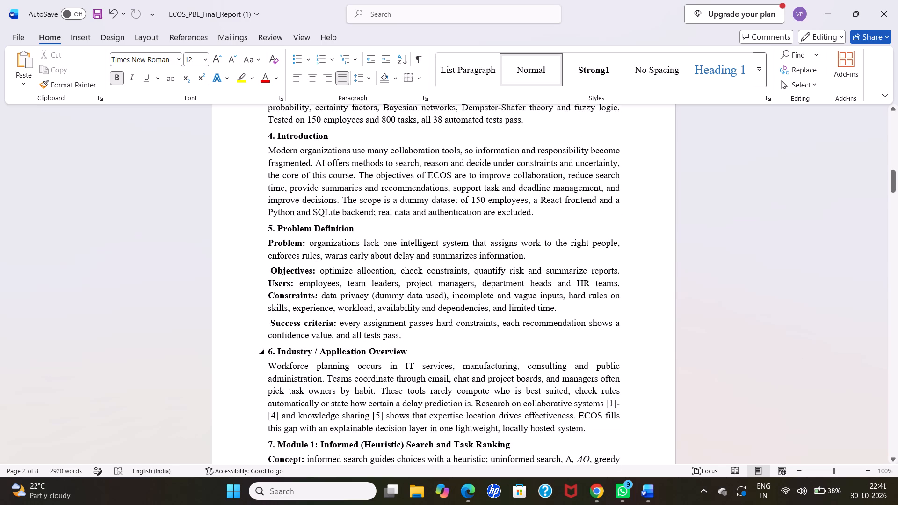
{"action": "scroll", "coordinate": [469, 353], "scroll_direction": "down", "scroll_amount": 1}
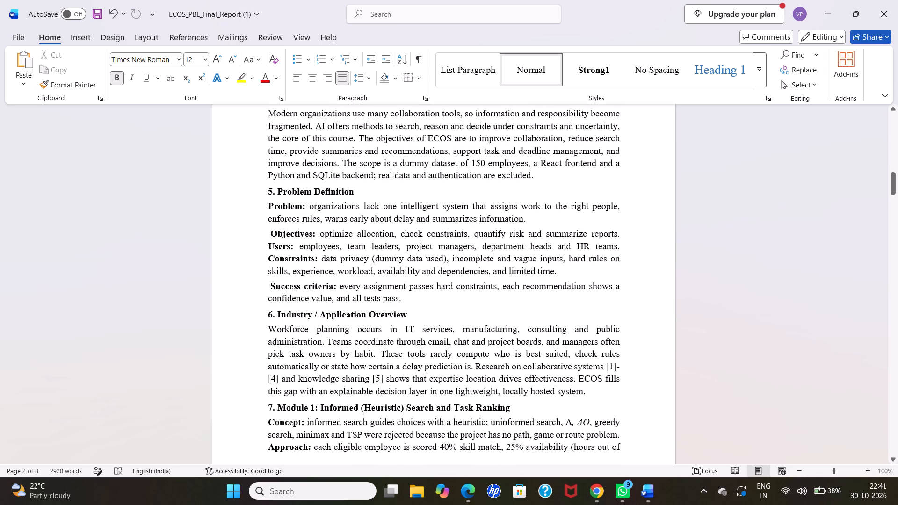
{"action": "scroll", "coordinate": [469, 353], "scroll_direction": "down", "scroll_amount": 3}
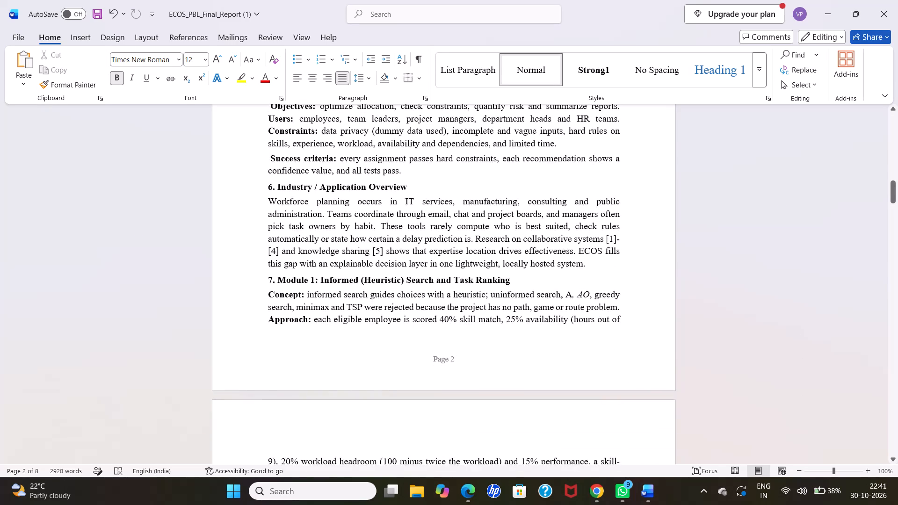
{"action": "scroll", "coordinate": [469, 353], "scroll_direction": "down", "scroll_amount": 1}
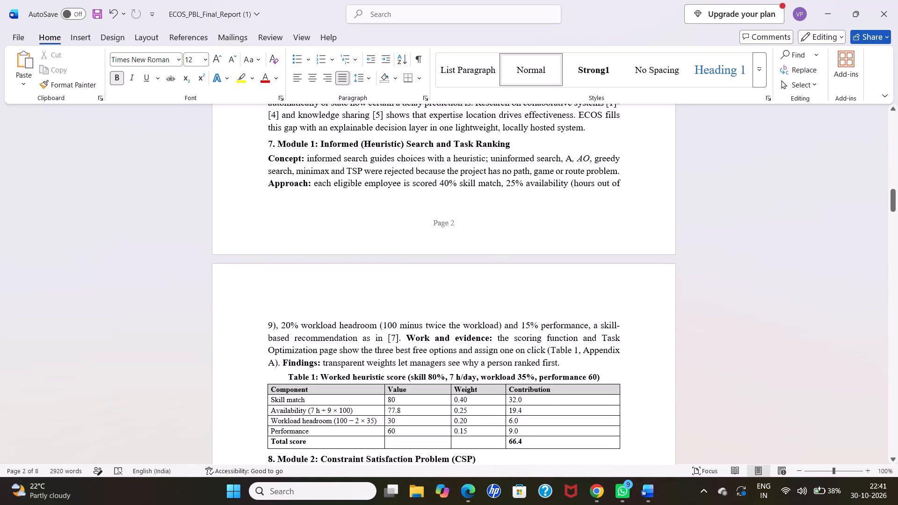
{"action": "left_click", "coordinate": [405, 336]}
{"action": "key", "text": "Return"}
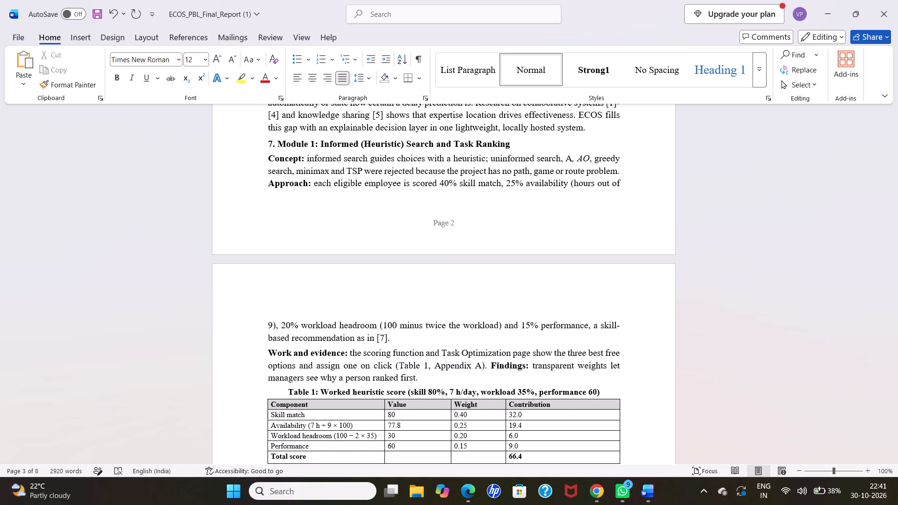
{"action": "scroll", "coordinate": [405, 336], "scroll_direction": "down", "scroll_amount": 1}
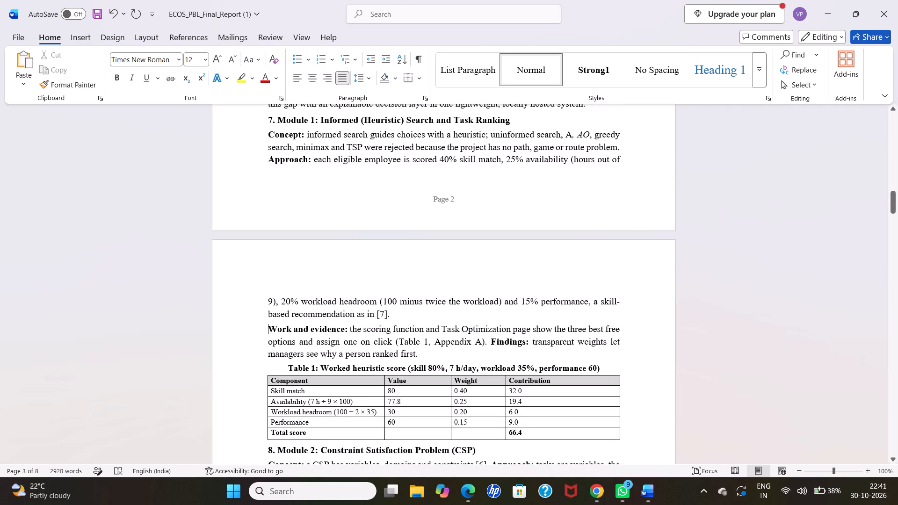
{"action": "left_click", "coordinate": [278, 299]}
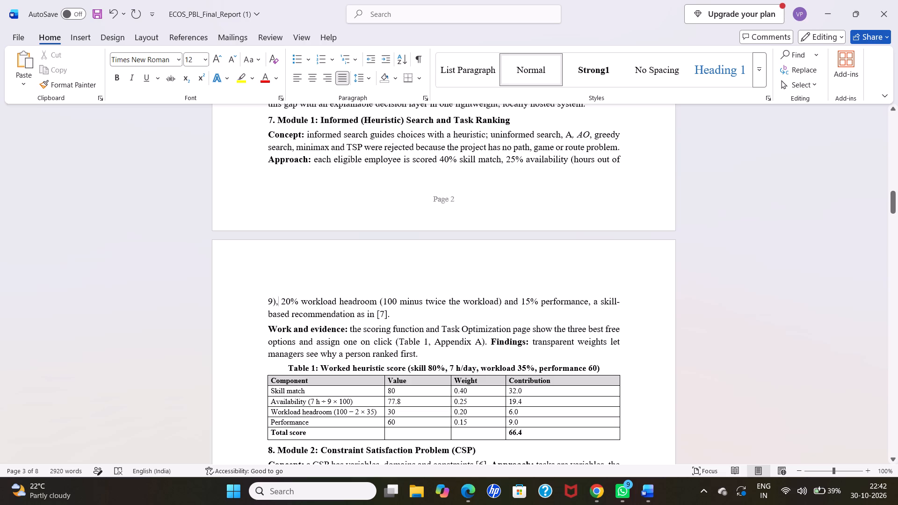
{"action": "left_click", "coordinate": [276, 301]}
In section 8, Module 2, start the Approach and Work and evidence parts each on a new paragraph.
{"action": "scroll", "coordinate": [314, 304], "scroll_direction": "down", "scroll_amount": 1}
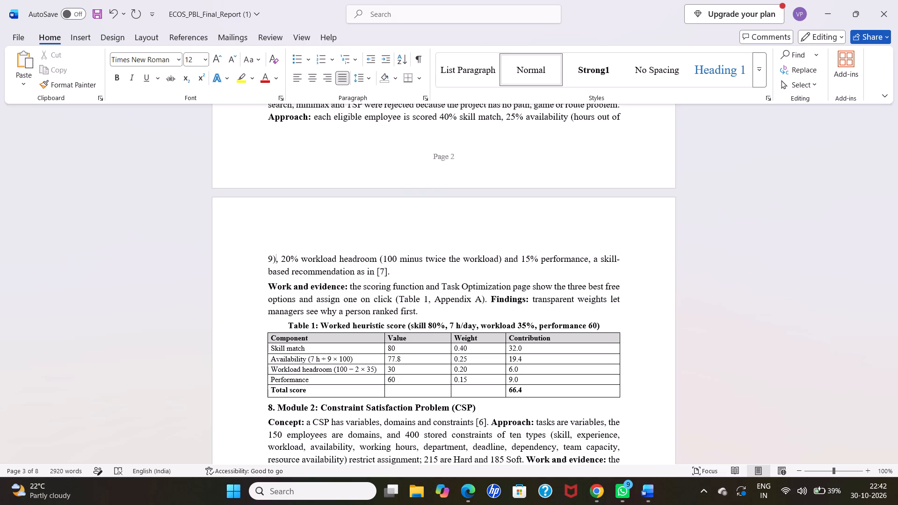
{"action": "scroll", "coordinate": [314, 304], "scroll_direction": "down", "scroll_amount": 1}
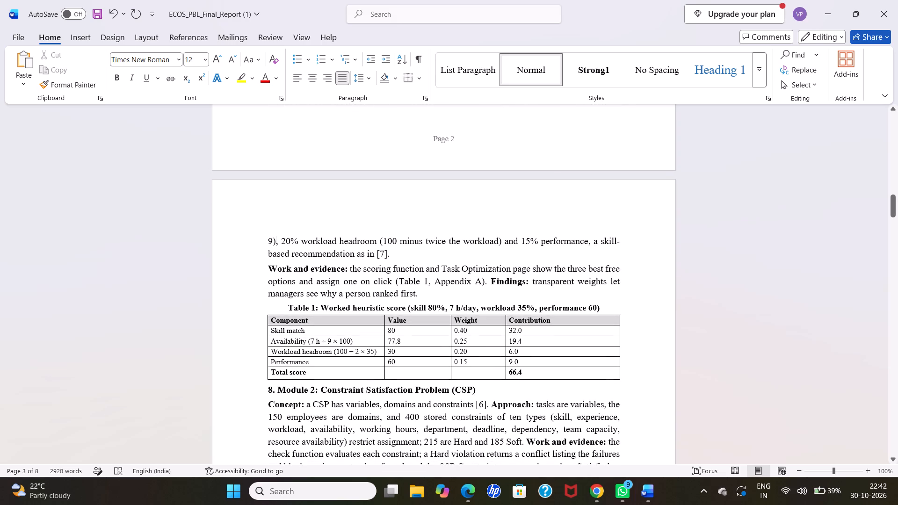
{"action": "scroll", "coordinate": [314, 304], "scroll_direction": "down", "scroll_amount": 1}
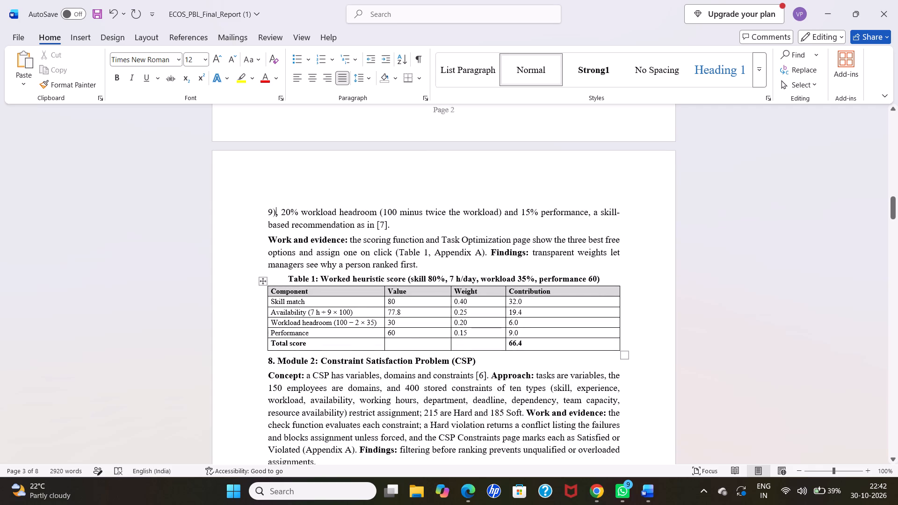
{"action": "scroll", "coordinate": [339, 284], "scroll_direction": "down", "scroll_amount": 2}
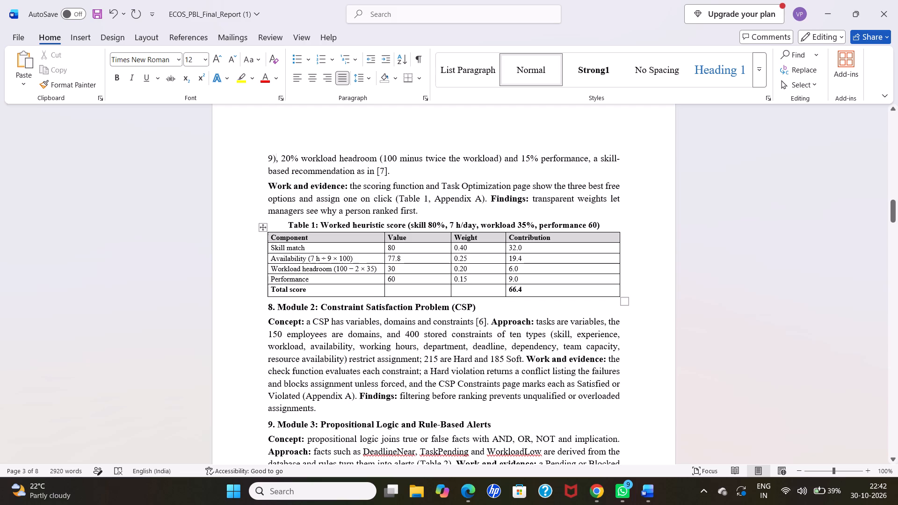
{"action": "scroll", "coordinate": [339, 284], "scroll_direction": "down", "scroll_amount": 1}
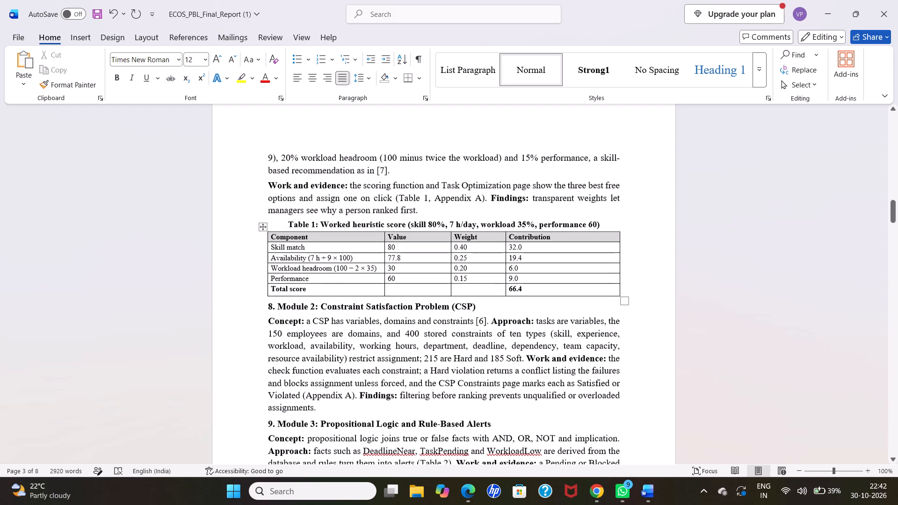
{"action": "scroll", "coordinate": [339, 284], "scroll_direction": "down", "scroll_amount": 2}
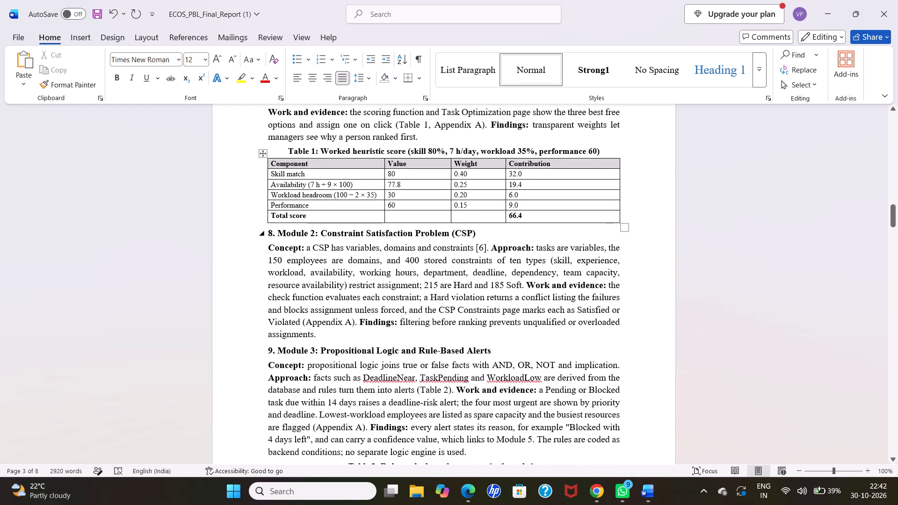
{"action": "left_click", "coordinate": [491, 249]}
{"action": "key", "text": "Return"}
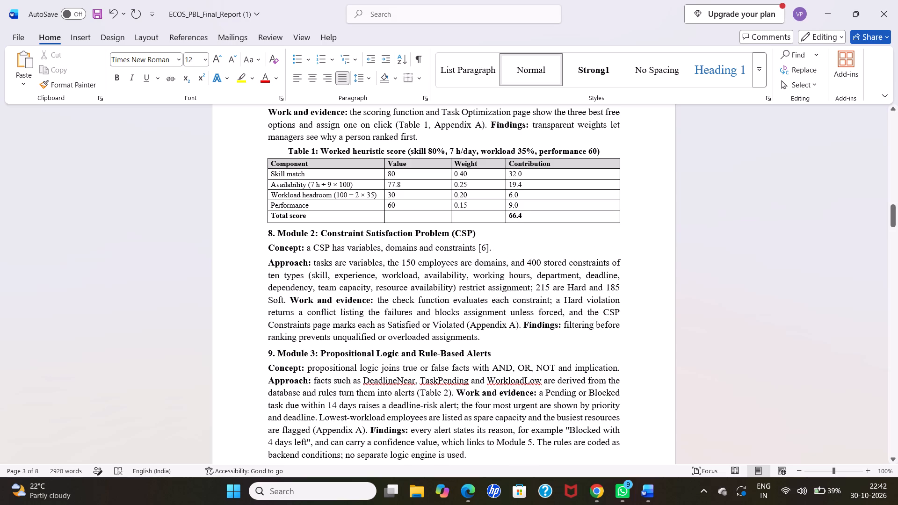
{"action": "left_click", "coordinate": [288, 297]}
{"action": "key", "text": "Return"}
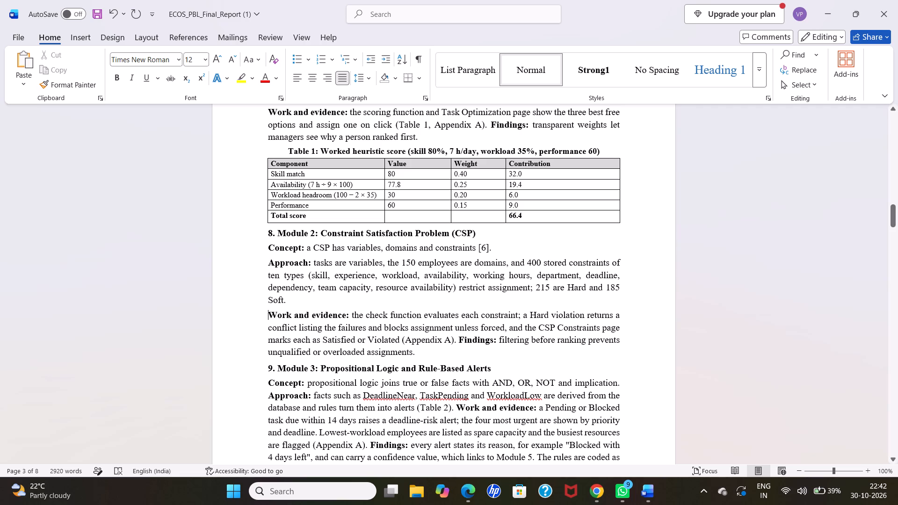
Shorten the Work and evidence part of section 8, Module 2, so that its text ends with "a conflict listing the failure.".
{"action": "left_click_drag", "start_coordinate": [267, 314], "coordinate": [296, 311]}
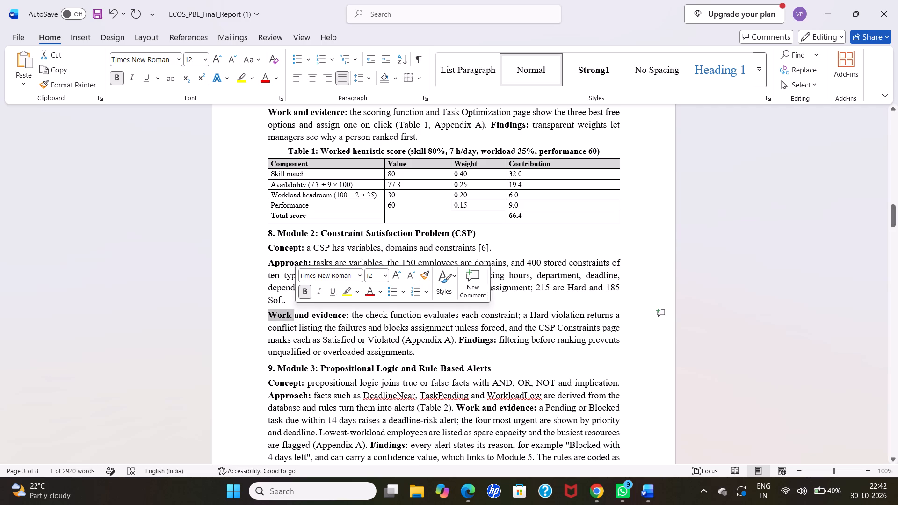
{"action": "left_click", "coordinate": [452, 340]}
{"action": "key", "text": "Right"}
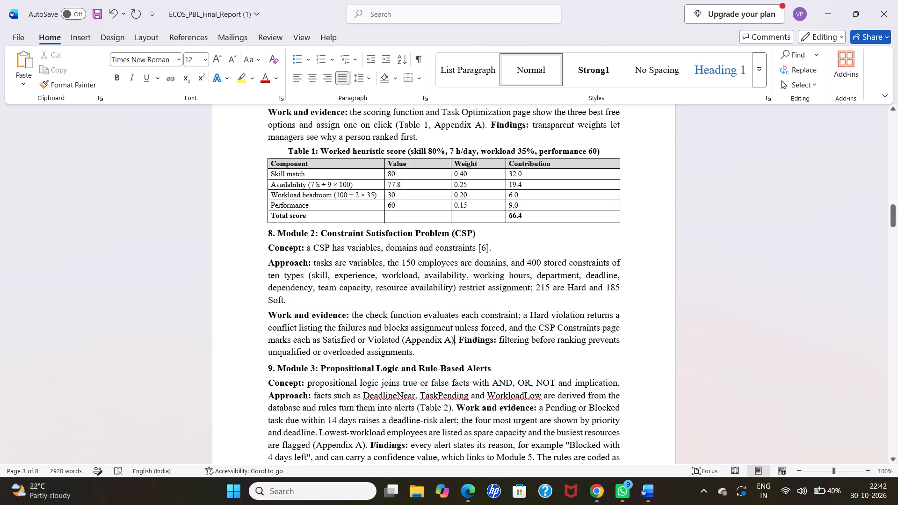
{"action": "key", "text": "BackSpace"}
{"action": "key", "text": "BackSpace"}
{"action": "key", "text": "BackSpace"}
{"action": "key", "text": "BackSpace"}
{"action": "key", "text": "BackSpace"}
{"action": "key", "text": "BackSpace"}
{"action": "key", "text": "BackSpace"}
{"action": "key", "text": "BackSpace"}
{"action": "key", "text": "BackSpace"}
{"action": "key", "text": "BackSpace"}
{"action": "key", "text": "BackSpace"}
{"action": "key", "text": "BackSpace"}
{"action": "key", "text": "BackSpace"}
{"action": "key", "text": "BackSpace"}
{"action": "key", "text": "BackSpace"}
{"action": "key", "text": "BackSpace"}
{"action": "key", "text": "BackSpace"}
{"action": "key", "text": "BackSpace"}
{"action": "key", "text": "BackSpace"}
{"action": "key", "text": "BackSpace"}
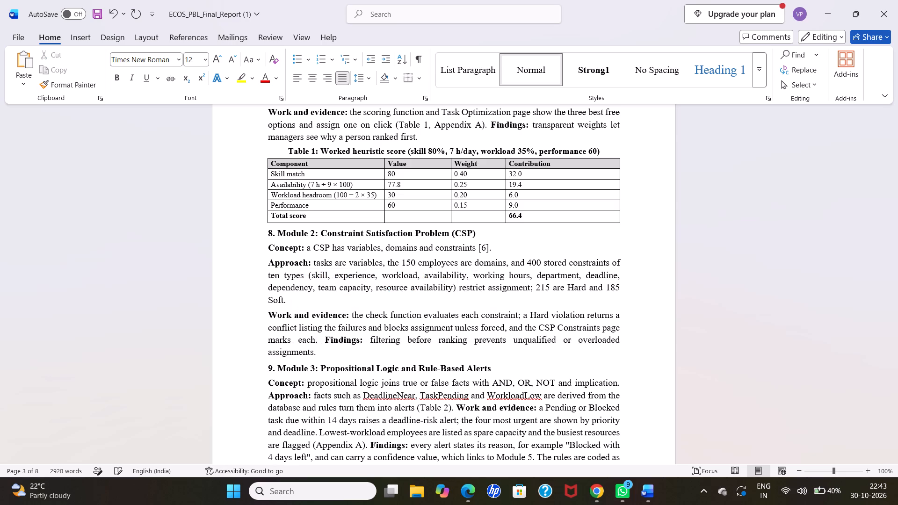
{"action": "key", "text": "BackSpace"}
{"action": "key", "text": "BackSpace"}
{"action": "key", "text": "BackSpace"}
{"action": "key", "text": "BackSpace"}
{"action": "key", "text": "BackSpace"}
{"action": "key", "text": "BackSpace"}
{"action": "key", "text": "BackSpace"}
{"action": "key", "text": "BackSpace"}
{"action": "key", "text": "BackSpace"}
{"action": "key", "text": "BackSpace"}
{"action": "key", "text": "BackSpace"}
{"action": "key", "text": "BackSpace"}
{"action": "key", "text": "BackSpace"}
{"action": "key", "text": "BackSpace"}
{"action": "key", "text": "BackSpace"}
{"action": "key", "text": "BackSpace"}
{"action": "key", "text": "BackSpace"}
{"action": "key", "text": "BackSpace"}
{"action": "key", "text": "BackSpace"}
{"action": "key", "text": "BackSpace"}
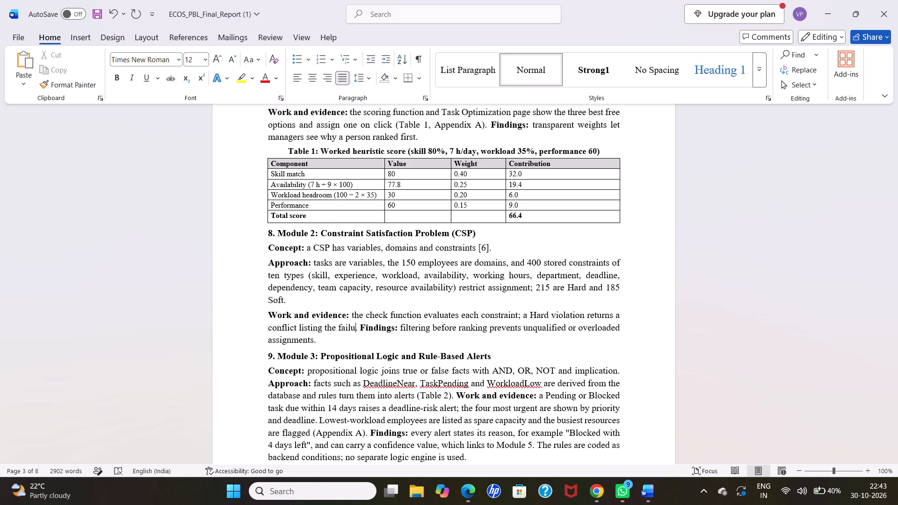
{"action": "key", "text": "ctrl+z"}
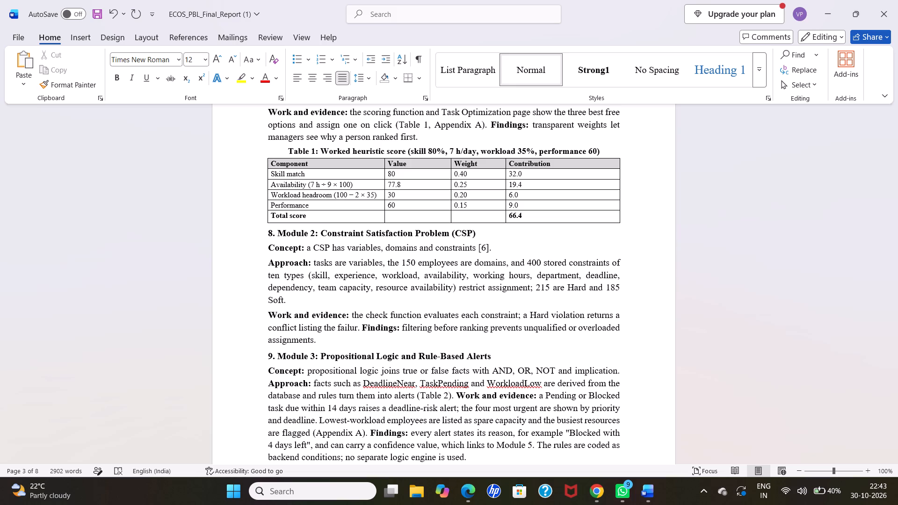
{"action": "key", "text": "ctrl+z"}
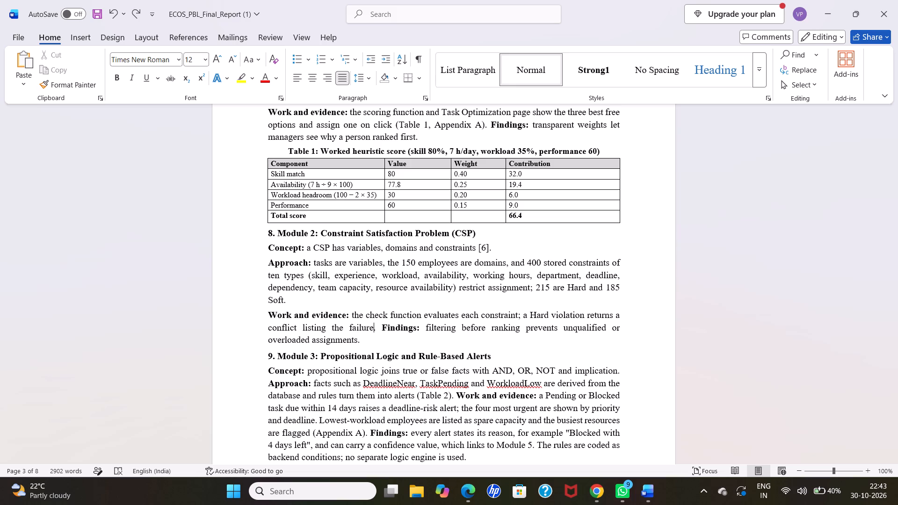
In section 8, Module 2, start the Findings part on a new paragraph.
{"action": "left_click", "coordinate": [380, 328]}
{"action": "key", "text": "BackSpace"}
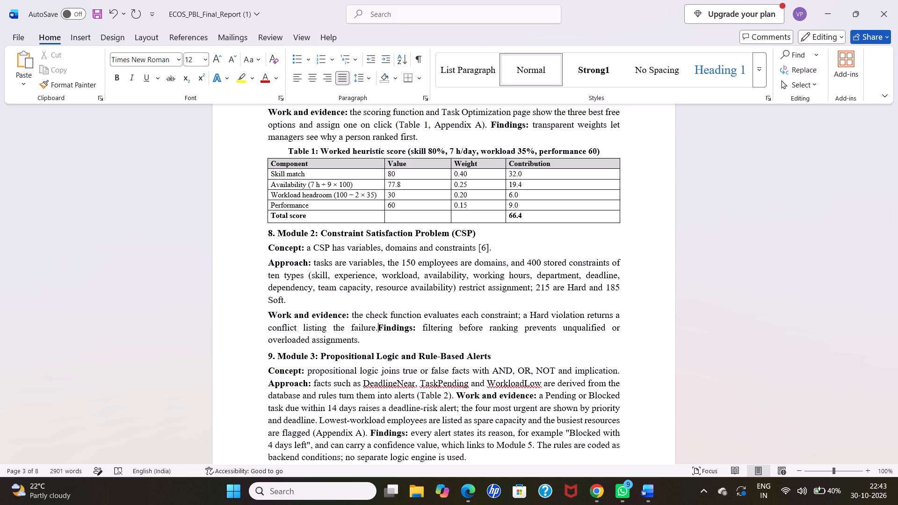
{"action": "key", "text": "BackSpace"}
{"action": "key", "text": "period"}
{"action": "key", "text": "space"}
{"action": "key", "text": "Return"}
In section 9, Module 3, delete the sentence about lowest-workload employees and busiest resources from the Work and evidence part.
{"action": "scroll", "coordinate": [380, 328], "scroll_direction": "down", "scroll_amount": 1}
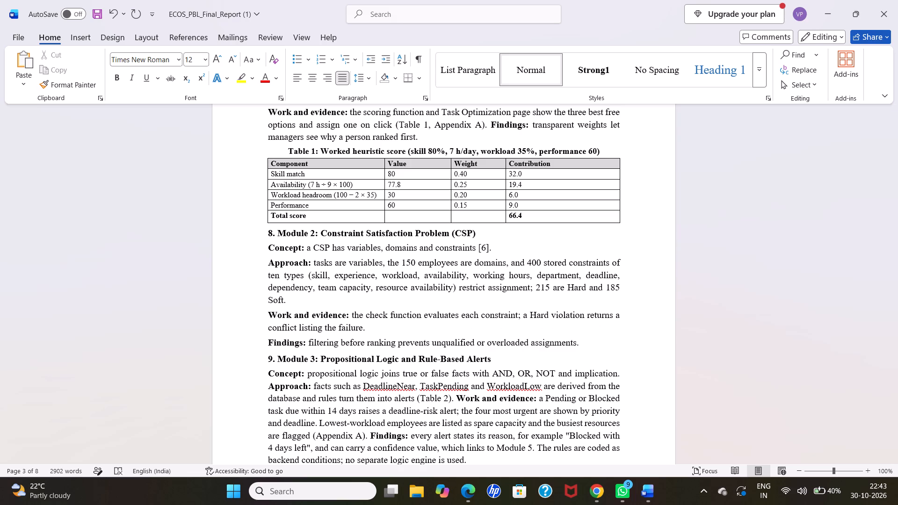
{"action": "scroll", "coordinate": [380, 328], "scroll_direction": "down", "scroll_amount": 1}
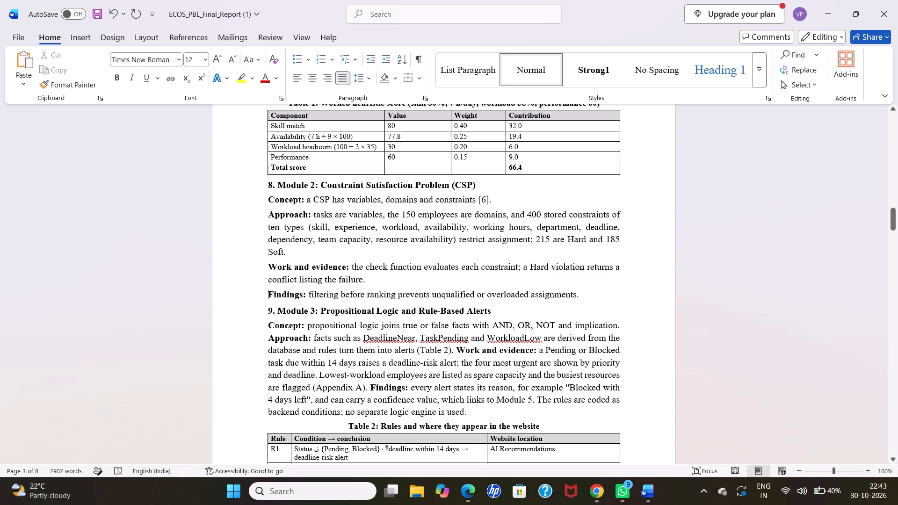
{"action": "left_click", "coordinate": [455, 242]}
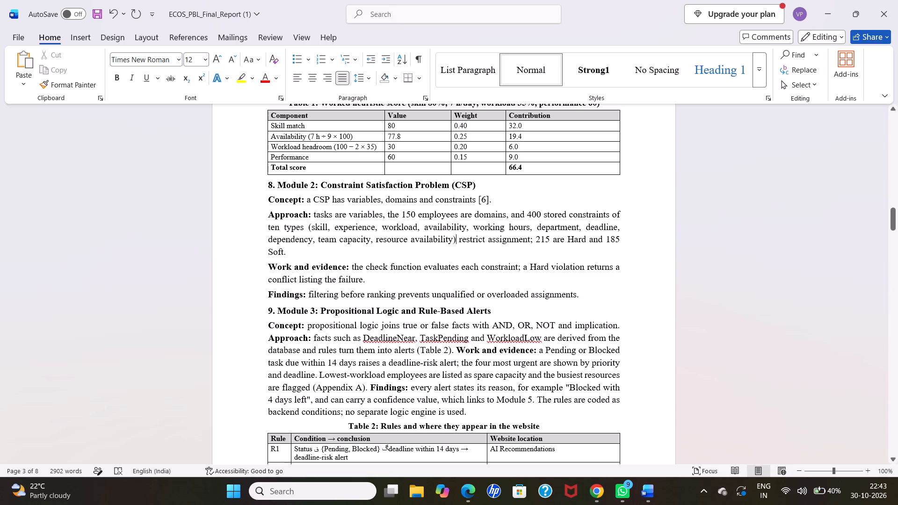
{"action": "scroll", "coordinate": [358, 244], "scroll_direction": "down", "scroll_amount": 3}
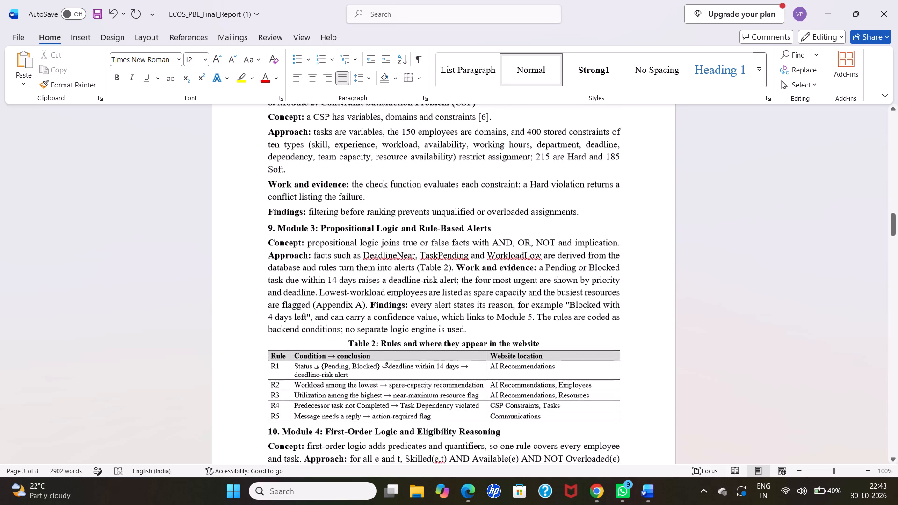
{"action": "scroll", "coordinate": [358, 244], "scroll_direction": "down", "scroll_amount": 1}
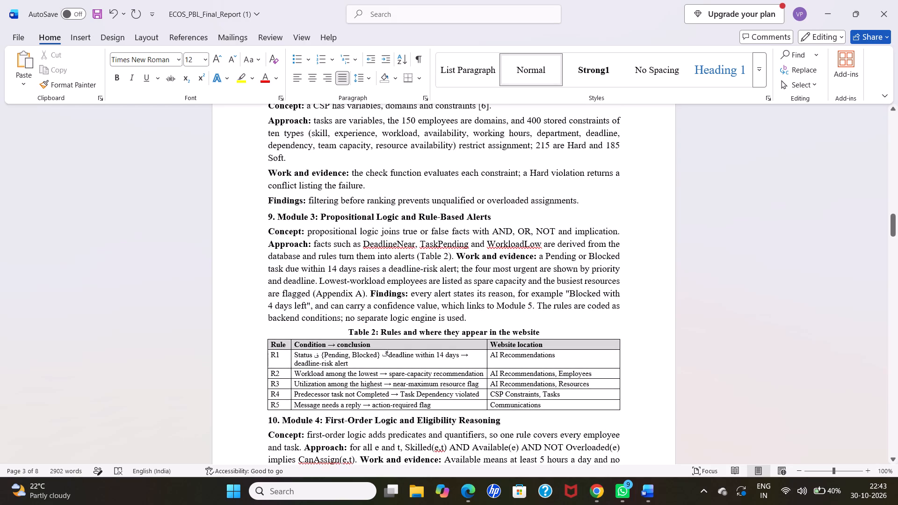
{"action": "left_click", "coordinate": [364, 292]}
{"action": "key", "text": "BackSpace"}
{"action": "key", "text": "BackSpace"}
{"action": "key", "text": "BackSpace"}
{"action": "key", "text": "BackSpace"}
{"action": "key", "text": "BackSpace"}
{"action": "key", "text": "BackSpace"}
{"action": "key", "text": "BackSpace"}
{"action": "key", "text": "BackSpace"}
{"action": "key", "text": "BackSpace"}
{"action": "key", "text": "BackSpace"}
{"action": "key", "text": "BackSpace"}
{"action": "key", "text": "BackSpace"}
{"action": "key", "text": "BackSpace"}
{"action": "key", "text": "BackSpace"}
{"action": "key", "text": "BackSpace"}
{"action": "key", "text": "BackSpace"}
{"action": "key", "text": "BackSpace"}
{"action": "key", "text": "BackSpace"}
{"action": "key", "text": "BackSpace"}
{"action": "key", "text": "BackSpace"}
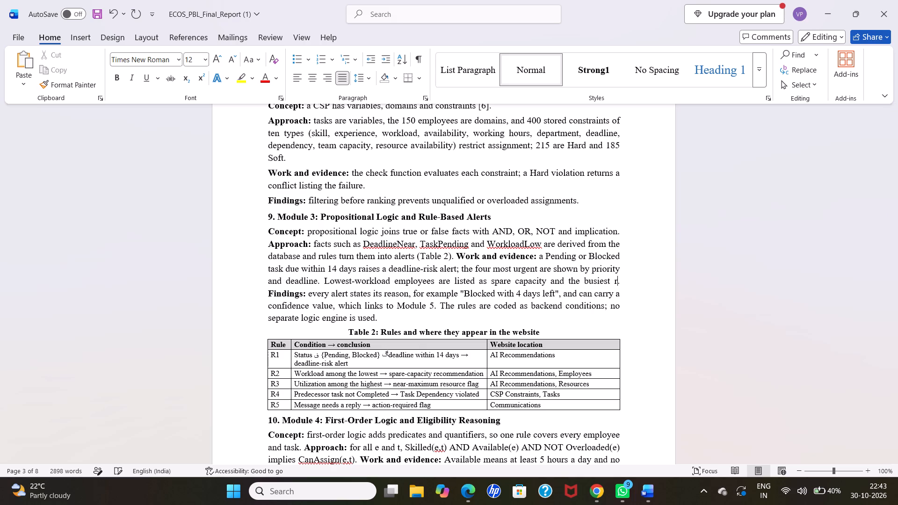
{"action": "key", "text": "BackSpace"}
{"action": "key", "text": "BackSpace"}
{"action": "key", "text": "BackSpace"}
{"action": "key", "text": "BackSpace"}
{"action": "key", "text": "BackSpace"}
{"action": "key", "text": "BackSpace"}
{"action": "key", "text": "BackSpace"}
{"action": "key", "text": "BackSpace"}
{"action": "key", "text": "BackSpace"}
{"action": "key", "text": "BackSpace"}
{"action": "key", "text": "BackSpace"}
{"action": "key", "text": "BackSpace"}
{"action": "key", "text": "BackSpace"}
{"action": "key", "text": "BackSpace"}
{"action": "key", "text": "BackSpace"}
{"action": "key", "text": "BackSpace"}
{"action": "key", "text": "BackSpace"}
{"action": "key", "text": "BackSpace"}
{"action": "key", "text": "BackSpace"}
{"action": "key", "text": "BackSpace"}
{"action": "key", "text": "BackSpace"}
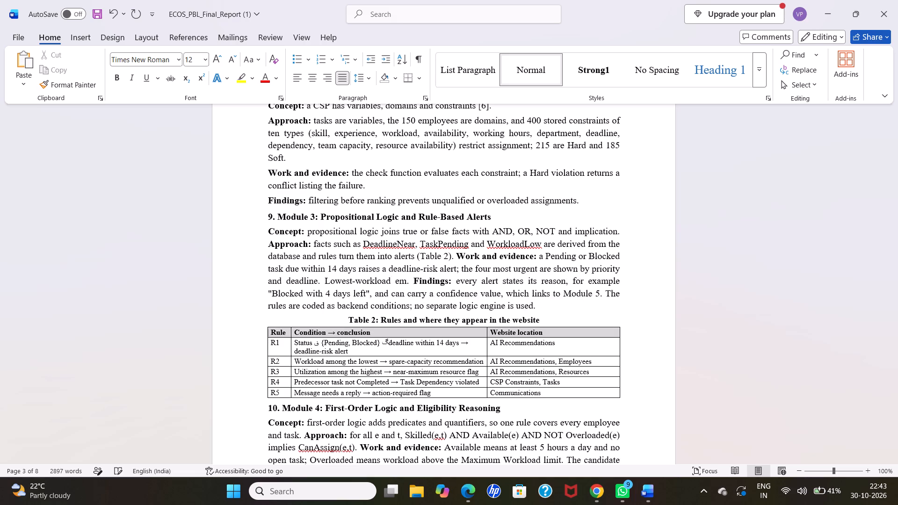
{"action": "key", "text": "BackSpace"}
{"action": "key", "text": "BackSpace"}
{"action": "key", "text": "BackSpace"}
{"action": "key", "text": "BackSpace"}
{"action": "key", "text": "BackSpace"}
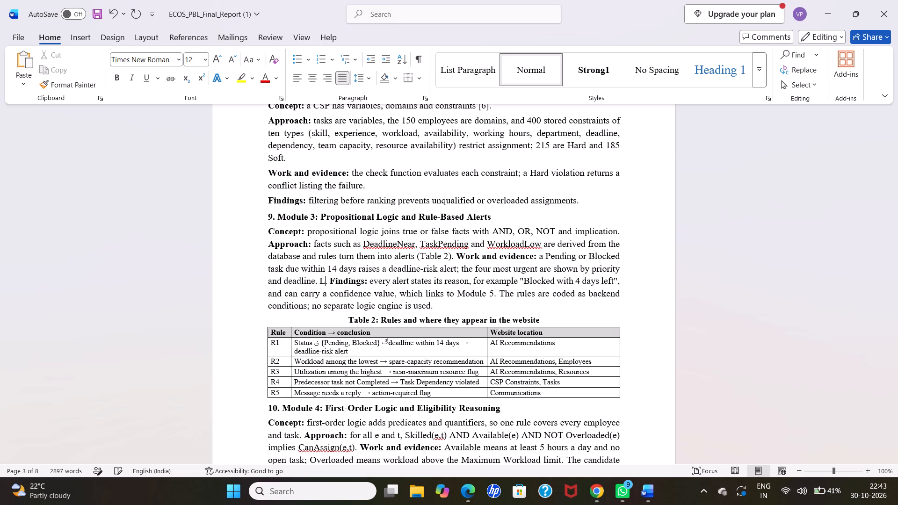
{"action": "key", "text": "BackSpace"}
{"action": "key", "text": "BackSpace"}
{"action": "key", "text": "BackSpace"}
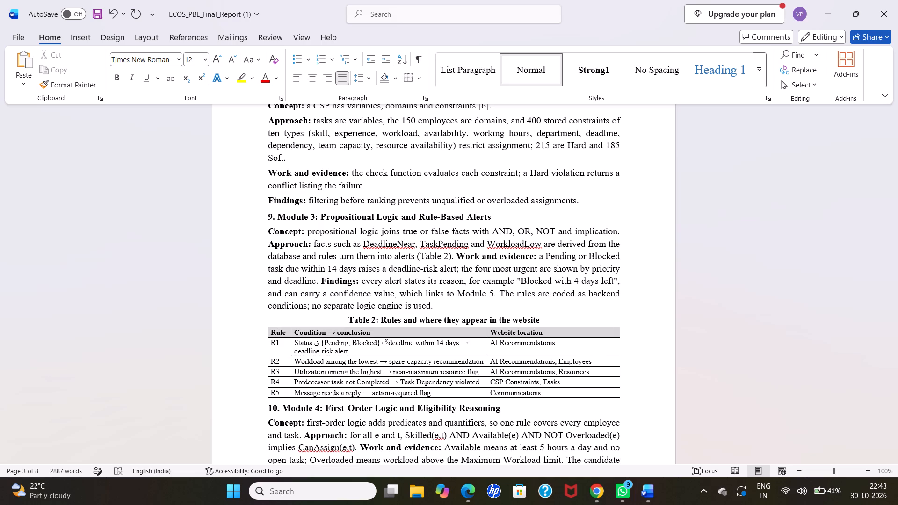
In section 9, Module 3, start the Findings part on a new paragraph.
{"action": "left_click", "coordinate": [320, 278]}
{"action": "key", "text": "Return"}
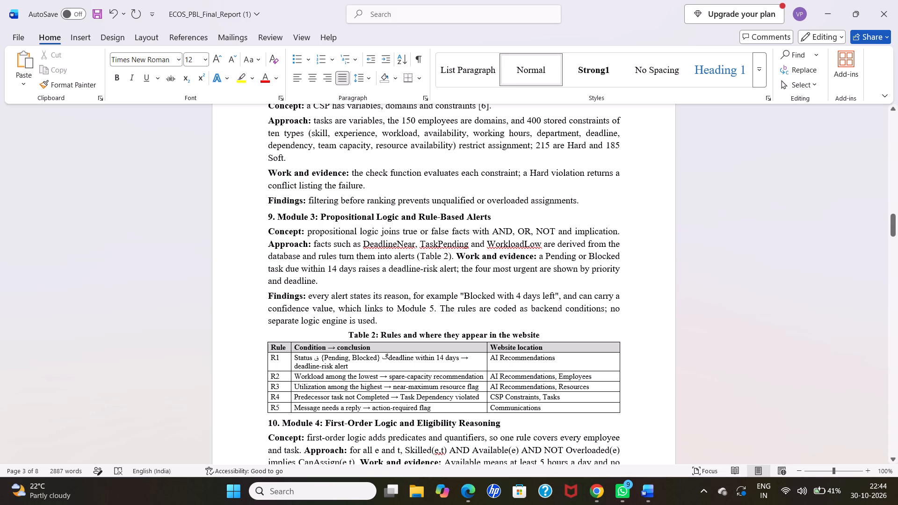
In Module 3's Approach part, split the joined fact names into "Deadline Near", "Task Pending" and "Workload Low".
{"action": "left_click", "coordinate": [397, 244]}
{"action": "key", "text": "space"}
{"action": "left_click", "coordinate": [439, 240]}
{"action": "key", "text": "space"}
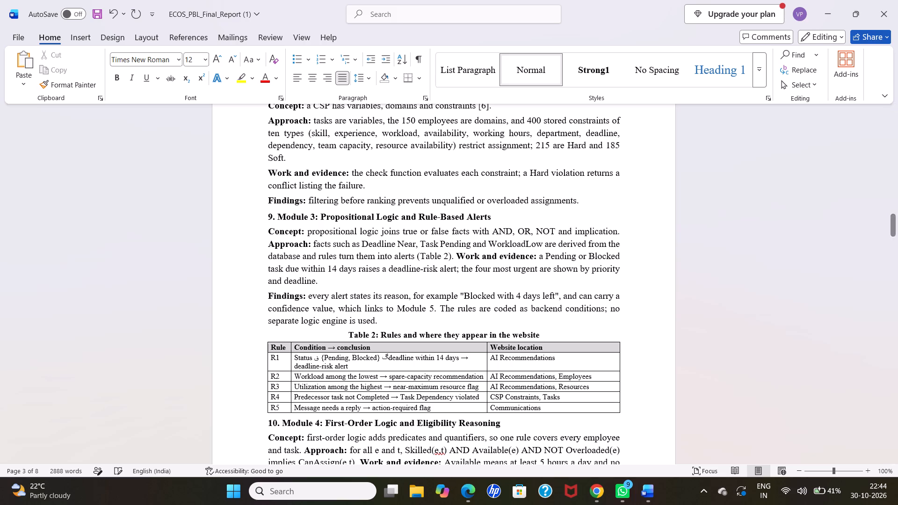
{"action": "left_click", "coordinate": [508, 244]}
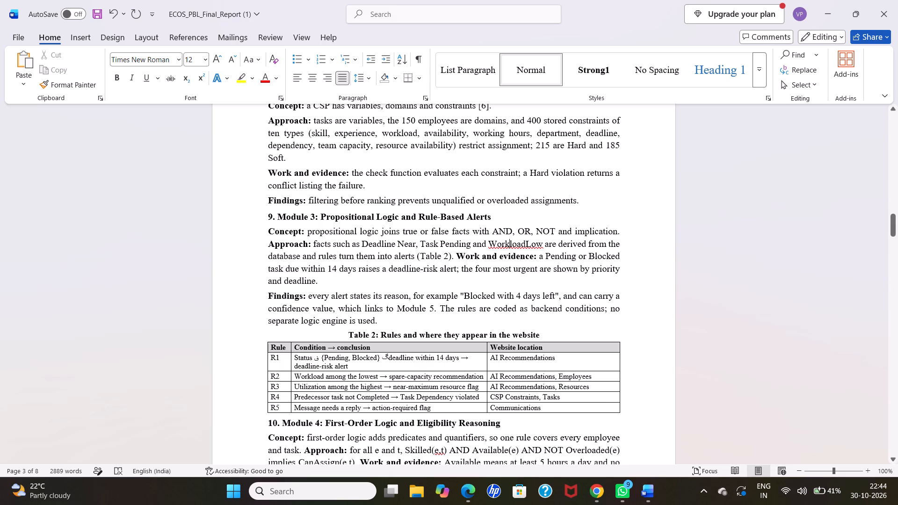
{"action": "left_click", "coordinate": [528, 243]}
{"action": "key", "text": "space"}
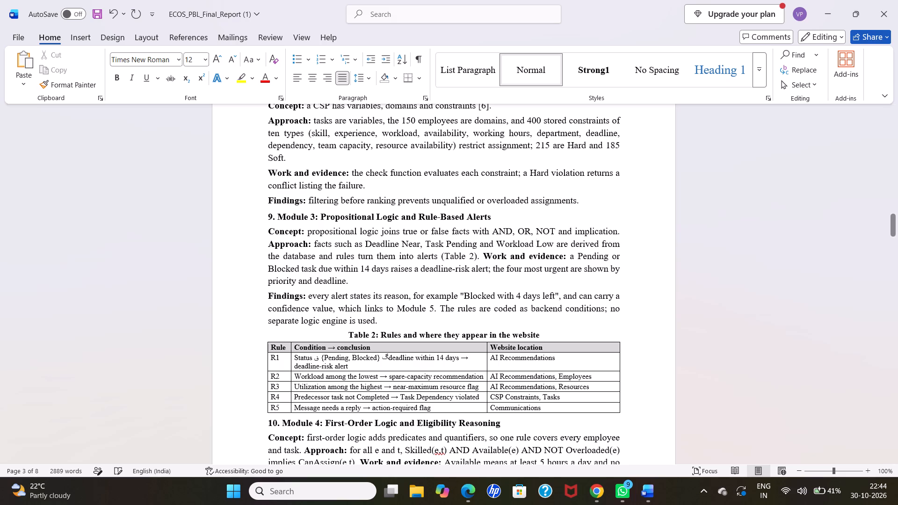
In section 9, Module 3, start the Work and evidence part on a new paragraph.
{"action": "left_click", "coordinate": [481, 256]}
{"action": "key", "text": "Return"}
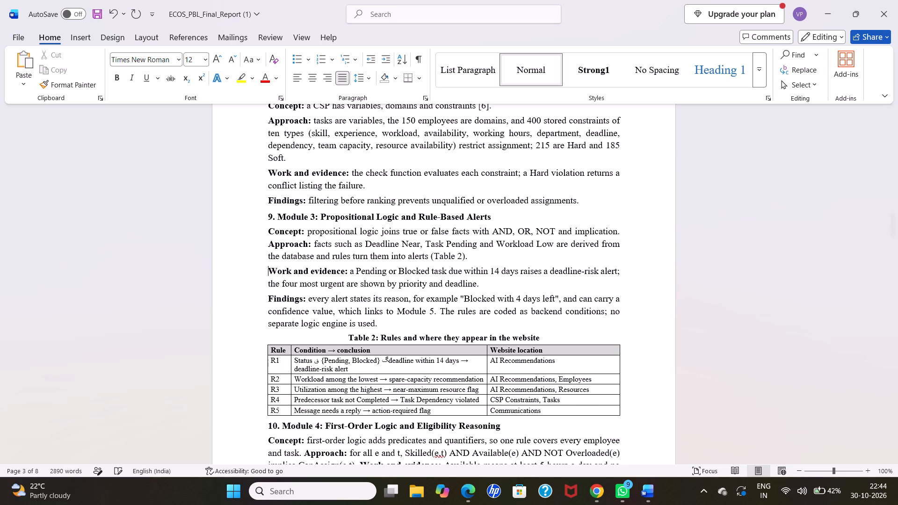
Delete the Faculty Evaluation heading and its paragraph at the end of the report, after the Appendix B code.
{"action": "scroll", "coordinate": [481, 256], "scroll_direction": "down", "scroll_amount": 3}
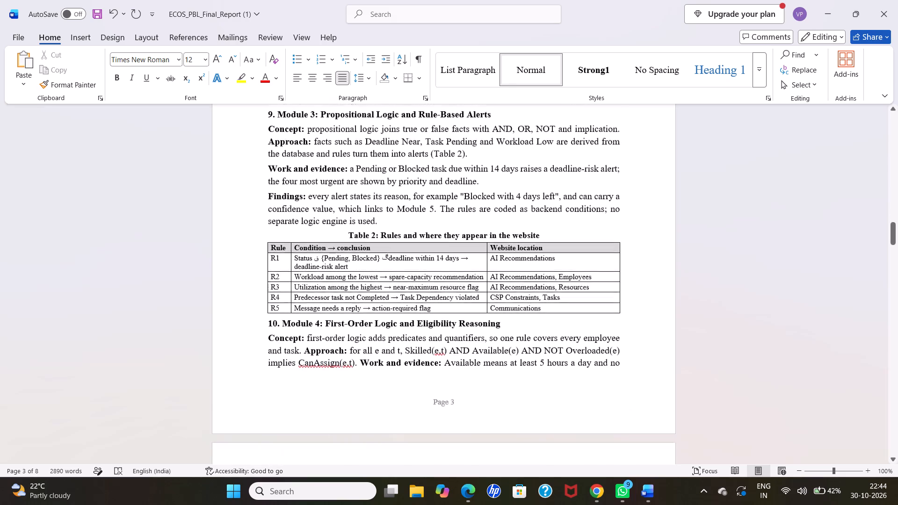
{"action": "scroll", "coordinate": [481, 256], "scroll_direction": "down", "scroll_amount": 1}
{"action": "scroll", "coordinate": [406, 347], "scroll_direction": "down", "scroll_amount": 1}
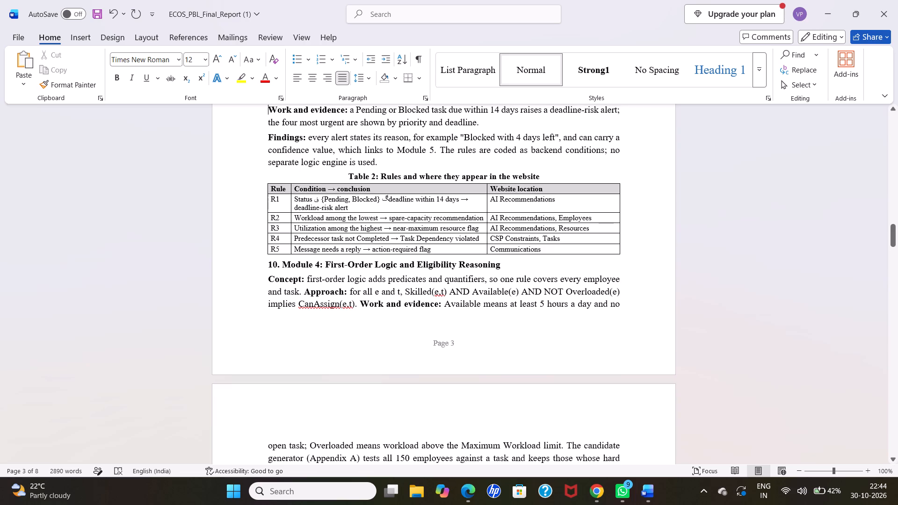
{"action": "scroll", "coordinate": [406, 347], "scroll_direction": "down", "scroll_amount": 3}
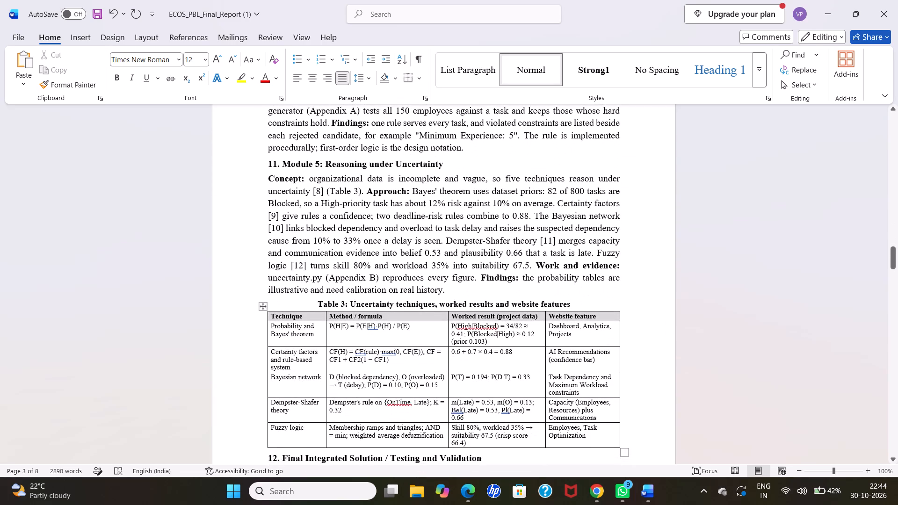
{"action": "scroll", "coordinate": [406, 347], "scroll_direction": "down", "scroll_amount": 4}
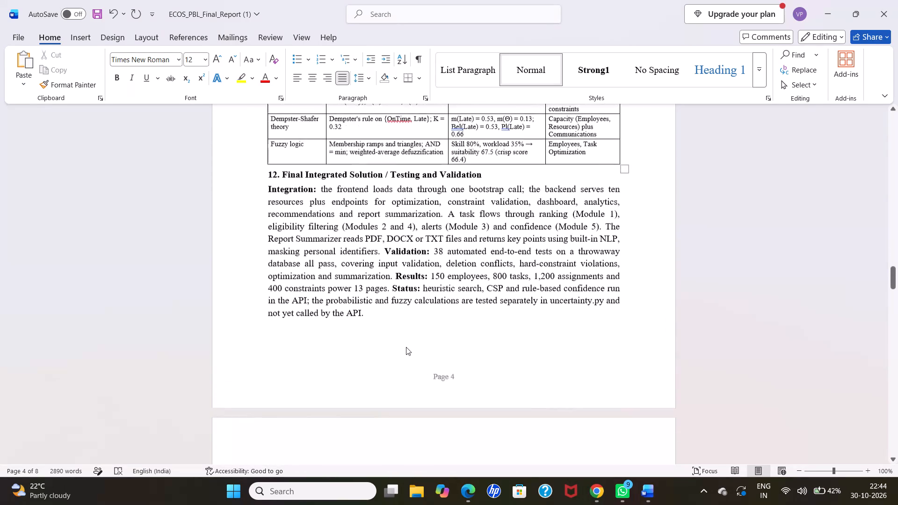
{"action": "scroll", "coordinate": [406, 347], "scroll_direction": "down", "scroll_amount": 4}
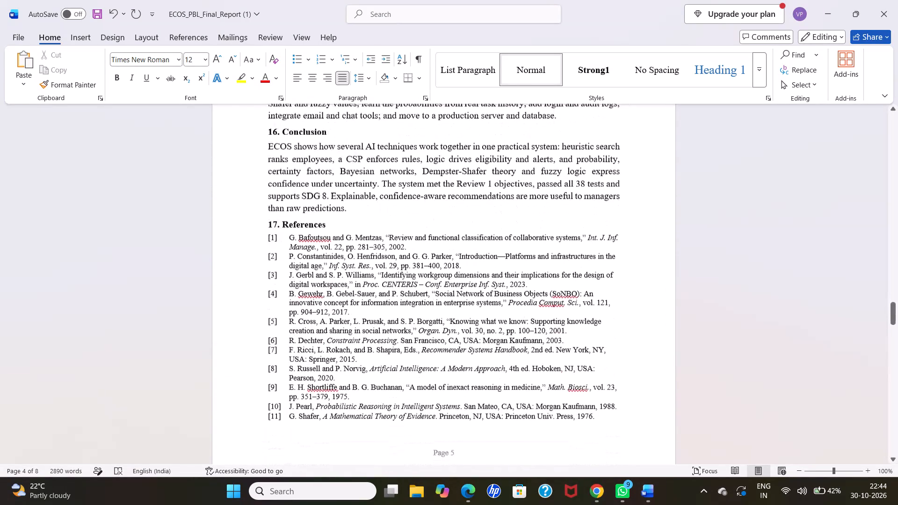
{"action": "scroll", "coordinate": [406, 347], "scroll_direction": "down", "scroll_amount": 4}
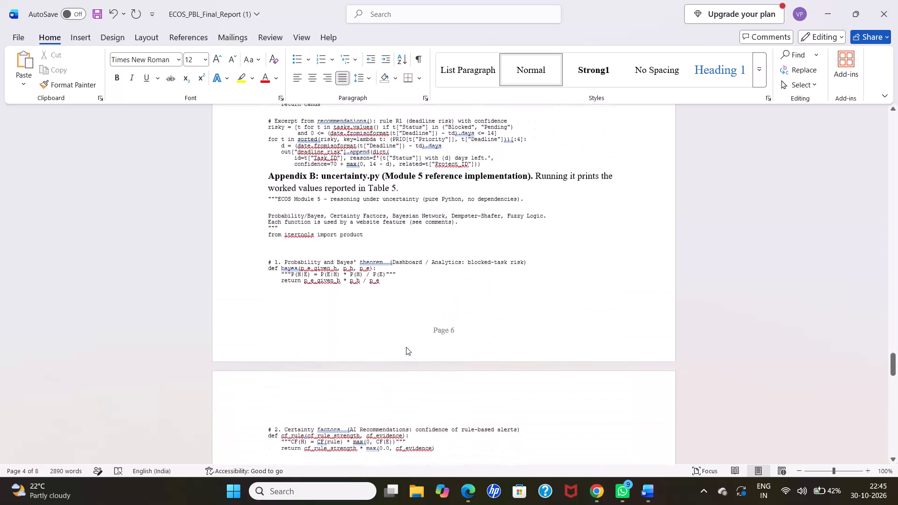
{"action": "scroll", "coordinate": [406, 347], "scroll_direction": "down", "scroll_amount": 7}
{"action": "scroll", "coordinate": [406, 347], "scroll_direction": "up", "scroll_amount": 1}
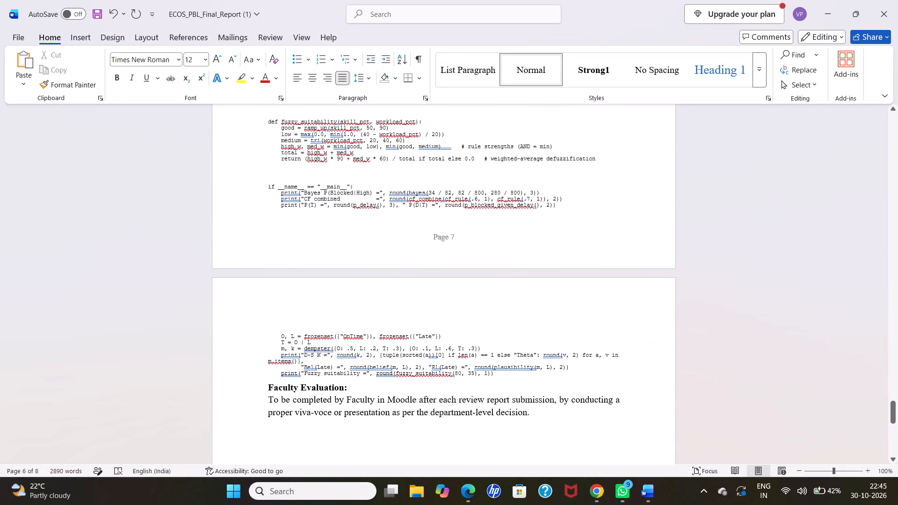
{"action": "left_click_drag", "start_coordinate": [269, 388], "coordinate": [365, 426]}
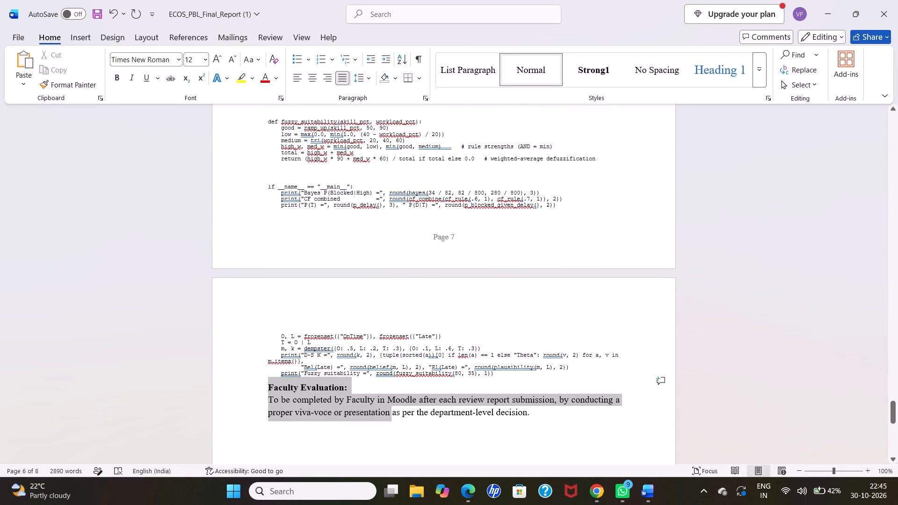
{"action": "left_click_drag", "start_coordinate": [365, 426], "coordinate": [535, 424]}
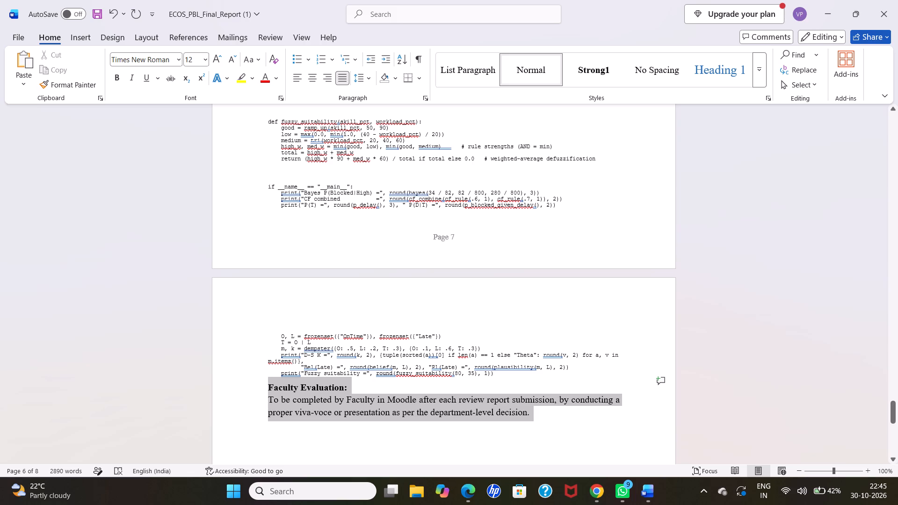
{"action": "left_click_drag", "start_coordinate": [535, 424], "coordinate": [531, 422]}
{"action": "key", "text": "BackSpace"}
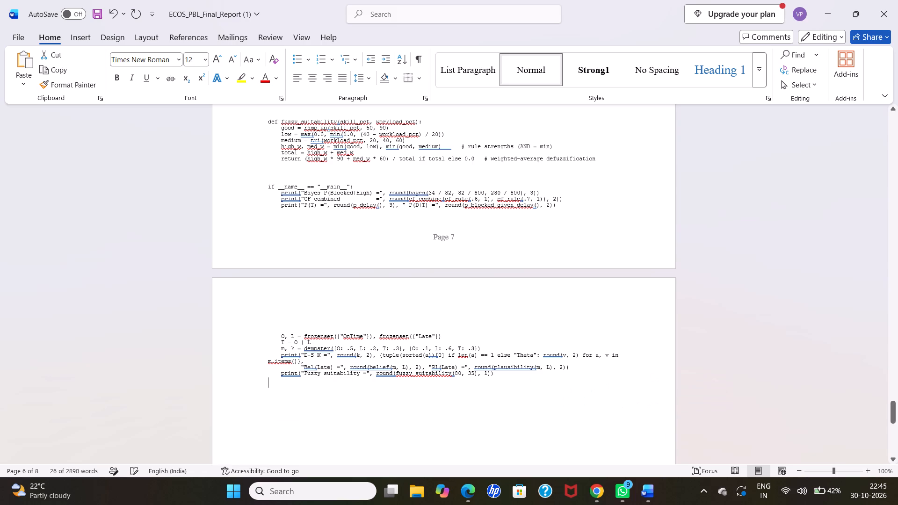
In section 12, Final Integrated Solution / Testing and Validation, start the Results and Validation parts on separate new paragraphs.
{"action": "scroll", "coordinate": [531, 422], "scroll_direction": "up", "scroll_amount": 6}
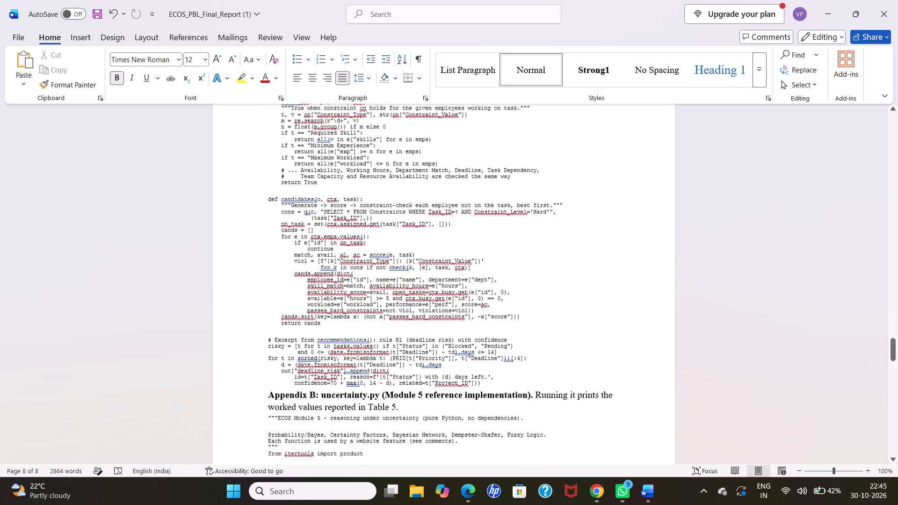
{"action": "scroll", "coordinate": [531, 422], "scroll_direction": "up", "scroll_amount": 3}
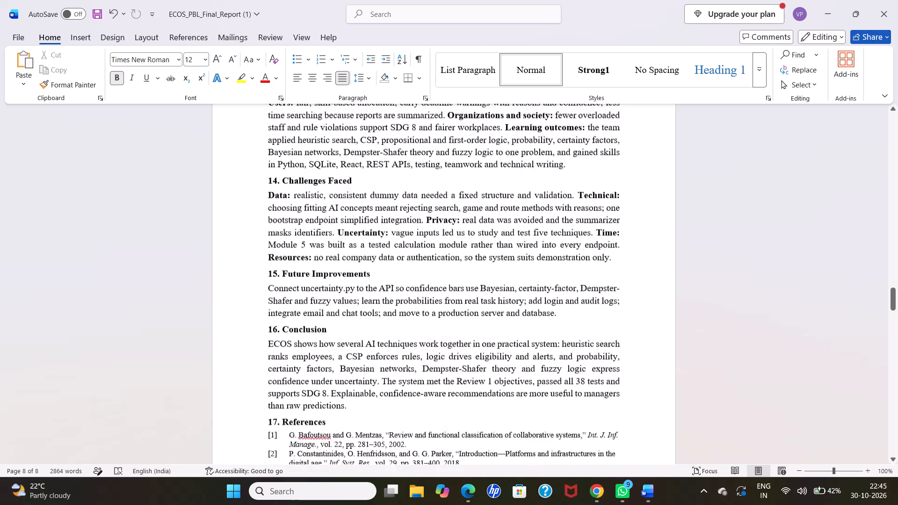
{"action": "scroll", "coordinate": [531, 422], "scroll_direction": "up", "scroll_amount": 3}
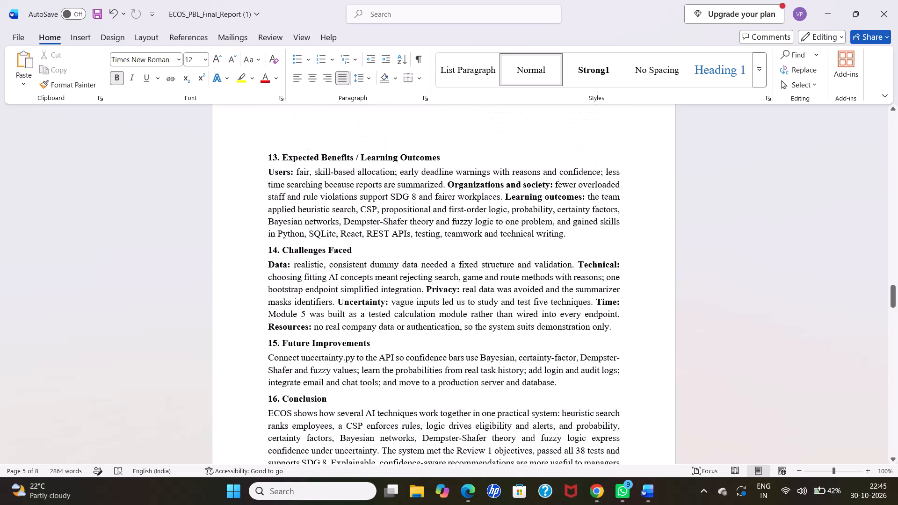
{"action": "scroll", "coordinate": [526, 431], "scroll_direction": "up", "scroll_amount": 5}
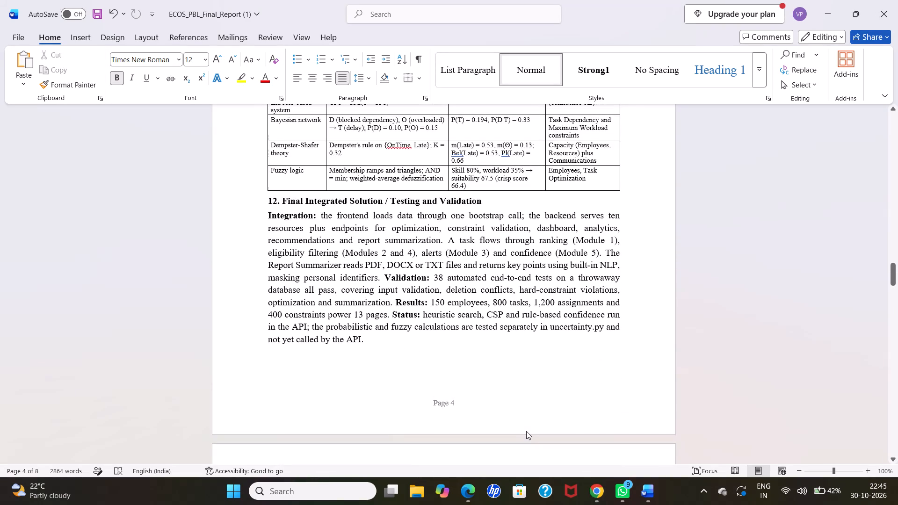
{"action": "scroll", "coordinate": [526, 431], "scroll_direction": "up", "scroll_amount": 1}
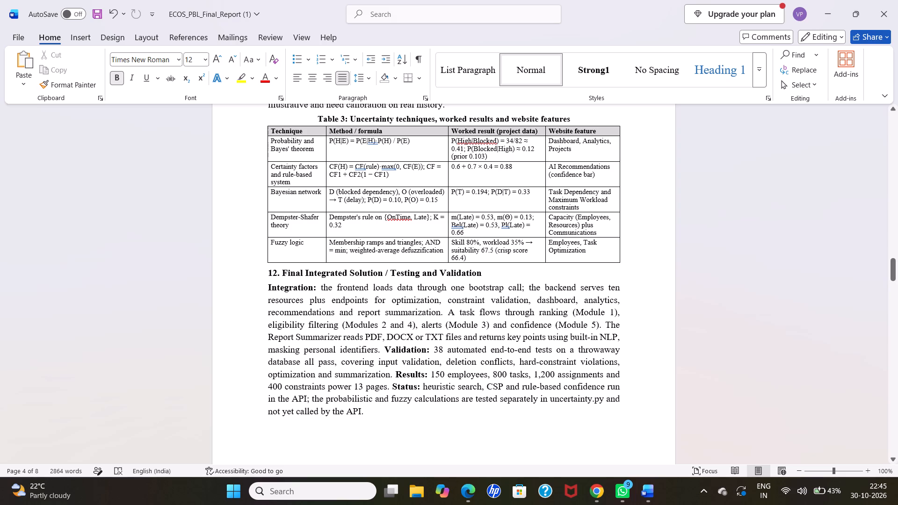
{"action": "scroll", "coordinate": [429, 382], "scroll_direction": "down", "scroll_amount": 1}
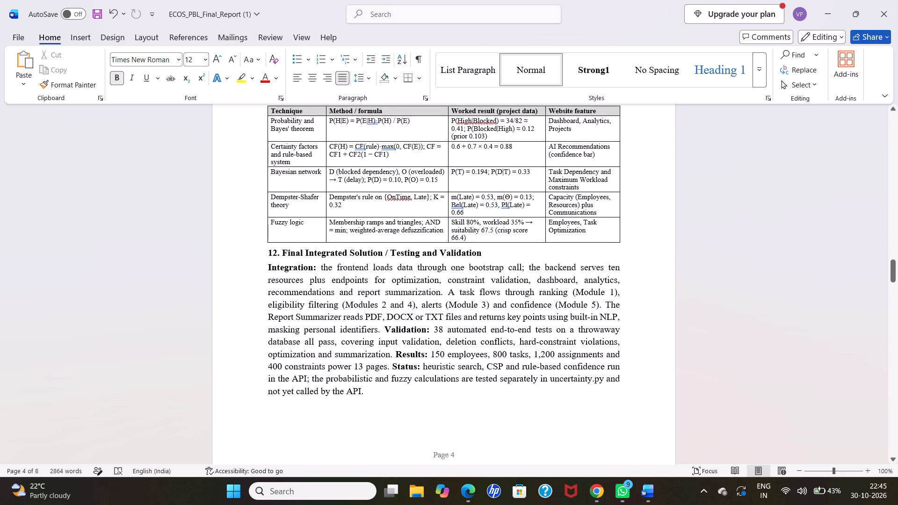
{"action": "left_click", "coordinate": [393, 353]}
{"action": "key", "text": "Return"}
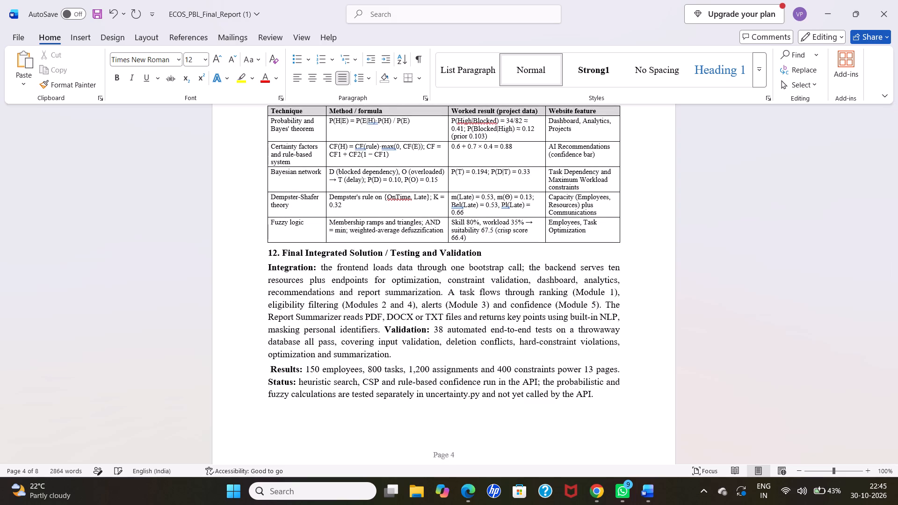
{"action": "left_click", "coordinate": [381, 329]}
{"action": "key", "text": "Return"}
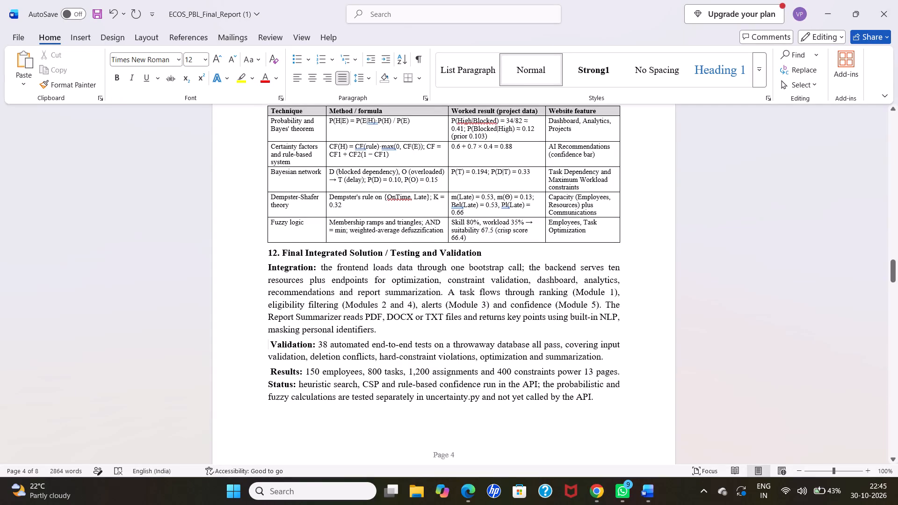
In section 10, Module 4, start the Approach part on a new paragraph.
{"action": "scroll", "coordinate": [393, 325], "scroll_direction": "up", "scroll_amount": 2}
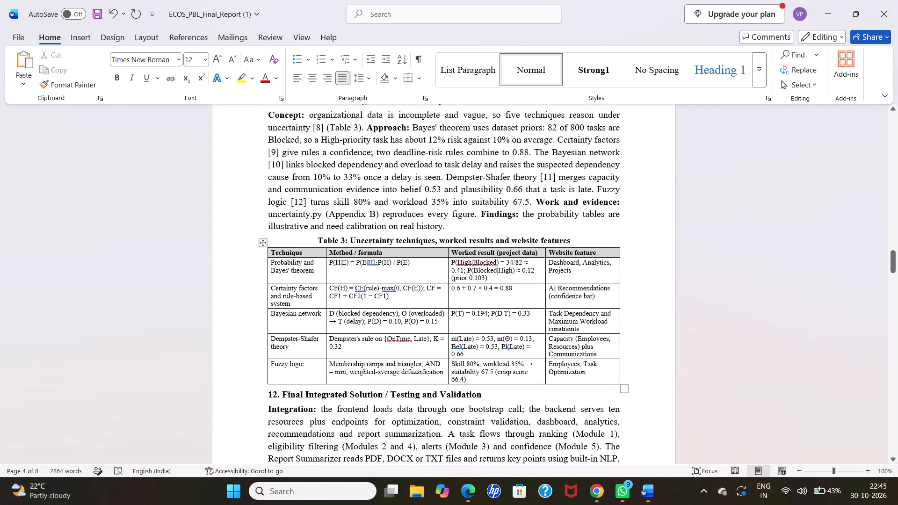
{"action": "scroll", "coordinate": [406, 296], "scroll_direction": "up", "scroll_amount": 1}
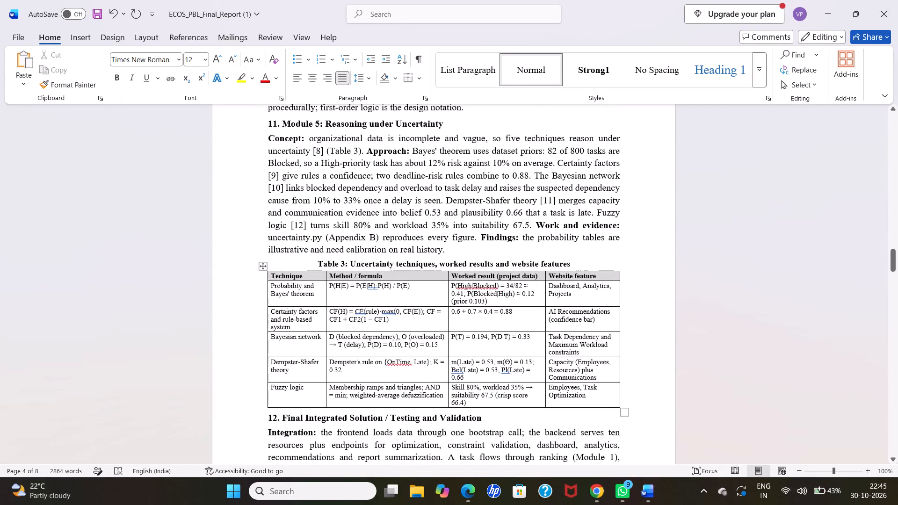
{"action": "scroll", "coordinate": [406, 296], "scroll_direction": "up", "scroll_amount": 1}
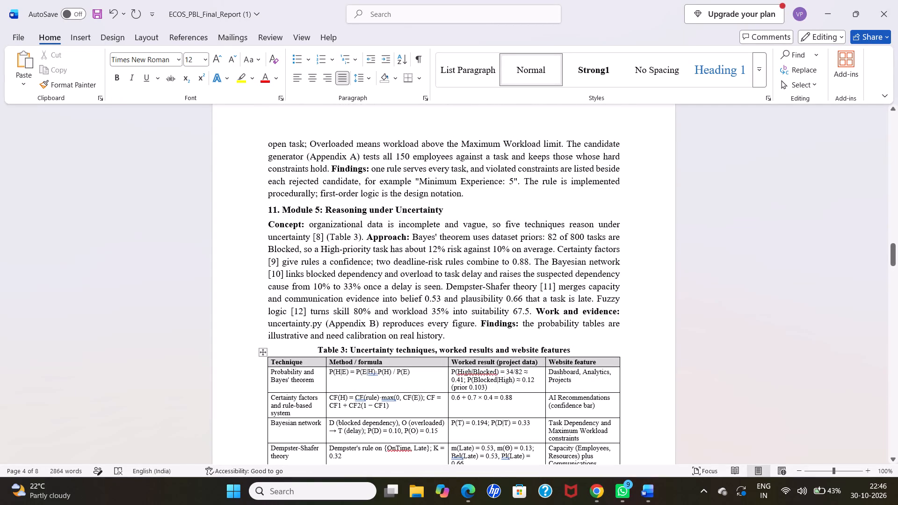
{"action": "scroll", "coordinate": [366, 238], "scroll_direction": "up", "scroll_amount": 2}
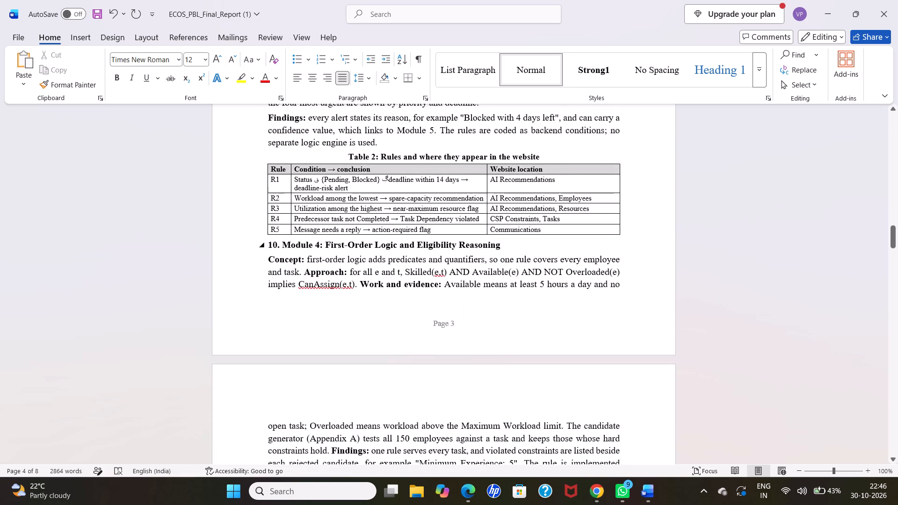
{"action": "left_click", "coordinate": [359, 283]}
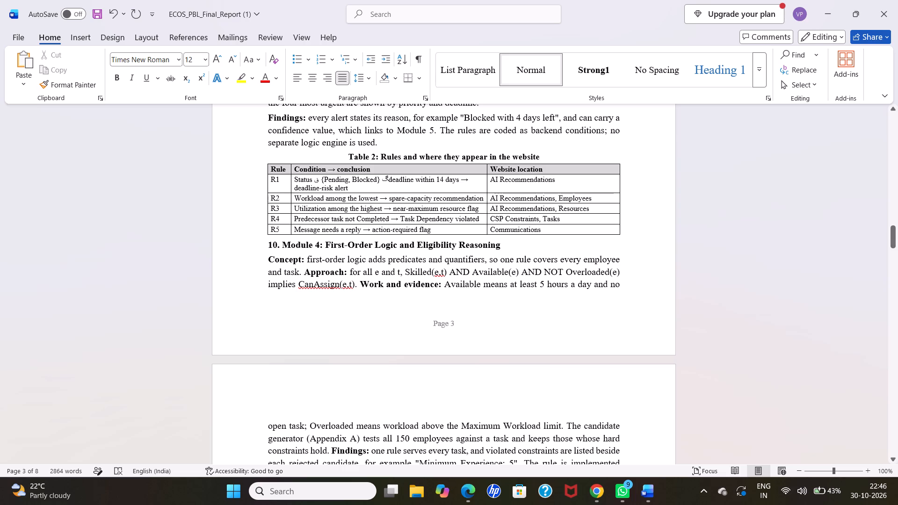
{"action": "left_click", "coordinate": [302, 272]}
{"action": "key", "text": "Return"}
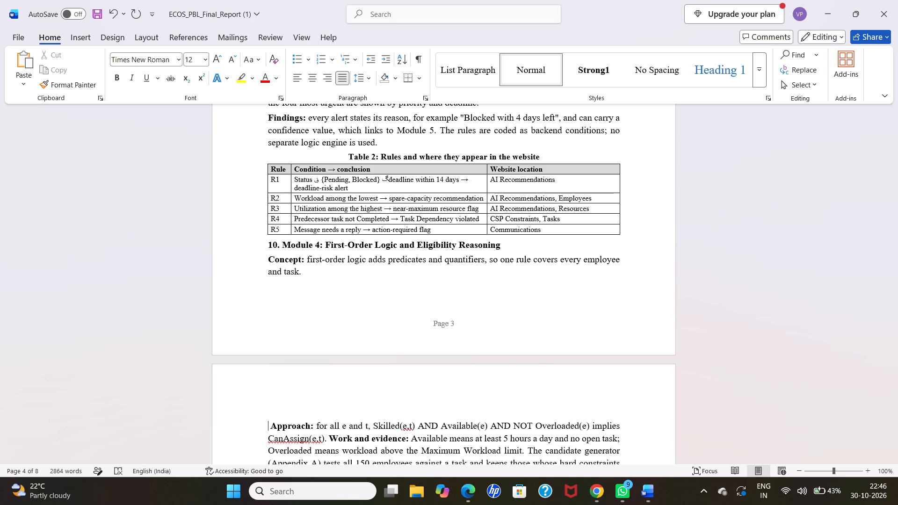
In Module 4's Approach part, split the joined predicate name "CanAssign" into "Can Assign".
{"action": "scroll", "coordinate": [304, 286], "scroll_direction": "down", "scroll_amount": 2}
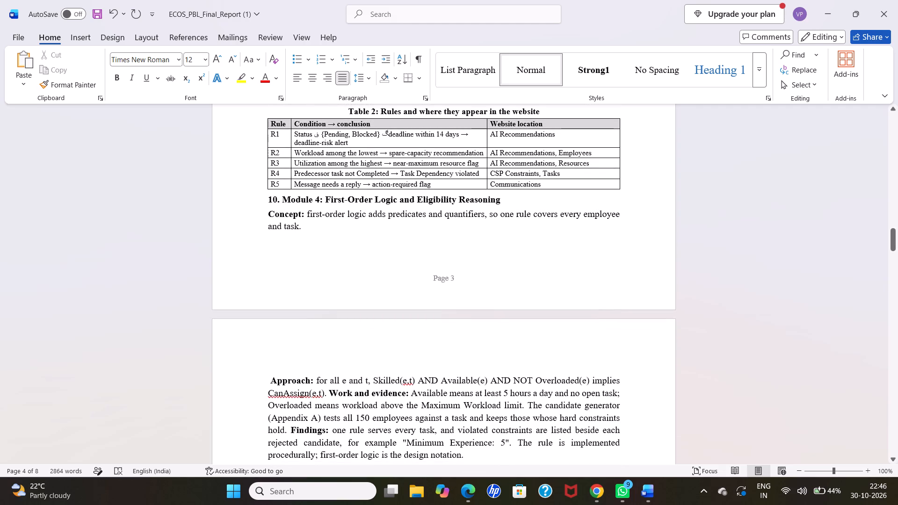
{"action": "left_click", "coordinate": [281, 396]}
{"action": "key", "text": "space"}
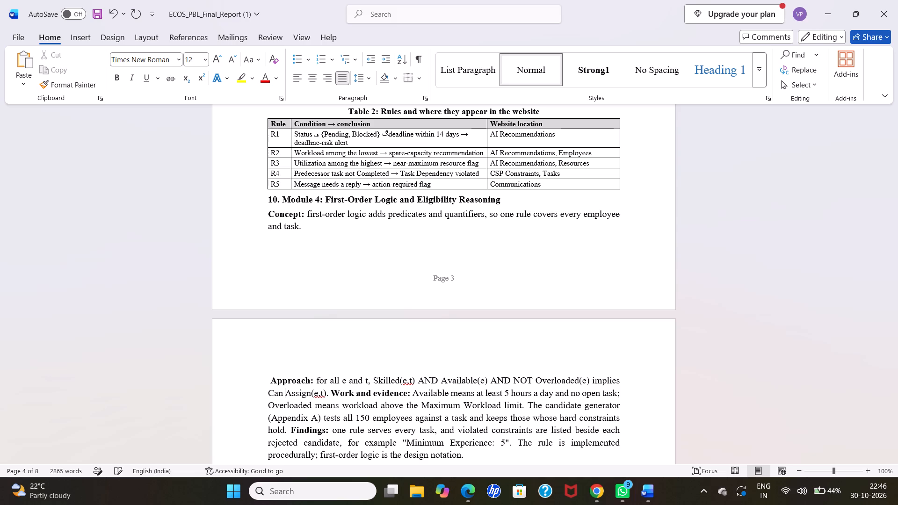
In section 10, Module 4, start the Work and evidence part and the Findings part on separate new paragraphs.
{"action": "left_click", "coordinate": [331, 392]}
{"action": "key", "text": "Return"}
{"action": "scroll", "coordinate": [331, 392], "scroll_direction": "down", "scroll_amount": 1}
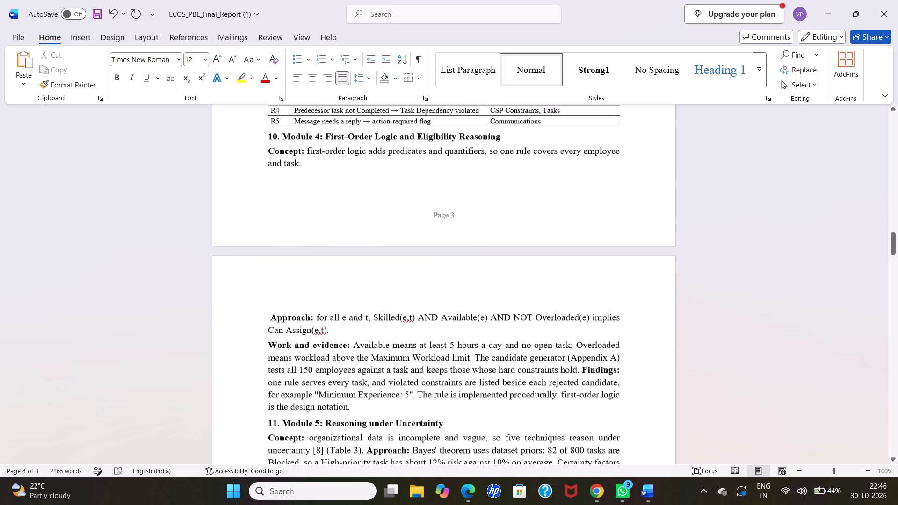
{"action": "scroll", "coordinate": [331, 392], "scroll_direction": "down", "scroll_amount": 1}
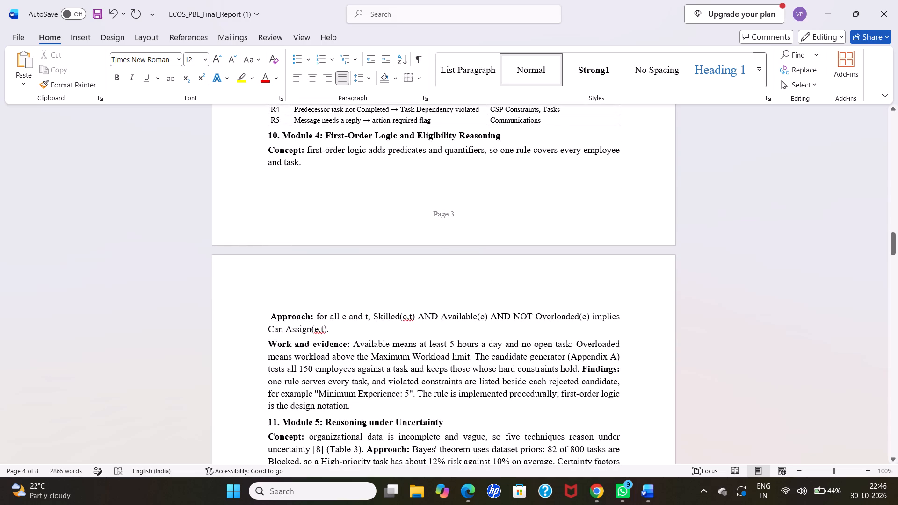
{"action": "left_click", "coordinate": [582, 368]}
{"action": "key", "text": "Return"}
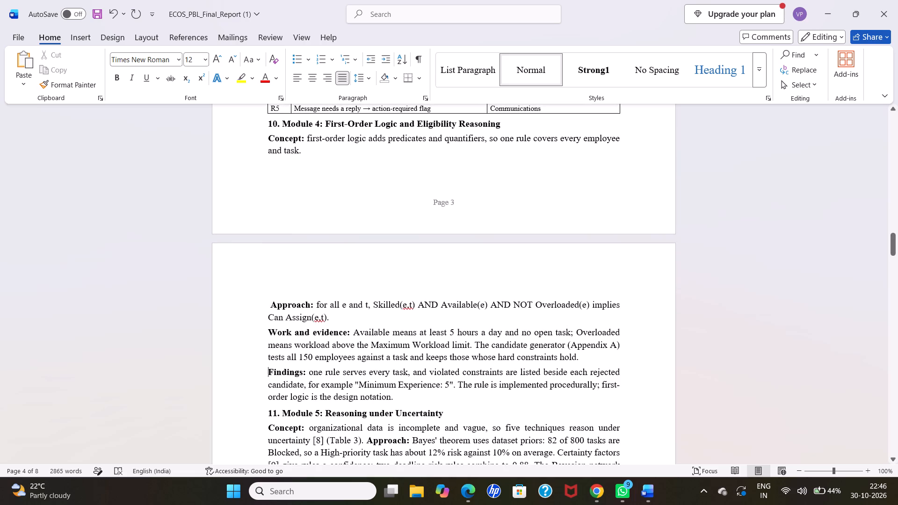
In section 11, Module 5: Reasoning under Uncertainty, start the Approach part on a new paragraph.
{"action": "scroll", "coordinate": [539, 392], "scroll_direction": "down", "scroll_amount": 2}
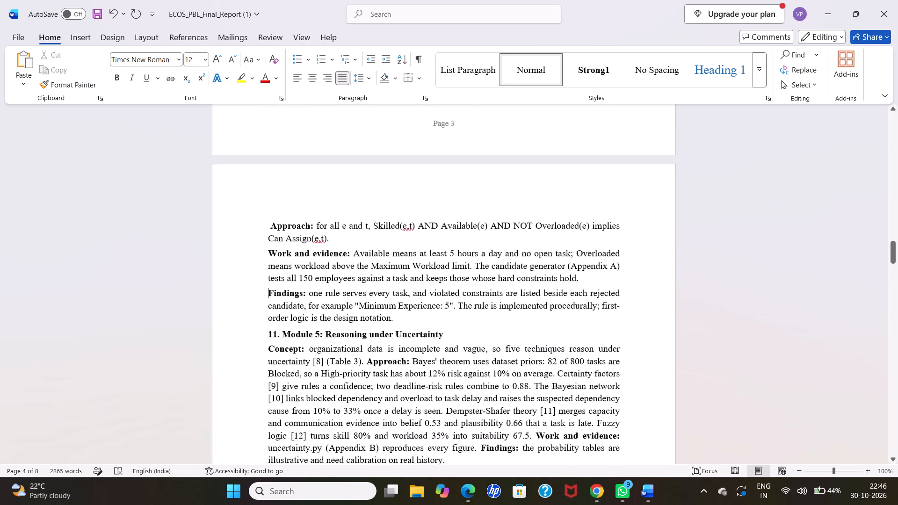
{"action": "scroll", "coordinate": [539, 392], "scroll_direction": "down", "scroll_amount": 1}
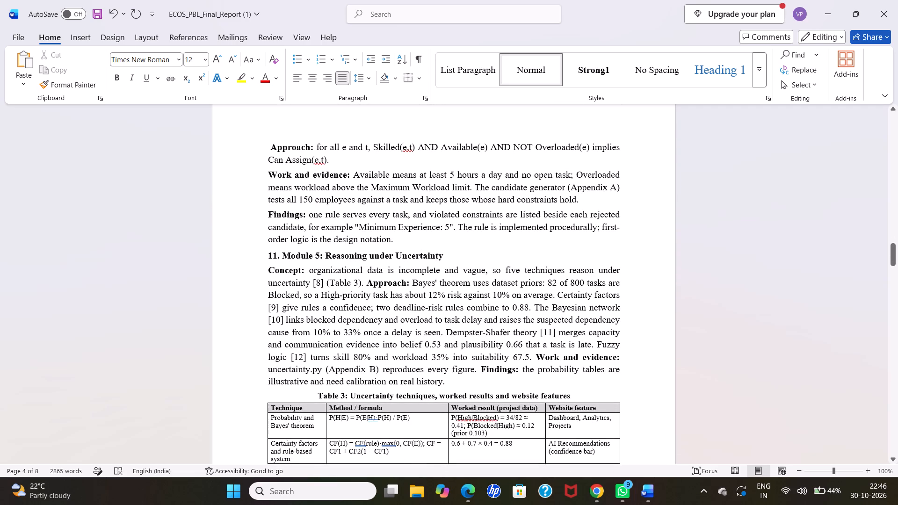
{"action": "left_click", "coordinate": [366, 284]}
{"action": "key", "text": "Return"}
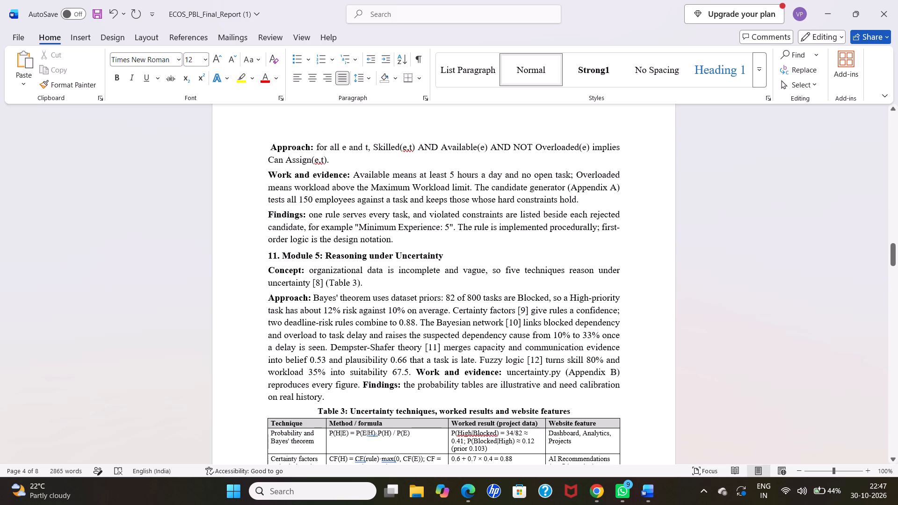
Delete the Dempster-Shafer theory and fuzzy logic sentences from the end of Module 5's Approach part, keeping the closing full stop after "seen".
{"action": "left_click", "coordinate": [410, 372]}
{"action": "key", "text": "BackSpace"}
{"action": "key", "text": "BackSpace"}
{"action": "key", "text": "BackSpace"}
{"action": "key", "text": "BackSpace"}
{"action": "key", "text": "BackSpace"}
{"action": "key", "text": "BackSpace"}
{"action": "key", "text": "BackSpace"}
{"action": "key", "text": "BackSpace"}
{"action": "key", "text": "BackSpace"}
{"action": "key", "text": "BackSpace"}
{"action": "key", "text": "BackSpace"}
{"action": "key", "text": "BackSpace"}
{"action": "key", "text": "BackSpace"}
{"action": "key", "text": "BackSpace"}
{"action": "key", "text": "BackSpace"}
{"action": "key", "text": "BackSpace"}
{"action": "key", "text": "BackSpace"}
{"action": "key", "text": "BackSpace"}
{"action": "key", "text": "BackSpace"}
{"action": "key", "text": "BackSpace"}
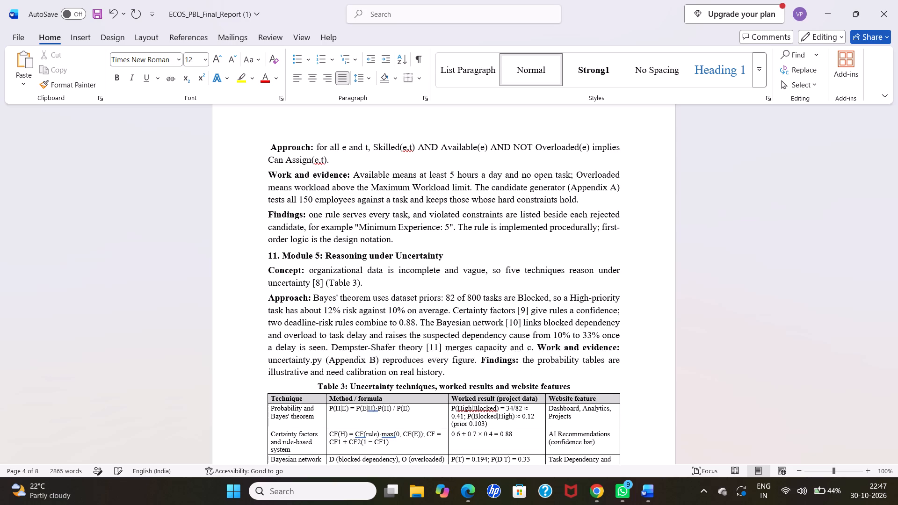
{"action": "key", "text": "BackSpace"}
{"action": "key", "text": "BackSpace"}
{"action": "key", "text": "BackSpace"}
{"action": "key", "text": "BackSpace"}
{"action": "key", "text": "BackSpace"}
{"action": "key", "text": "BackSpace"}
{"action": "key", "text": "BackSpace"}
{"action": "key", "text": "BackSpace"}
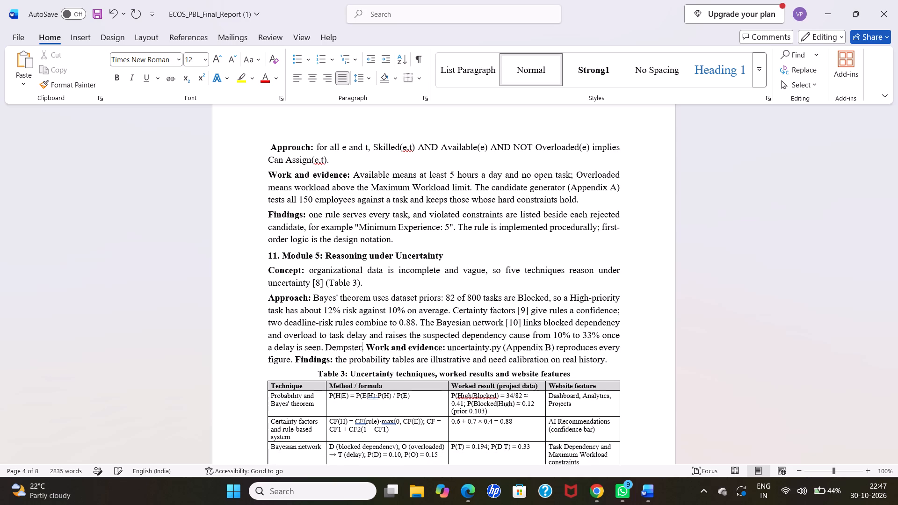
{"action": "key", "text": "BackSpace"}
{"action": "key", "text": "BackSpace"}
{"action": "key", "text": "BackSpace"}
{"action": "key", "text": "BackSpace"}
{"action": "key", "text": "BackSpace"}
{"action": "key", "text": "BackSpace"}
{"action": "key", "text": "BackSpace"}
{"action": "key", "text": "BackSpace"}
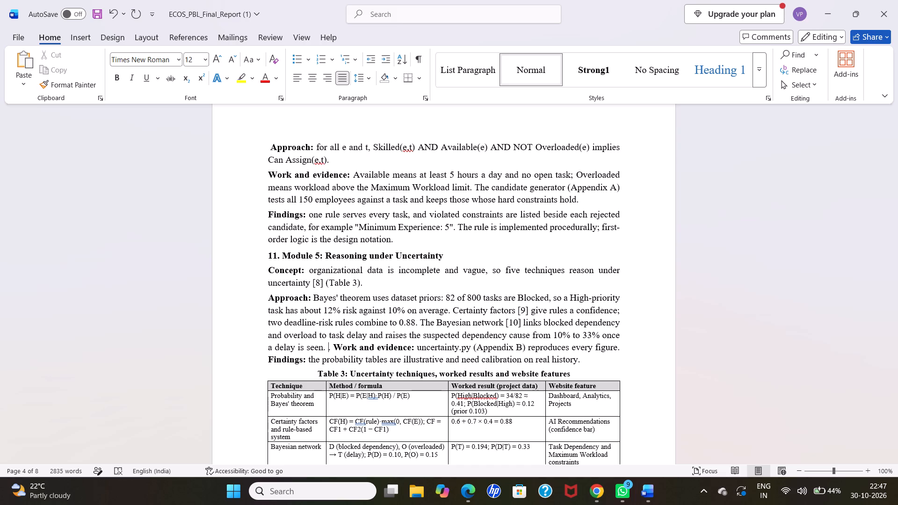
{"action": "key", "text": "BackSpace"}
{"action": "key", "text": "BackSpace"}
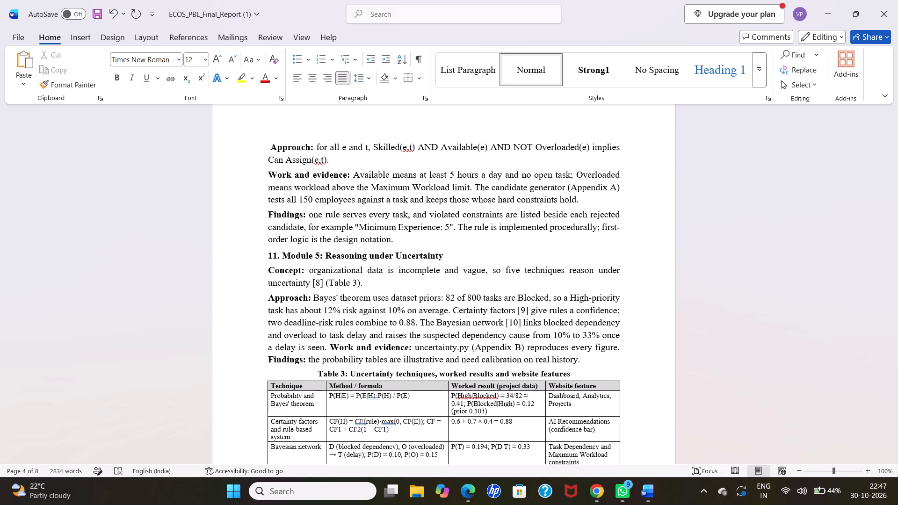
In section 11, Module 5, start the Work and evidence part on a new paragraph.
{"action": "left_click", "coordinate": [329, 347]}
{"action": "key", "text": "Return"}
In section 13, Expected Benefits / Learning Outcomes, start the Organizations and society and Learning outcomes parts on separate new paragraphs.
{"action": "scroll", "coordinate": [329, 347], "scroll_direction": "down", "scroll_amount": 1}
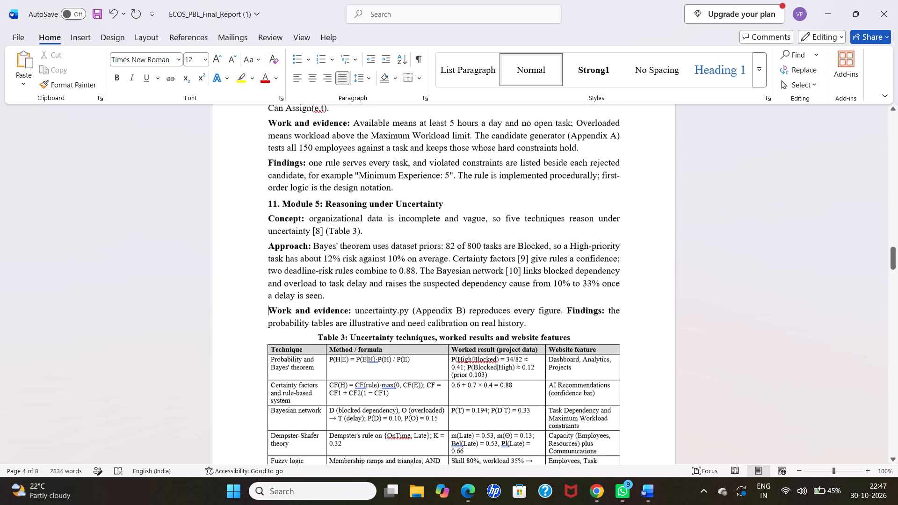
{"action": "scroll", "coordinate": [329, 347], "scroll_direction": "down", "scroll_amount": 2}
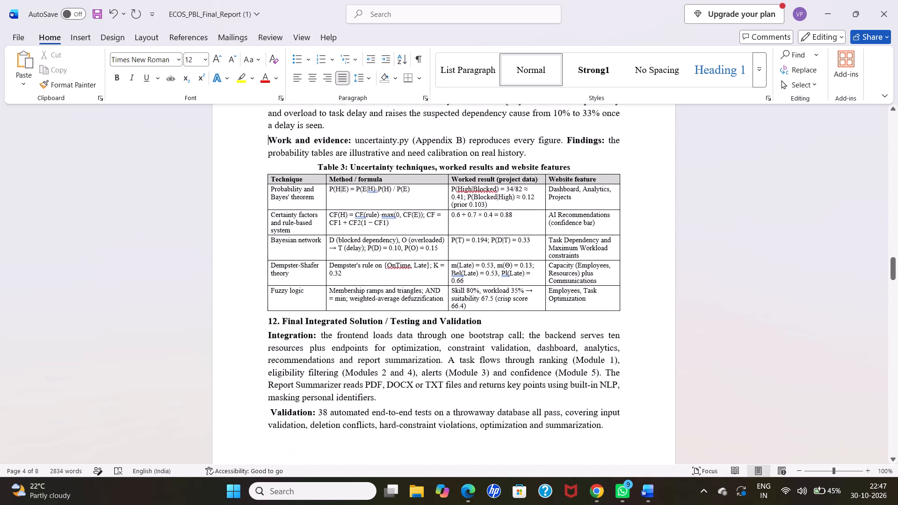
{"action": "scroll", "coordinate": [329, 347], "scroll_direction": "down", "scroll_amount": 1}
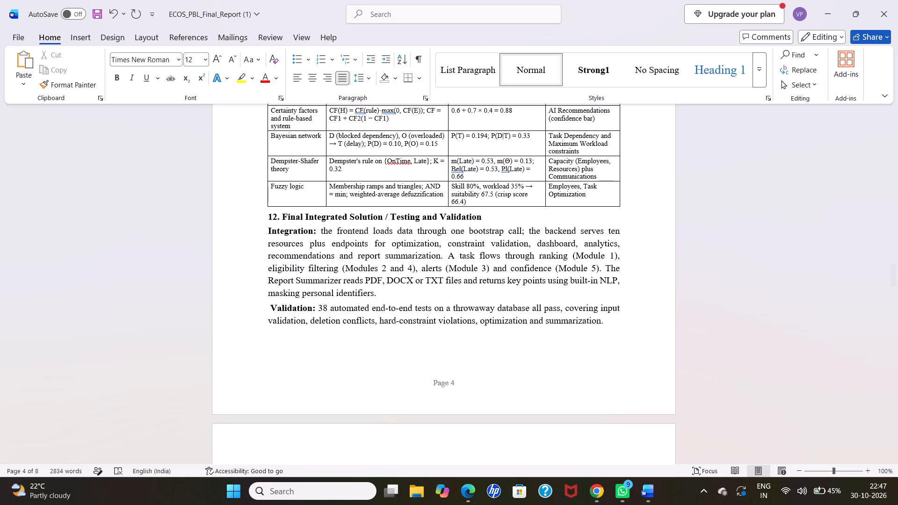
{"action": "scroll", "coordinate": [335, 338], "scroll_direction": "down", "scroll_amount": 1}
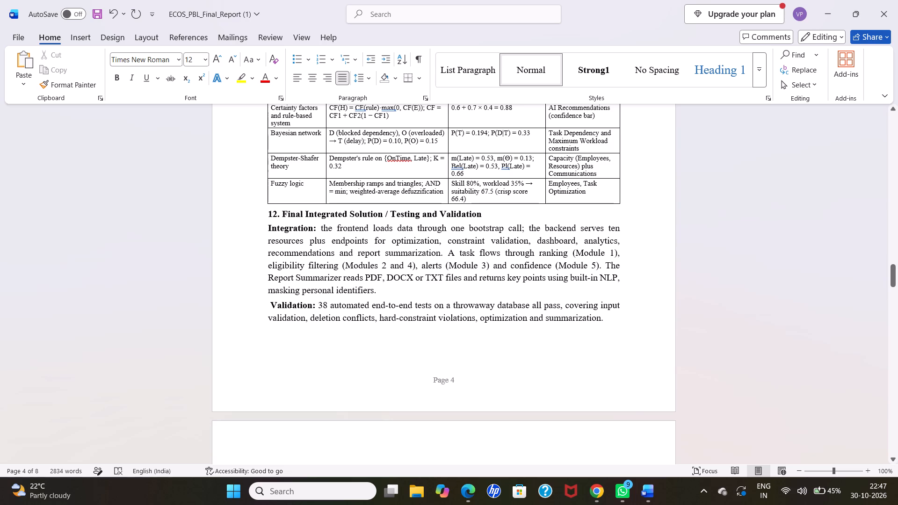
{"action": "scroll", "coordinate": [382, 336], "scroll_direction": "down", "scroll_amount": 1}
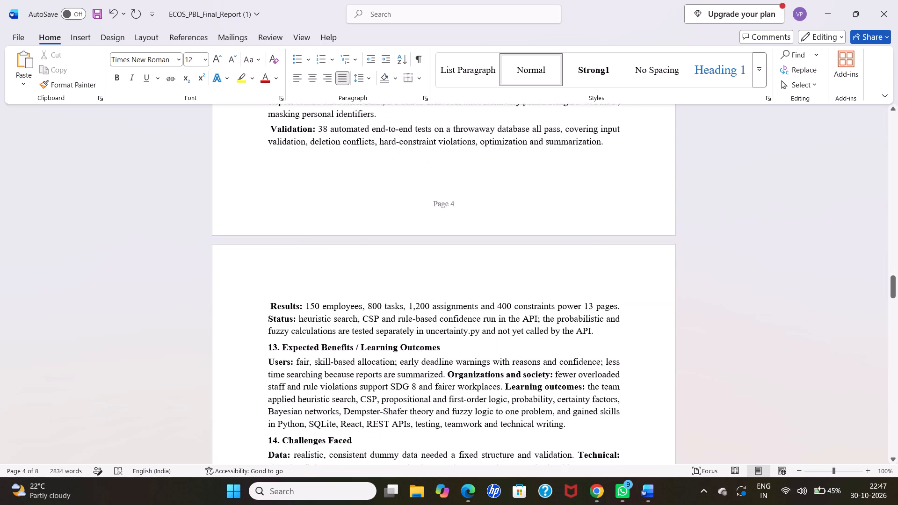
{"action": "scroll", "coordinate": [382, 336], "scroll_direction": "down", "scroll_amount": 3}
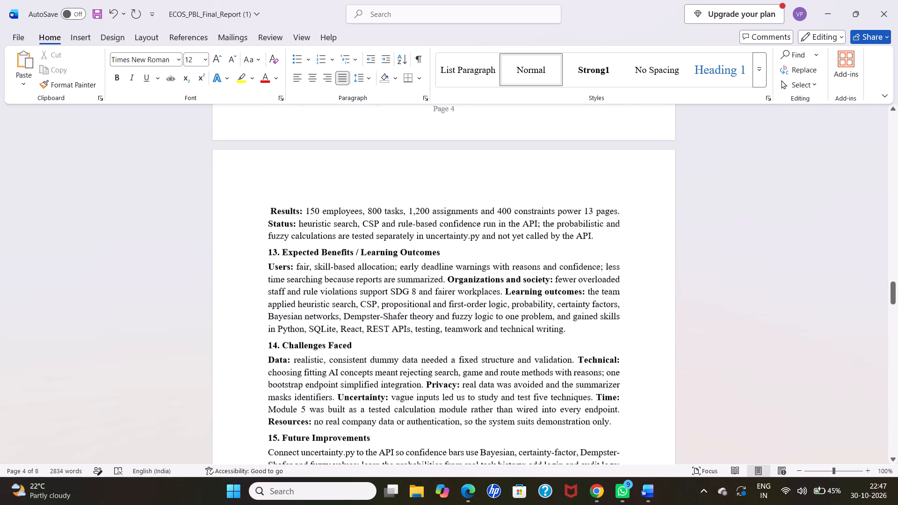
{"action": "left_click", "coordinate": [447, 279]}
{"action": "key", "text": "Return"}
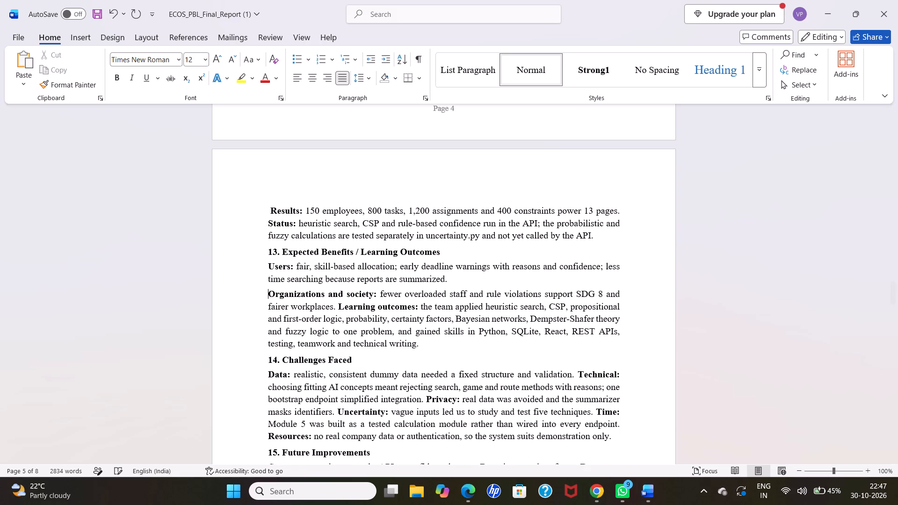
{"action": "left_click", "coordinate": [336, 306]}
{"action": "key", "text": "Return"}
In section 14, Challenges Faced, start the Technical, Privacy, Uncertainty and Time parts on separate new paragraphs.
{"action": "scroll", "coordinate": [336, 306], "scroll_direction": "down", "scroll_amount": 1}
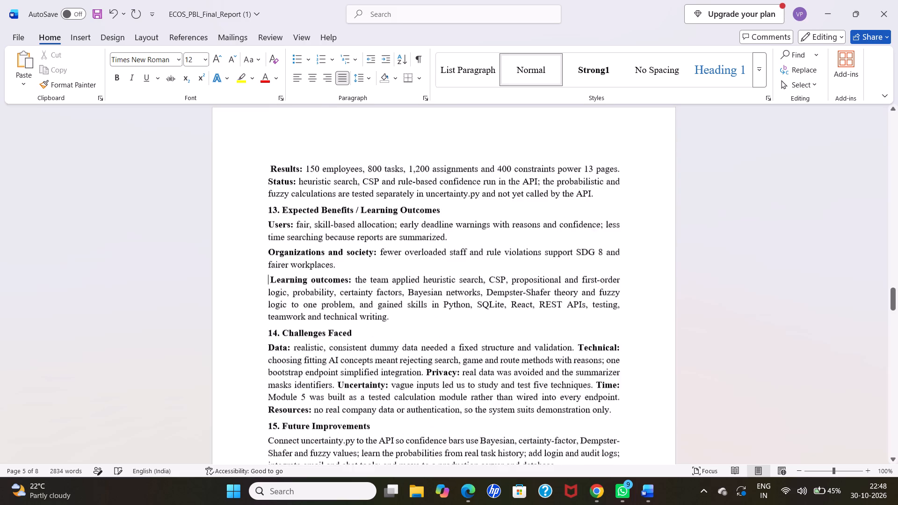
{"action": "scroll", "coordinate": [336, 306], "scroll_direction": "down", "scroll_amount": 1}
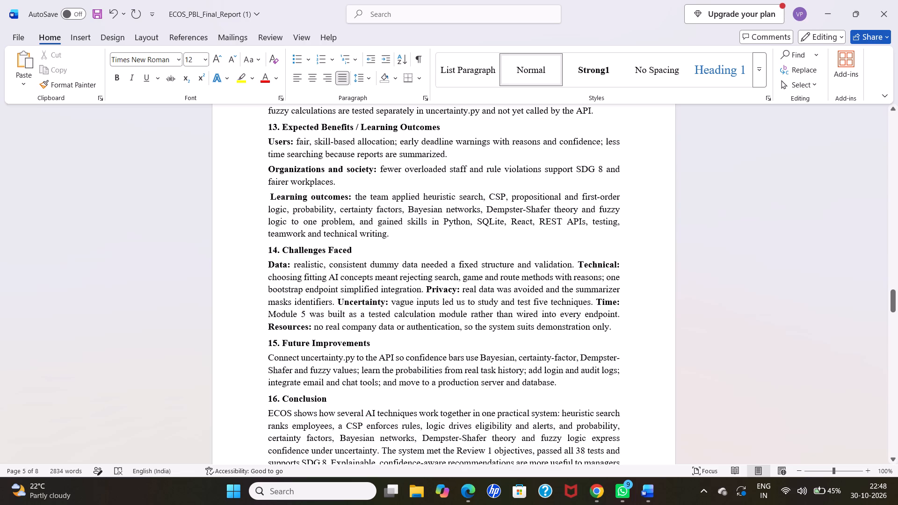
{"action": "left_click", "coordinate": [576, 263]}
{"action": "key", "text": "Return"}
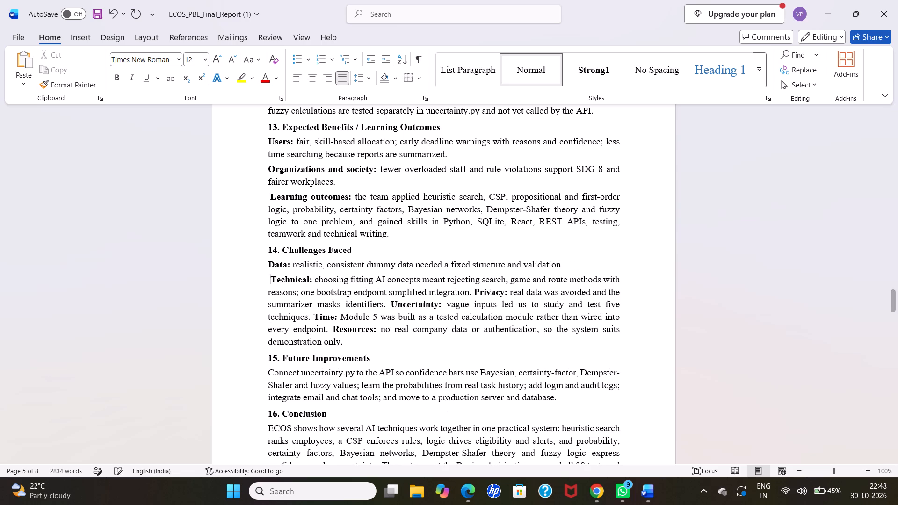
{"action": "left_click", "coordinate": [473, 293]}
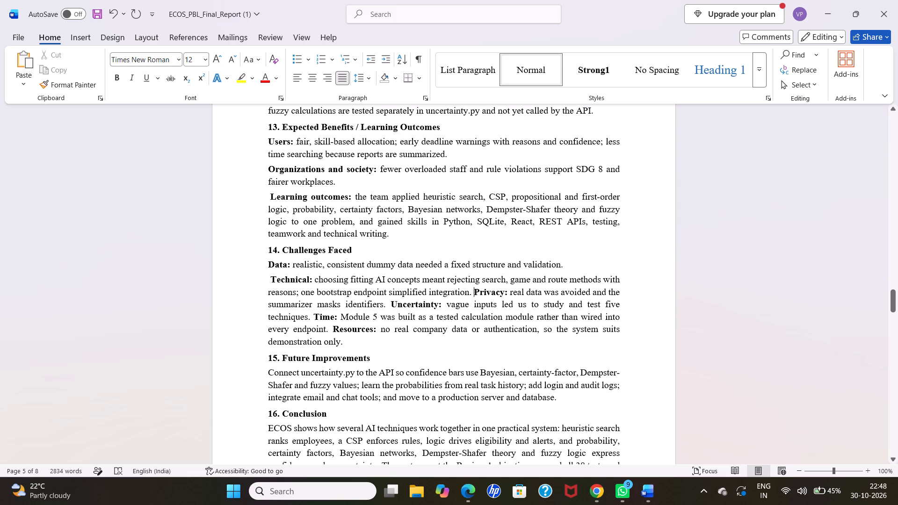
{"action": "key", "text": "Return"}
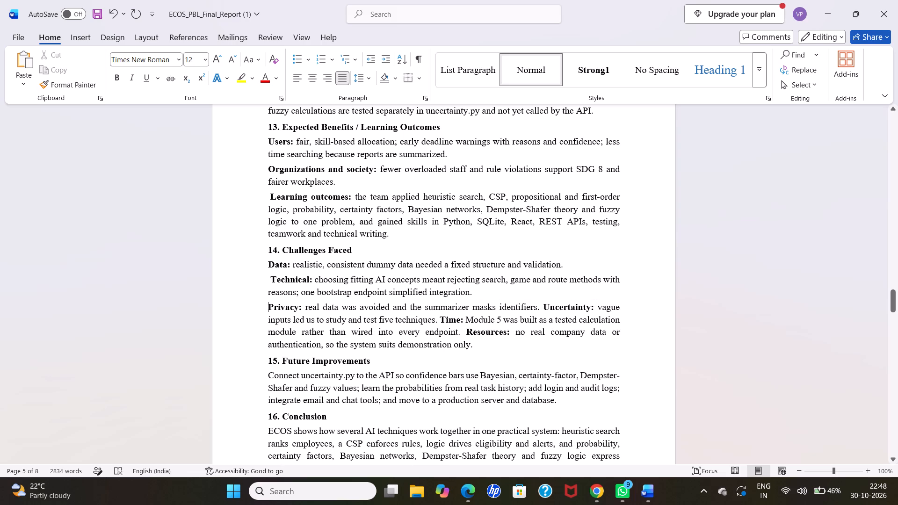
{"action": "left_click", "coordinate": [544, 306]}
{"action": "key", "text": "Return"}
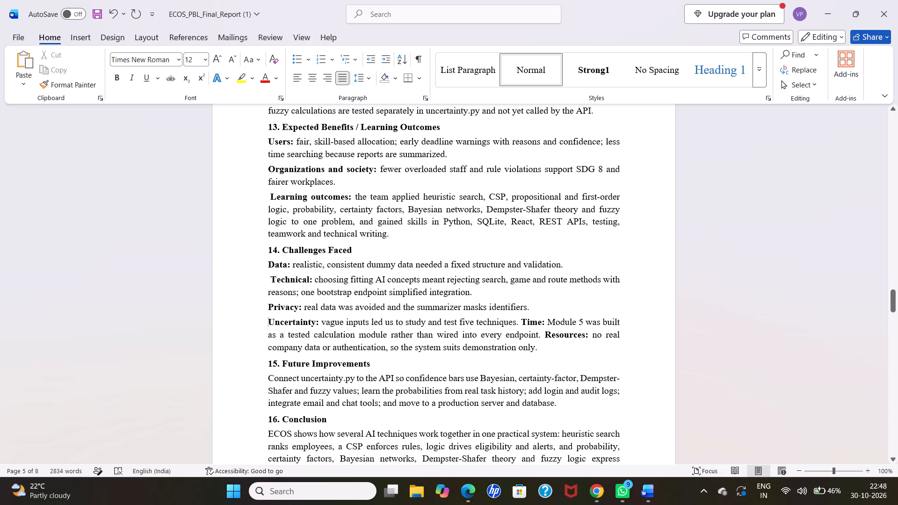
{"action": "left_click", "coordinate": [520, 323]}
{"action": "key", "text": "Return"}
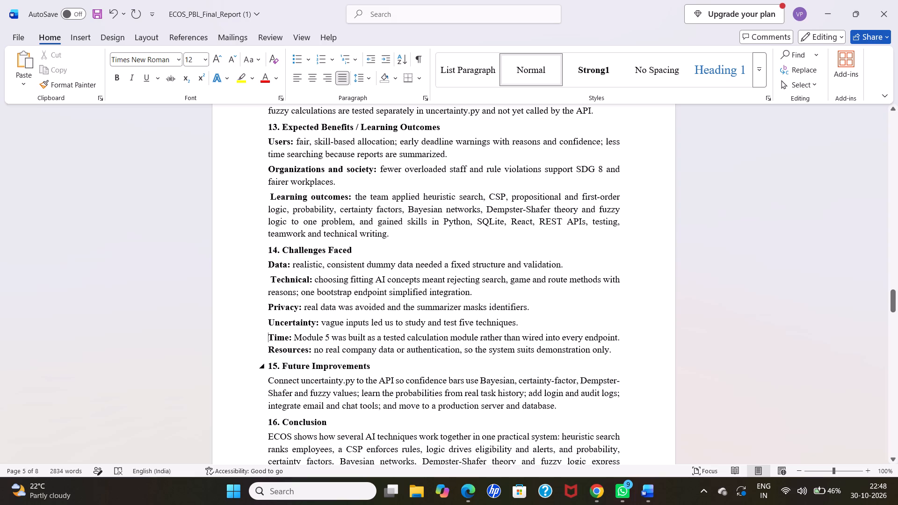
Review the rest of the report from Future Improvements through the Conclusion and References to the source code in Appendix A.
{"action": "scroll", "coordinate": [425, 366], "scroll_direction": "down", "scroll_amount": 1}
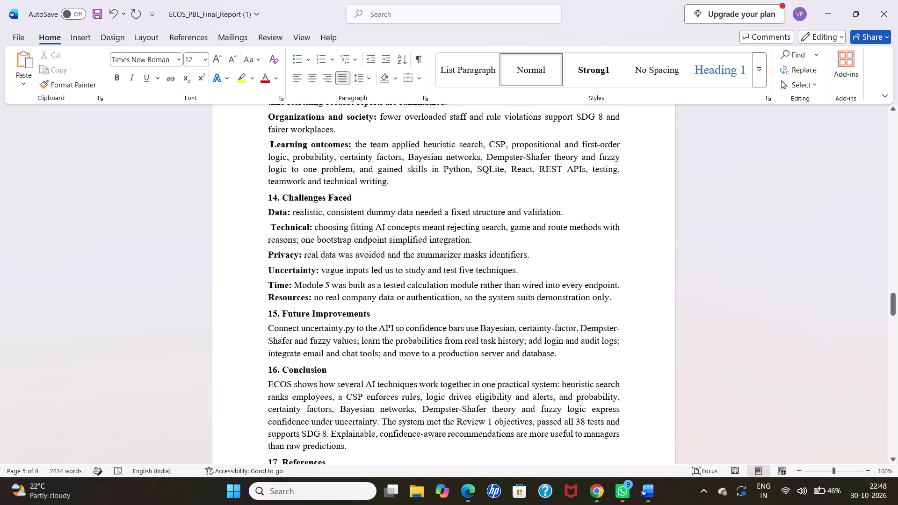
{"action": "scroll", "coordinate": [356, 340], "scroll_direction": "down", "scroll_amount": 1}
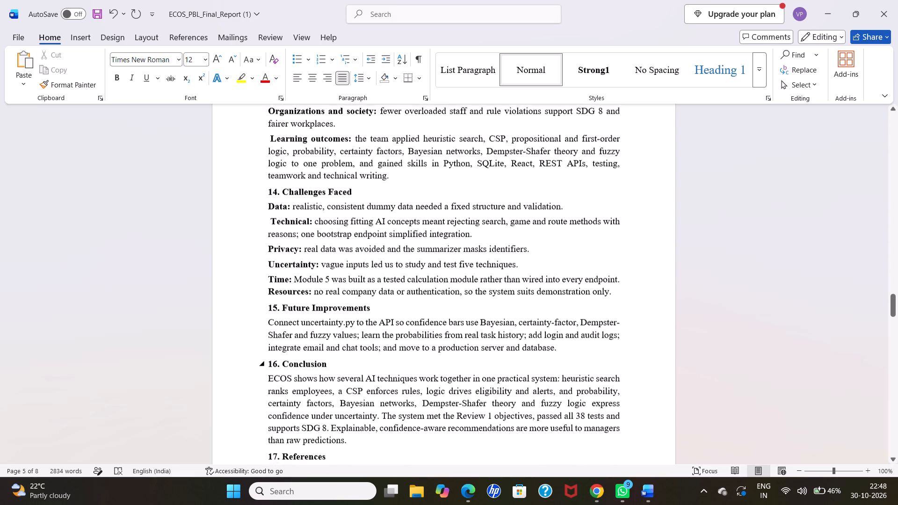
{"action": "scroll", "coordinate": [356, 340], "scroll_direction": "down", "scroll_amount": 3}
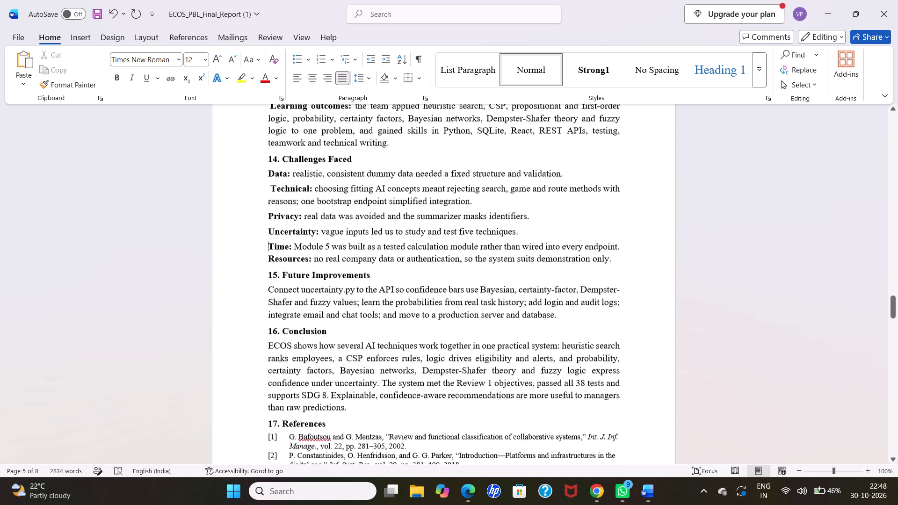
{"action": "scroll", "coordinate": [356, 340], "scroll_direction": "down", "scroll_amount": 3}
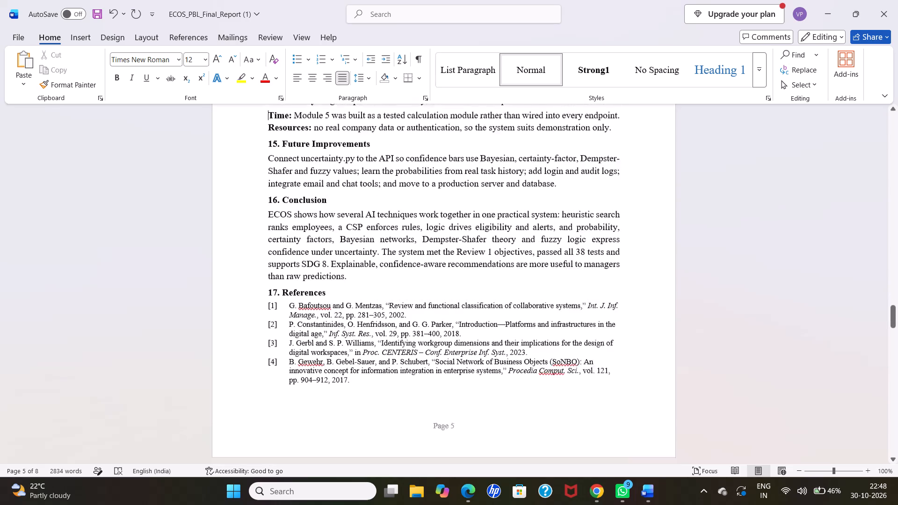
{"action": "scroll", "coordinate": [356, 340], "scroll_direction": "down", "scroll_amount": 2}
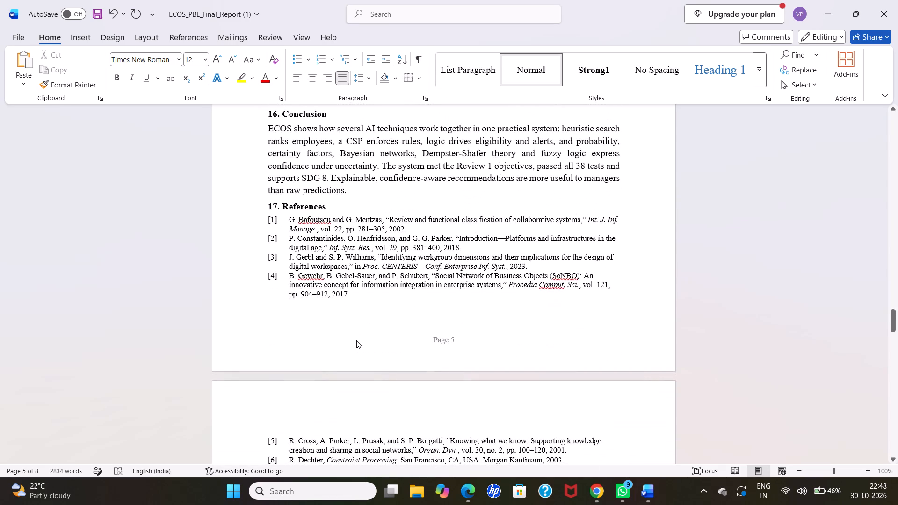
{"action": "scroll", "coordinate": [356, 340], "scroll_direction": "down", "scroll_amount": 1}
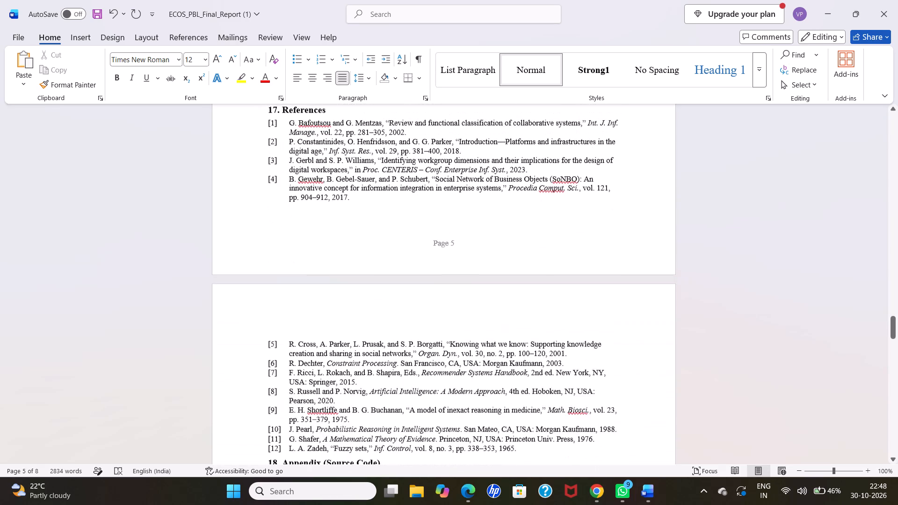
{"action": "scroll", "coordinate": [356, 340], "scroll_direction": "down", "scroll_amount": 2}
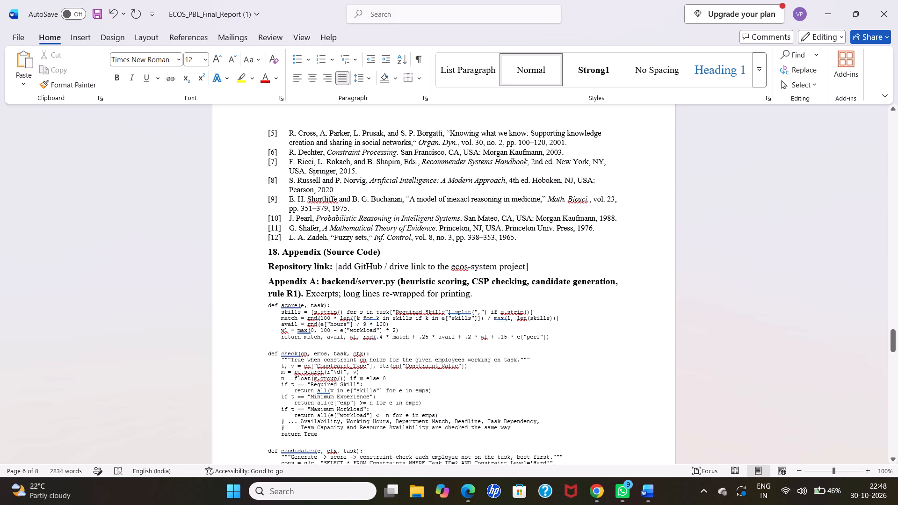
{"action": "scroll", "coordinate": [381, 266], "scroll_direction": "down", "scroll_amount": 1}
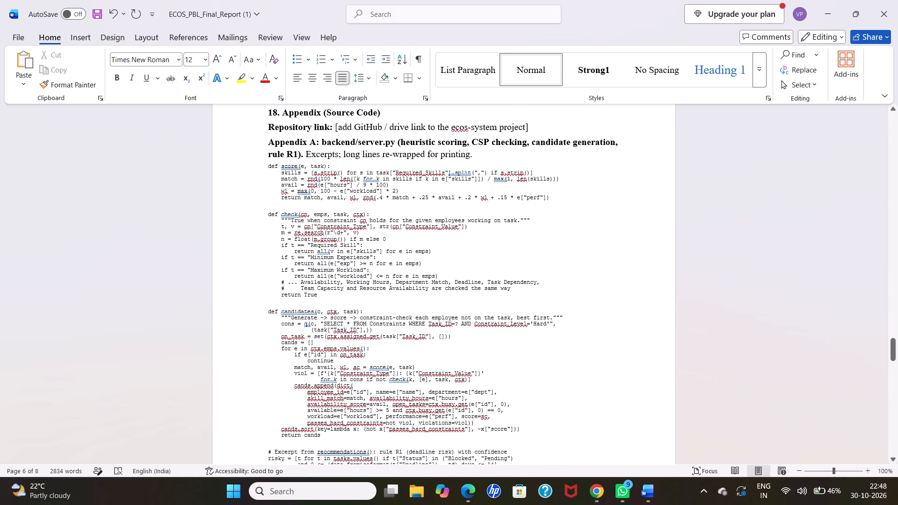
Make the Appendix A backend/server.py code one font size smaller, from def score to the end of the recommendations excerpt.
{"action": "scroll", "coordinate": [381, 266], "scroll_direction": "up", "scroll_amount": 1}
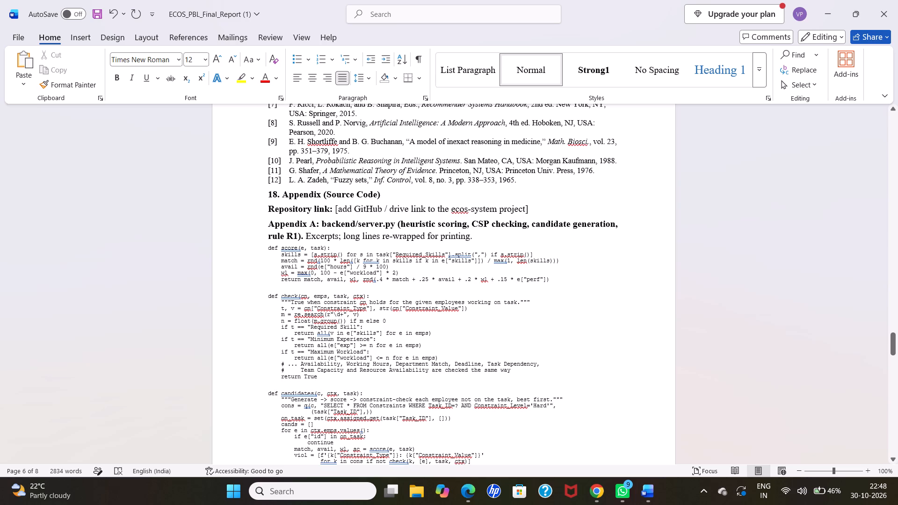
{"action": "left_click_drag", "start_coordinate": [266, 249], "coordinate": [317, 269]}
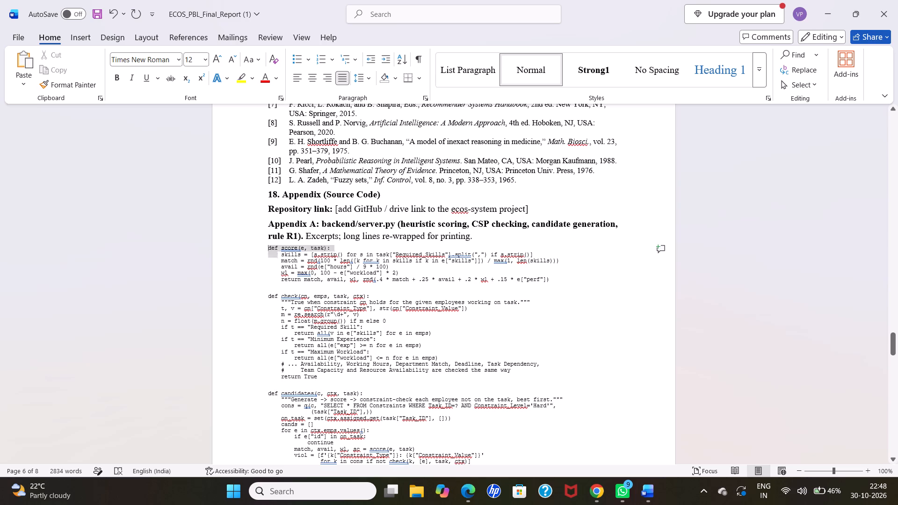
{"action": "left_click_drag", "start_coordinate": [317, 269], "coordinate": [512, 473]}
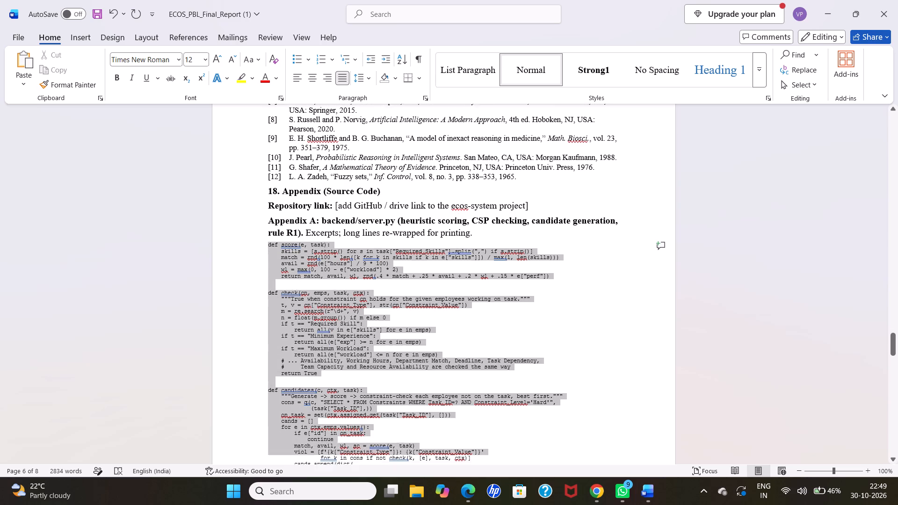
{"action": "left_click_drag", "start_coordinate": [512, 473], "coordinate": [512, 473]}
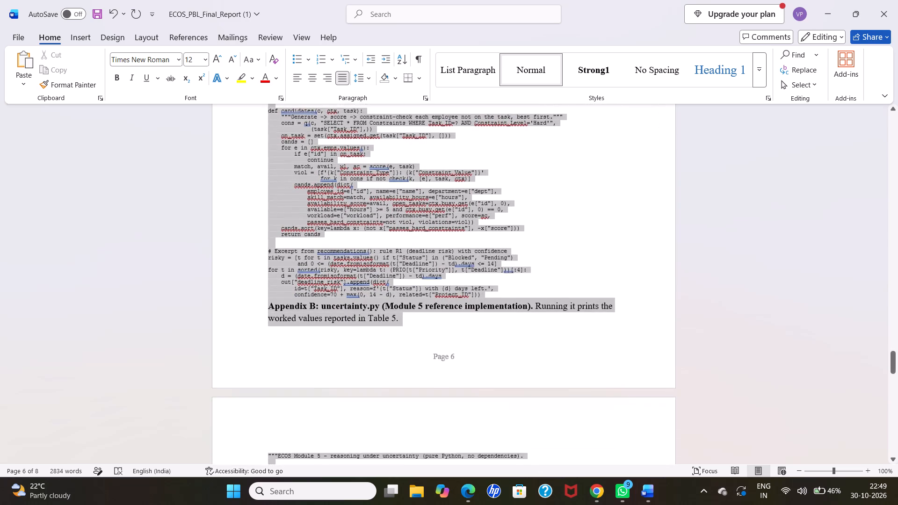
{"action": "left_click_drag", "start_coordinate": [512, 473], "coordinate": [508, 453]}
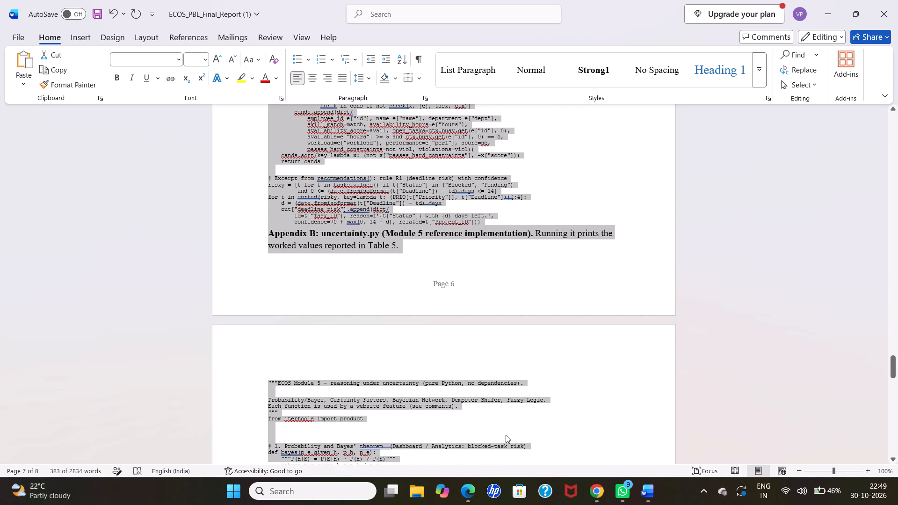
{"action": "key", "text": "shift+Up"}
{"action": "key", "text": "shift+Up"}
{"action": "key", "text": "shift+Up"}
{"action": "key", "text": "shift+Up"}
{"action": "key", "text": "shift+Up"}
{"action": "key", "text": "shift+Up"}
{"action": "key", "text": "shift+Up"}
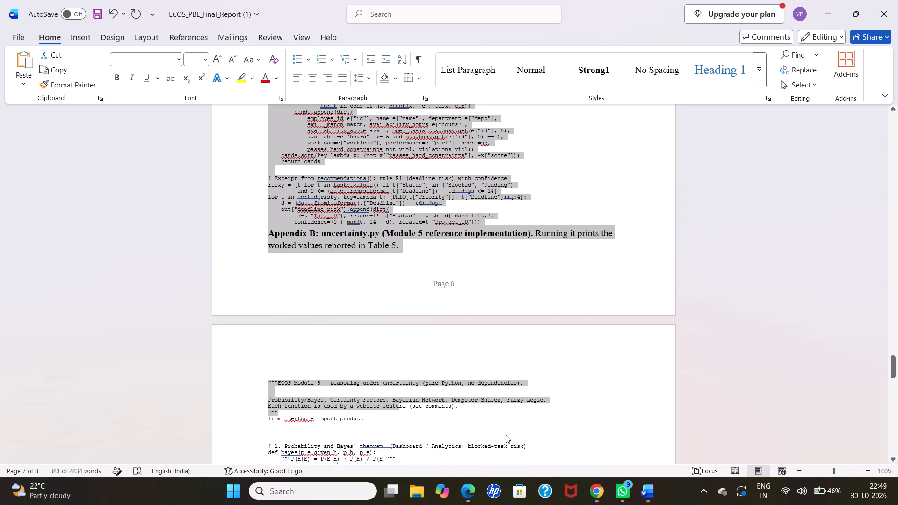
{"action": "key", "text": "shift+Up"}
{"action": "key", "text": "shift+Up"}
{"action": "key", "text": "shift+Up"}
{"action": "key", "text": "shift+Up"}
{"action": "key", "text": "shift+Up"}
{"action": "key", "text": "shift+Up"}
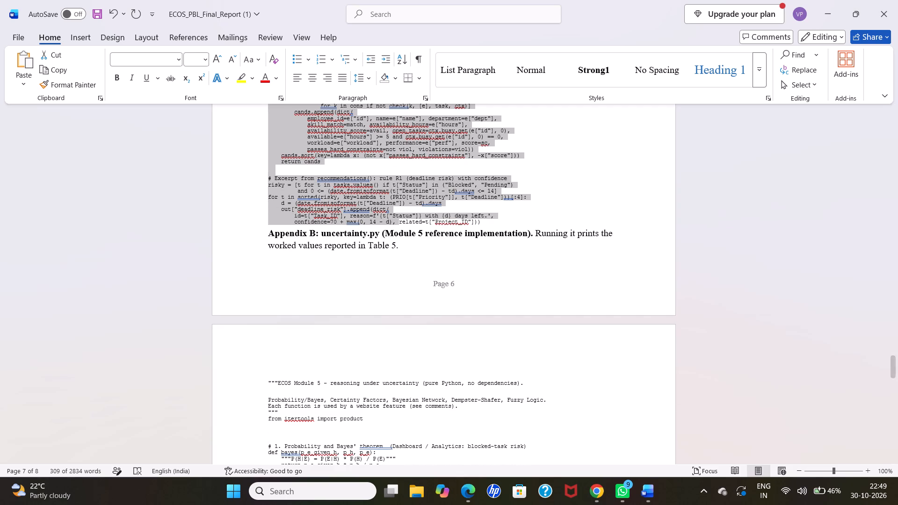
{"action": "key", "text": "shift+Right"}
{"action": "key", "text": "shift+Right"}
{"action": "key", "text": "shift+Right"}
{"action": "key", "text": "shift+Right"}
{"action": "key", "text": "shift+Right"}
{"action": "key", "text": "shift+Right"}
{"action": "key", "text": "shift+Right"}
{"action": "key", "text": "shift+Right"}
{"action": "key", "text": "shift+Right"}
{"action": "key", "text": "shift+Right"}
{"action": "key", "text": "shift+Right"}
{"action": "key", "text": "shift+Right"}
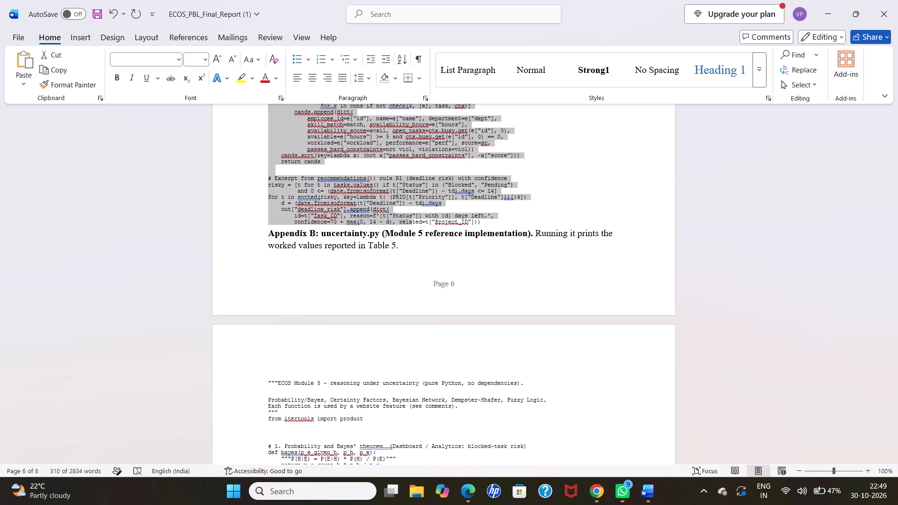
{"action": "key", "text": "shift+Right"}
{"action": "key", "text": "shift+Right"}
{"action": "key", "text": "shift+Right"}
{"action": "key", "text": "shift+Right"}
{"action": "key", "text": "shift+Right"}
{"action": "key", "text": "shift+Right"}
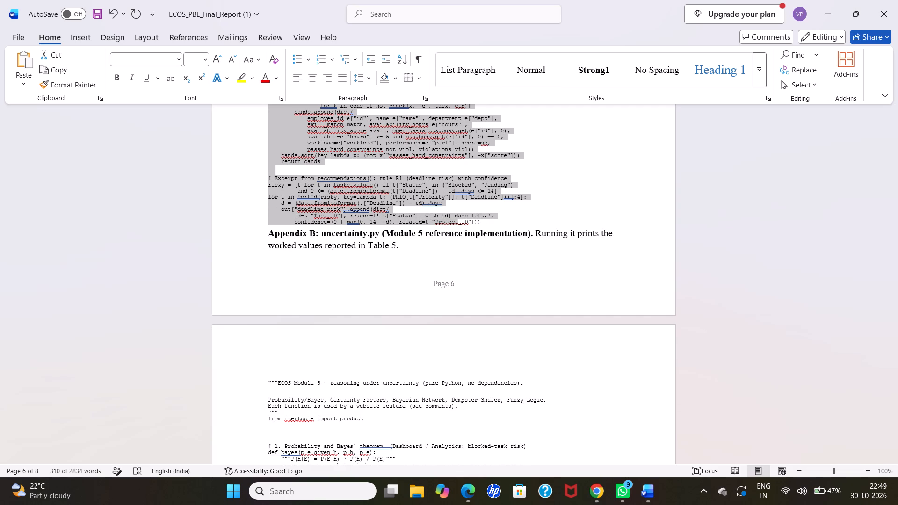
{"action": "key", "text": "shift+Right"}
{"action": "key", "text": "shift+Right"}
{"action": "key", "text": "shift+Right"}
{"action": "key", "text": "shift+Right"}
{"action": "key", "text": "shift+Right"}
{"action": "key", "text": "shift+Right"}
{"action": "key", "text": "shift+Right"}
{"action": "left_click", "coordinate": [232, 63]}
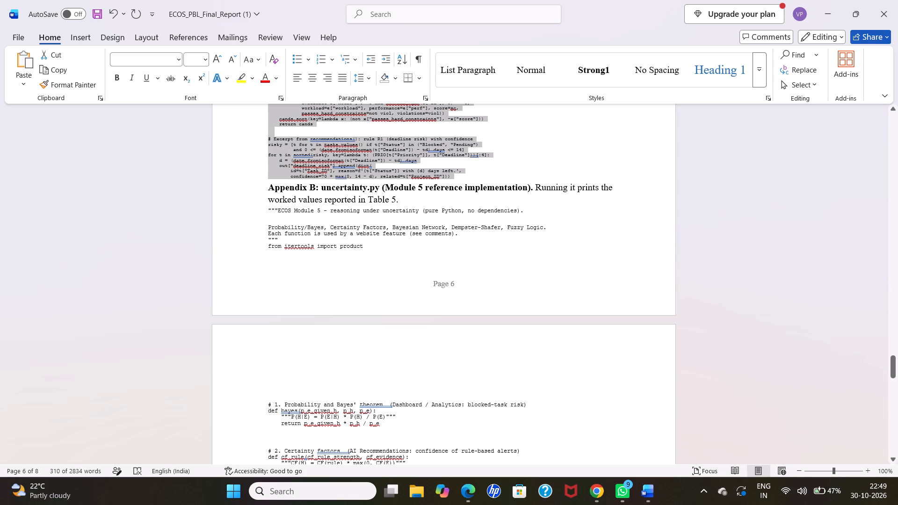
{"action": "left_click", "coordinate": [249, 348]}
Delete references [11] and [12] from the end of section 17, References.
{"action": "scroll", "coordinate": [249, 348], "scroll_direction": "down", "scroll_amount": 1}
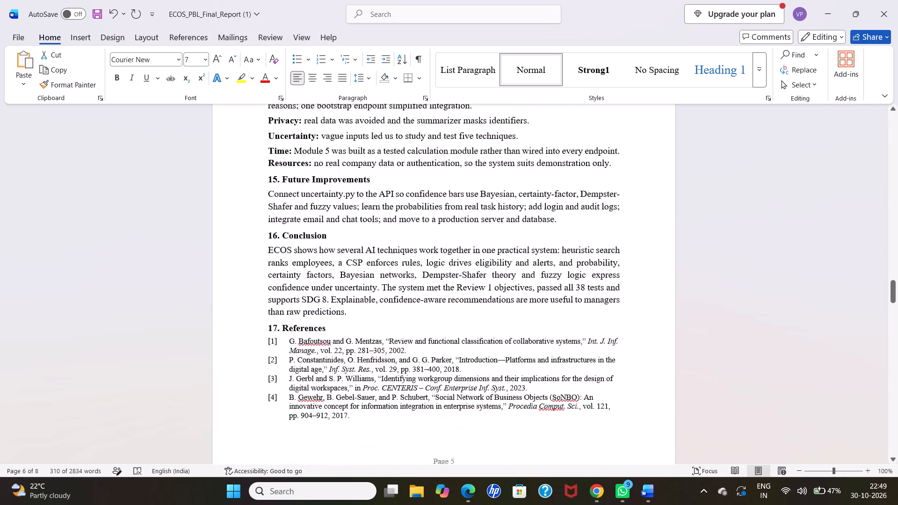
{"action": "scroll", "coordinate": [249, 348], "scroll_direction": "down", "scroll_amount": 3}
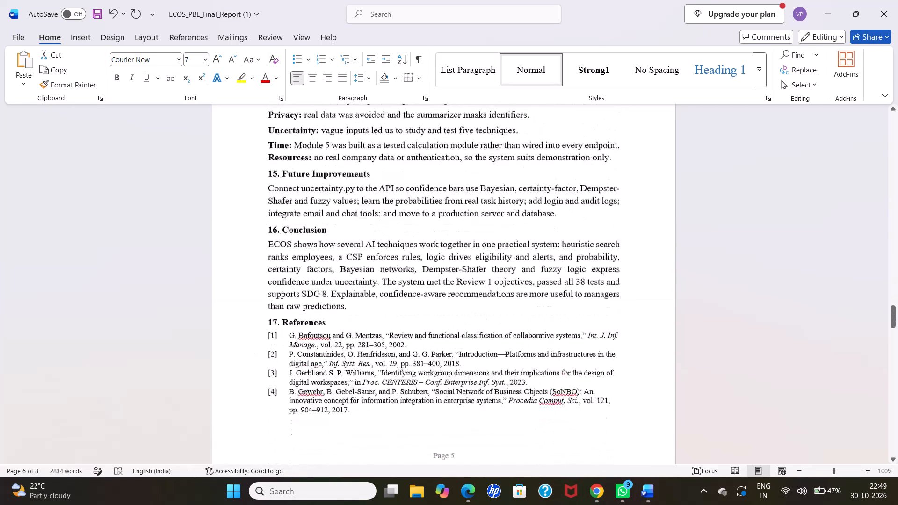
{"action": "scroll", "coordinate": [249, 348], "scroll_direction": "down", "scroll_amount": 3}
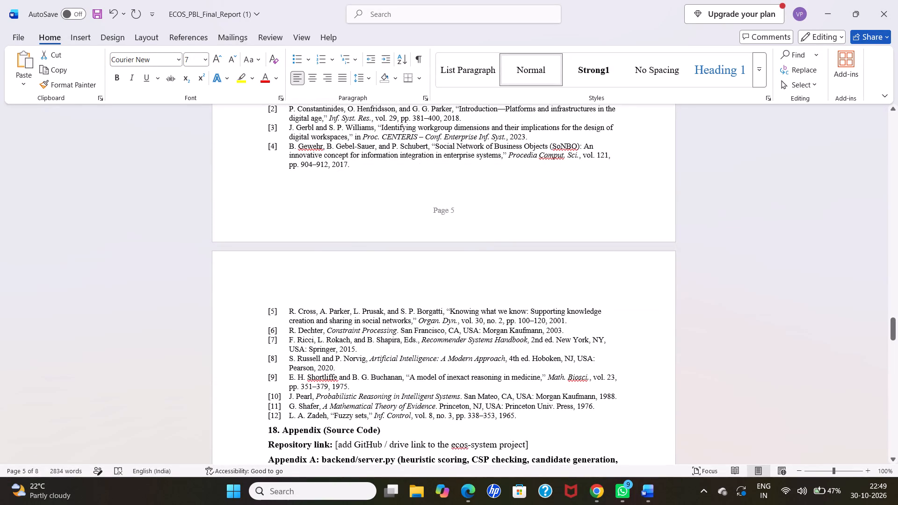
{"action": "left_click_drag", "start_coordinate": [267, 405], "coordinate": [325, 428]}
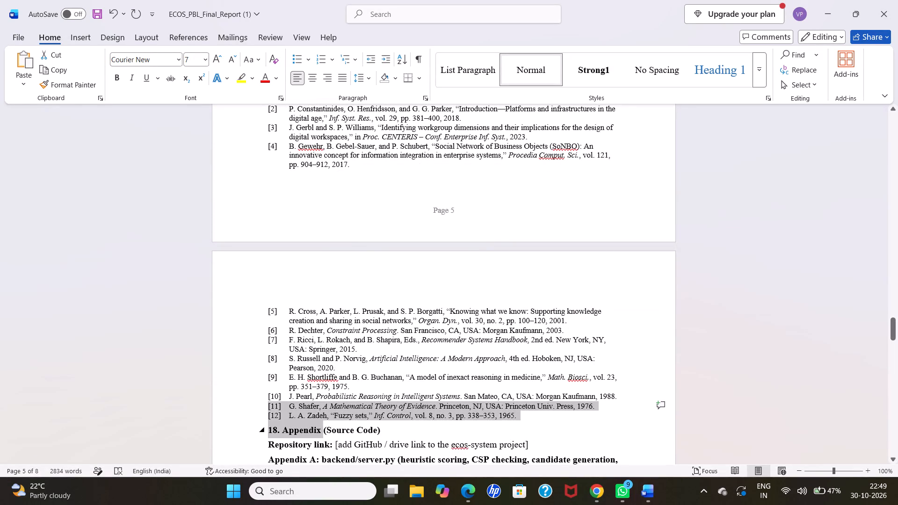
{"action": "left_click_drag", "start_coordinate": [325, 428], "coordinate": [516, 419]}
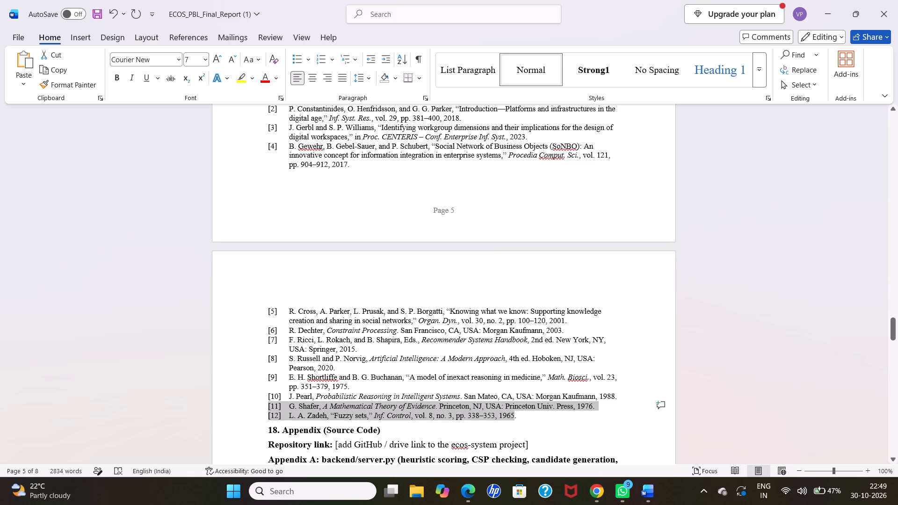
{"action": "left_click_drag", "start_coordinate": [516, 419], "coordinate": [517, 420]}
{"action": "key", "text": "BackSpace"}
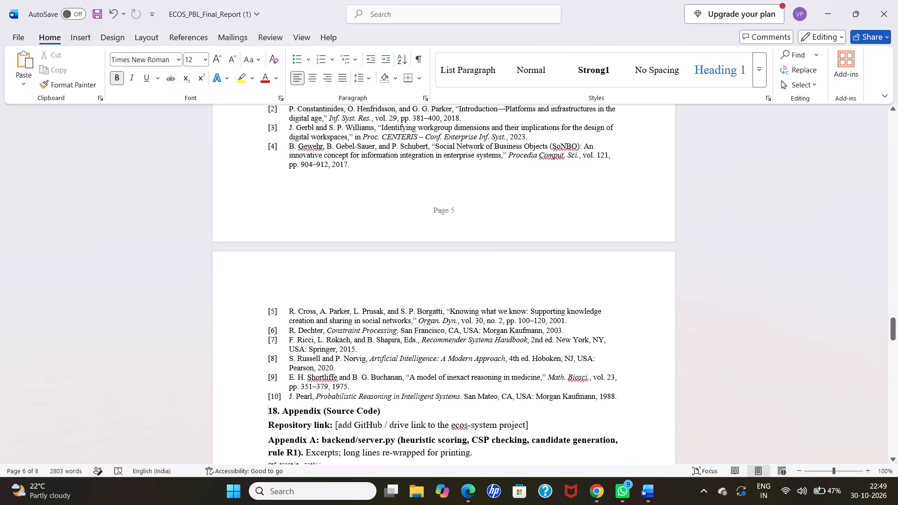
Delete references [7] through [10] so the list in section 17 ends with the Constraint Processing entry.
{"action": "left_click_drag", "start_coordinate": [264, 339], "coordinate": [446, 396]}
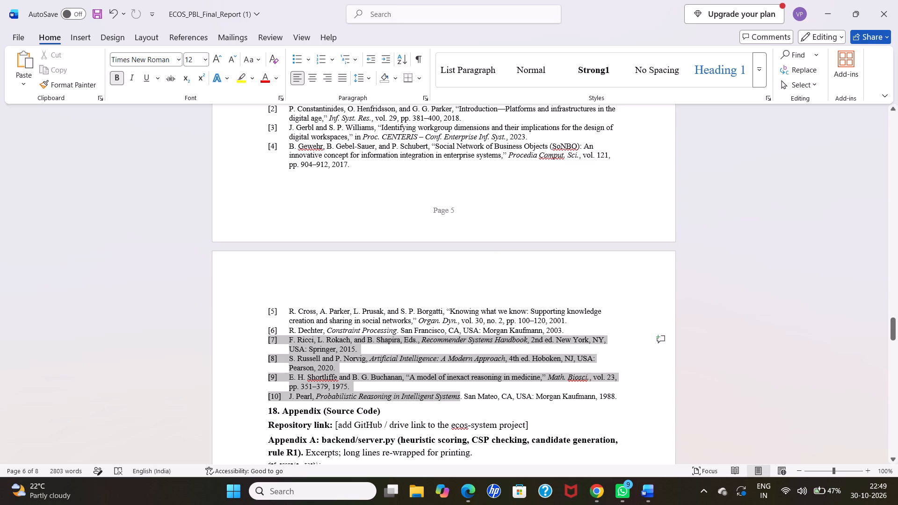
{"action": "left_click_drag", "start_coordinate": [446, 396], "coordinate": [623, 404]}
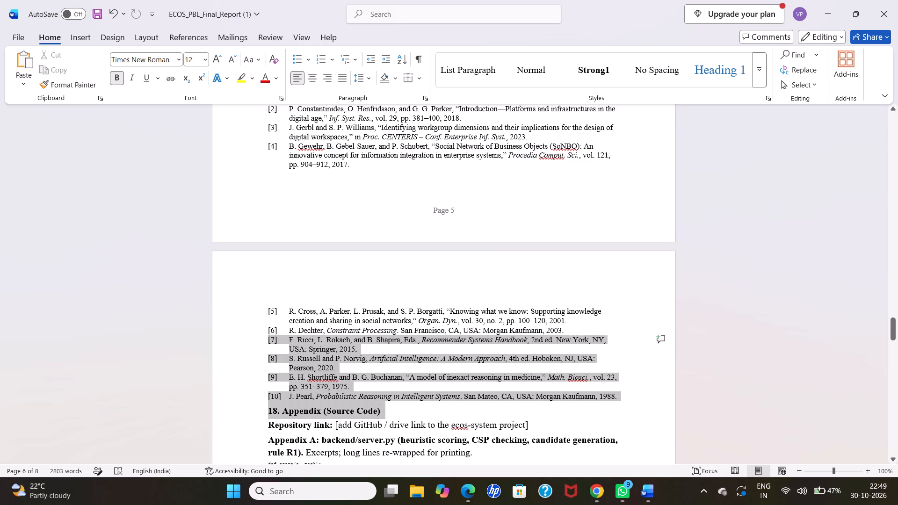
{"action": "left_click_drag", "start_coordinate": [623, 404], "coordinate": [623, 399]}
{"action": "key", "text": "BackSpace"}
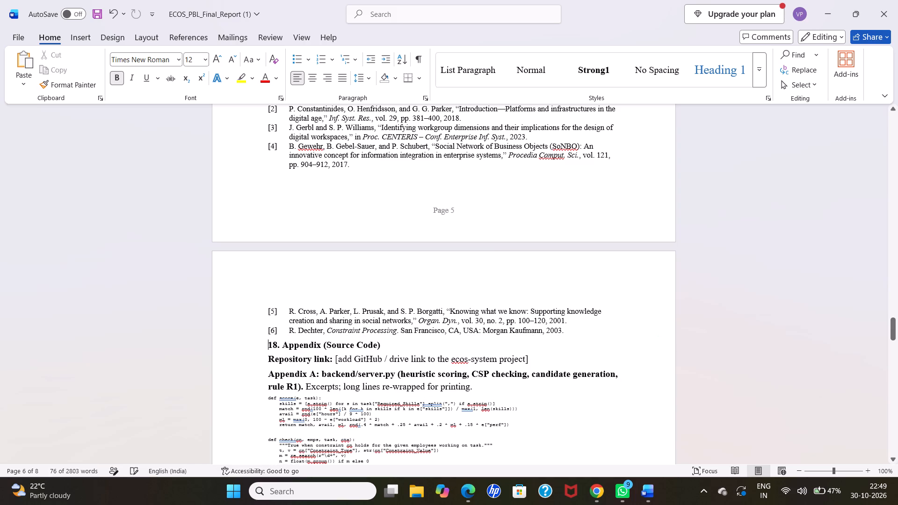
Reduce all of the Appendix B uncertainty.py code to font size 6, from its opening docstring to the last print line.
{"action": "scroll", "coordinate": [545, 397], "scroll_direction": "down", "scroll_amount": 1}
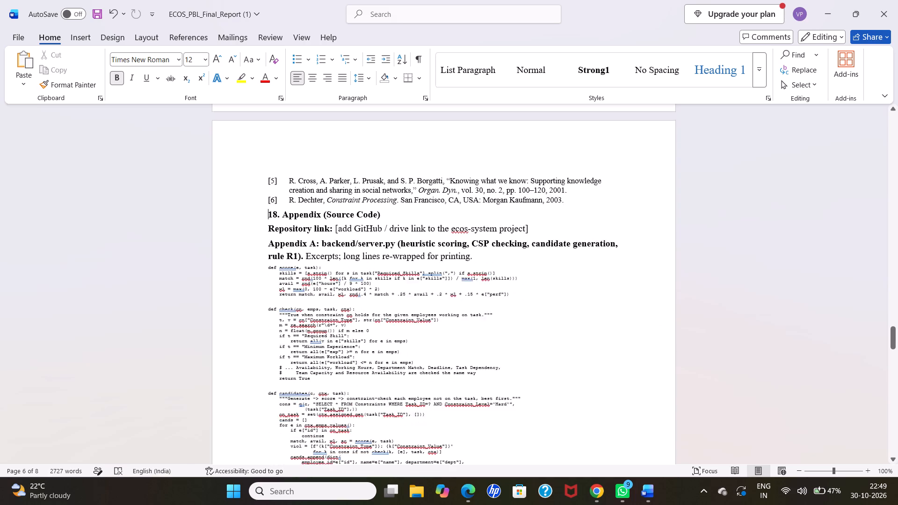
{"action": "scroll", "coordinate": [545, 397], "scroll_direction": "down", "scroll_amount": 1}
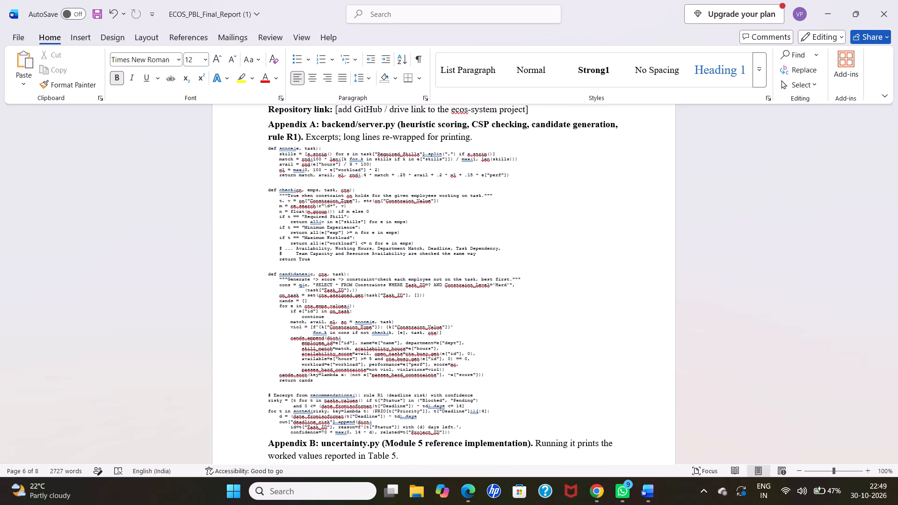
{"action": "scroll", "coordinate": [545, 397], "scroll_direction": "down", "scroll_amount": 1}
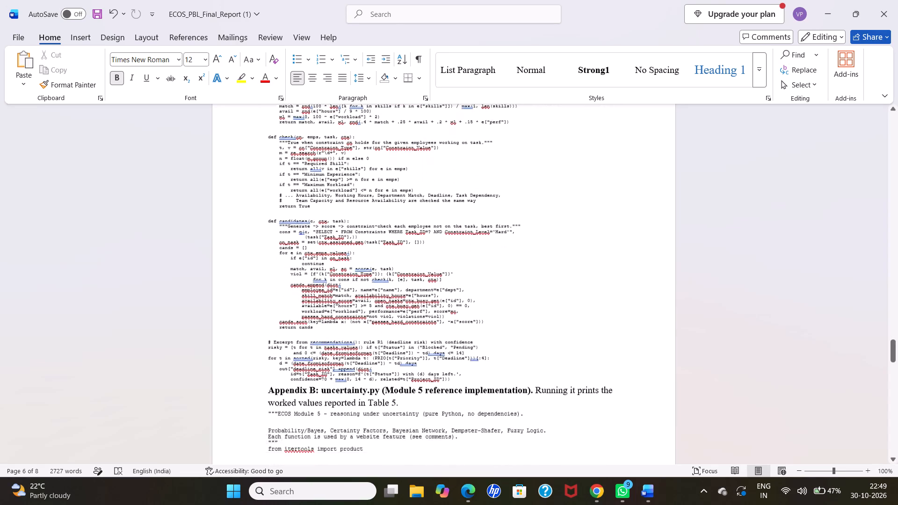
{"action": "scroll", "coordinate": [545, 397], "scroll_direction": "down", "scroll_amount": 2}
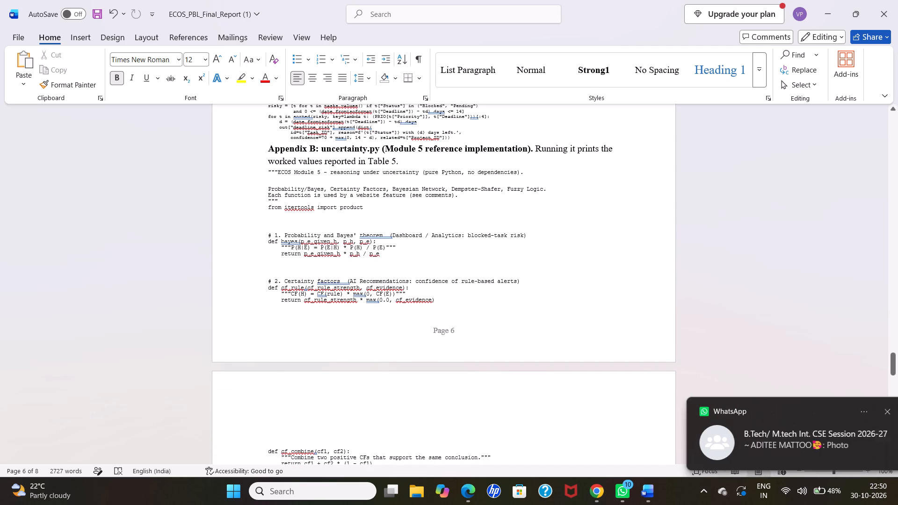
{"action": "left_click_drag", "start_coordinate": [265, 171], "coordinate": [512, 414]}
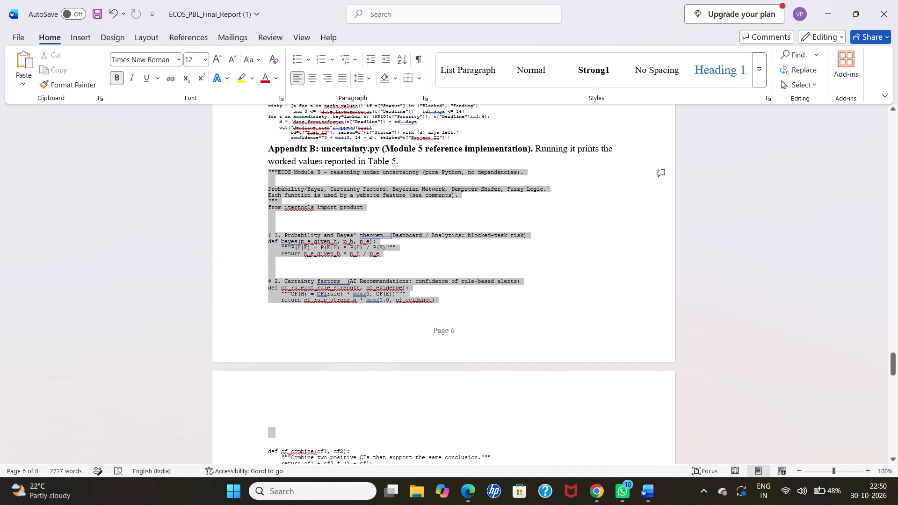
{"action": "left_click_drag", "start_coordinate": [512, 414], "coordinate": [520, 462]}
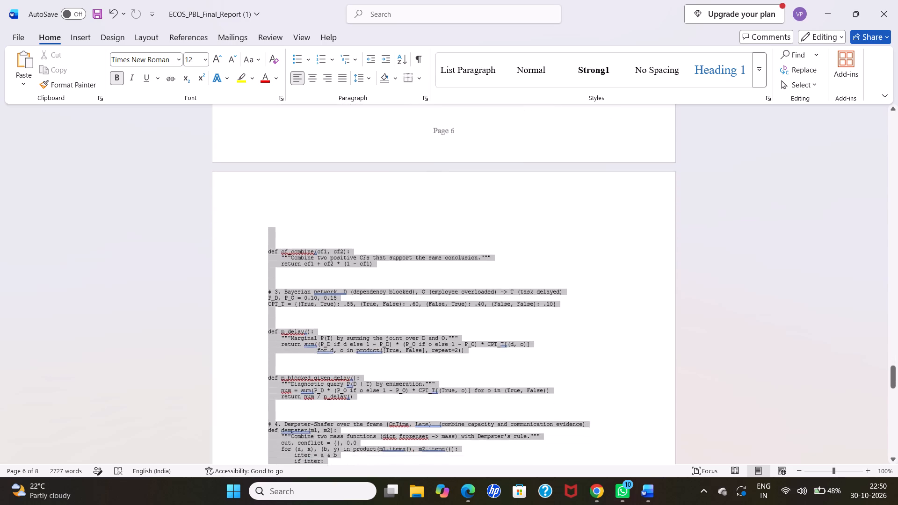
{"action": "left_click_drag", "start_coordinate": [520, 462], "coordinate": [521, 463]}
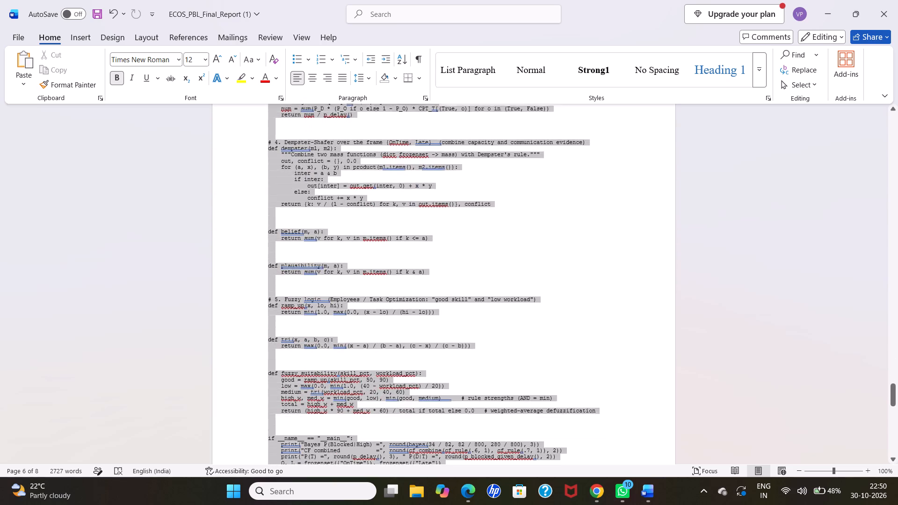
{"action": "left_click_drag", "start_coordinate": [521, 463], "coordinate": [521, 463]}
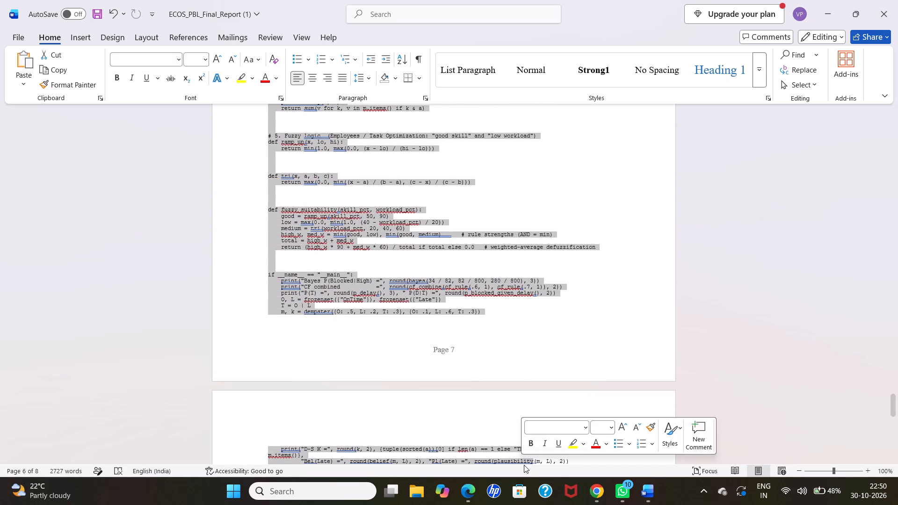
{"action": "key", "text": "shift+Down"}
{"action": "key", "text": "shift+Up"}
{"action": "key", "text": "shift+Down"}
{"action": "key", "text": "shift+Down"}
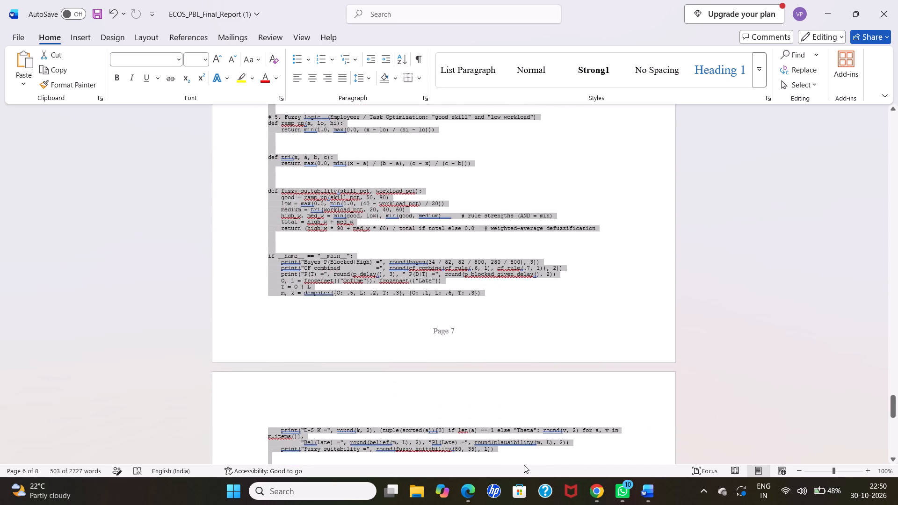
{"action": "key", "text": "shift+Down"}
{"action": "key", "text": "shift+Down"}
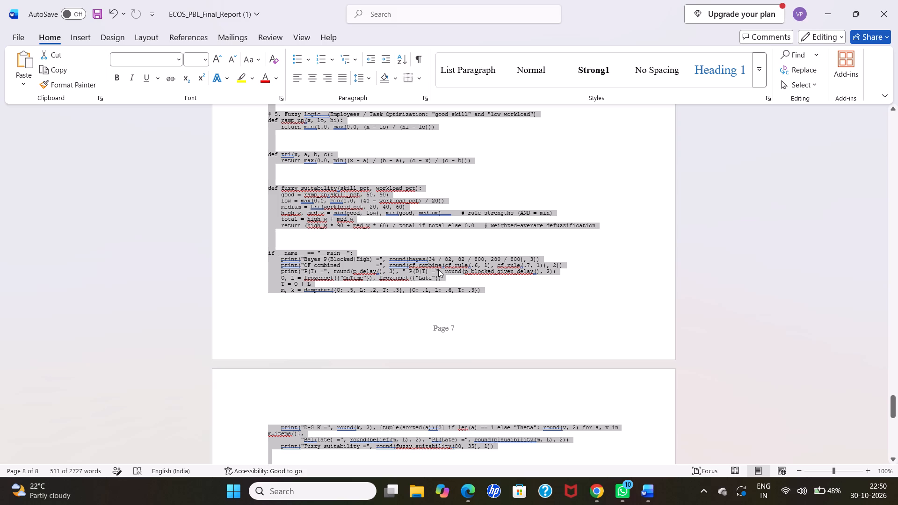
{"action": "left_click", "coordinate": [232, 54]}
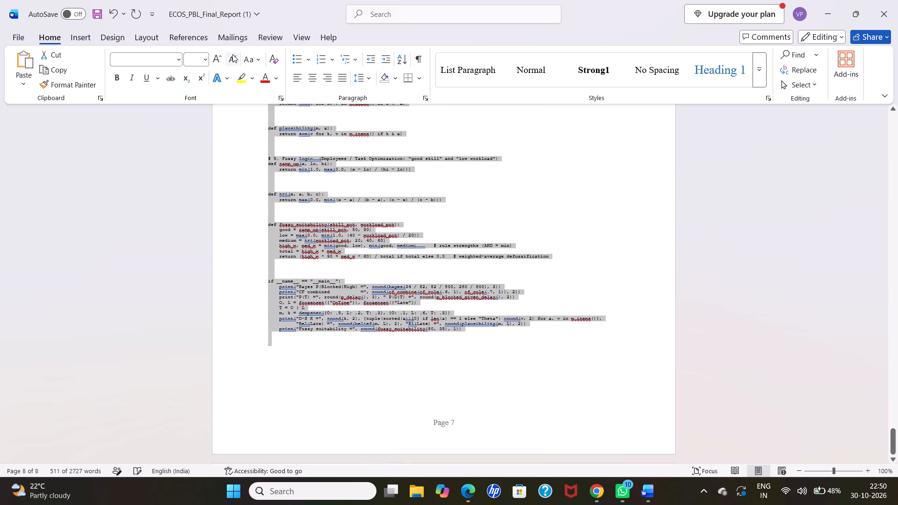
{"action": "left_click_drag", "start_coordinate": [212, 267], "coordinate": [225, 265]}
{"action": "left_click", "coordinate": [225, 265]}
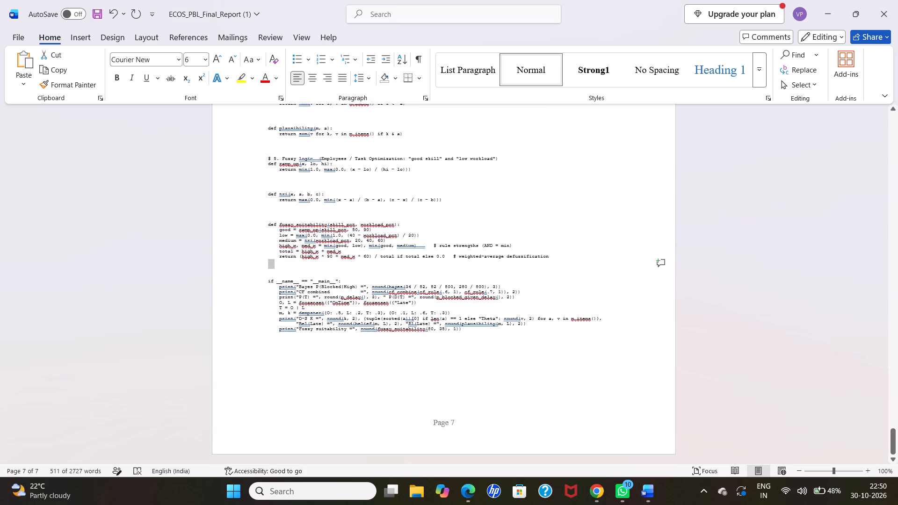
Check the layout and page breaks of the resized code from the end of Appendix B back up to Appendix A.
{"action": "scroll", "coordinate": [225, 265], "scroll_direction": "up", "scroll_amount": 2}
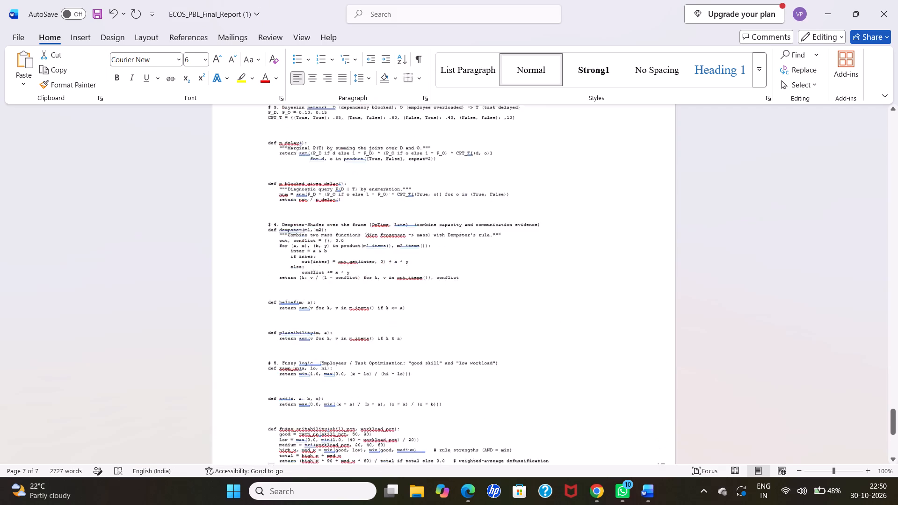
{"action": "scroll", "coordinate": [225, 265], "scroll_direction": "up", "scroll_amount": 3}
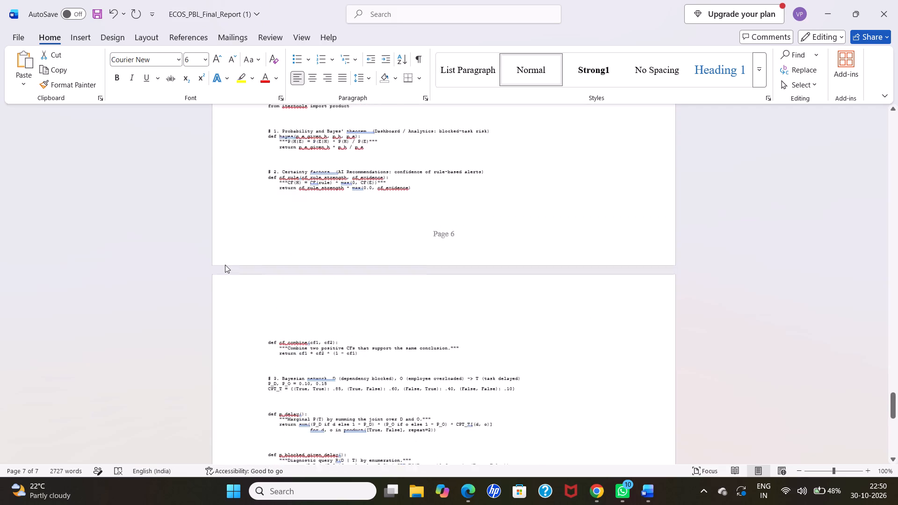
{"action": "scroll", "coordinate": [225, 265], "scroll_direction": "up", "scroll_amount": 3}
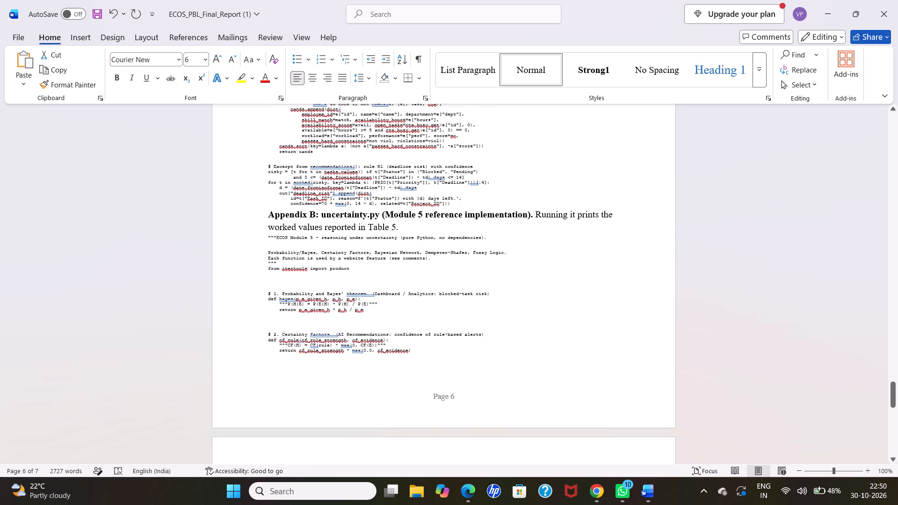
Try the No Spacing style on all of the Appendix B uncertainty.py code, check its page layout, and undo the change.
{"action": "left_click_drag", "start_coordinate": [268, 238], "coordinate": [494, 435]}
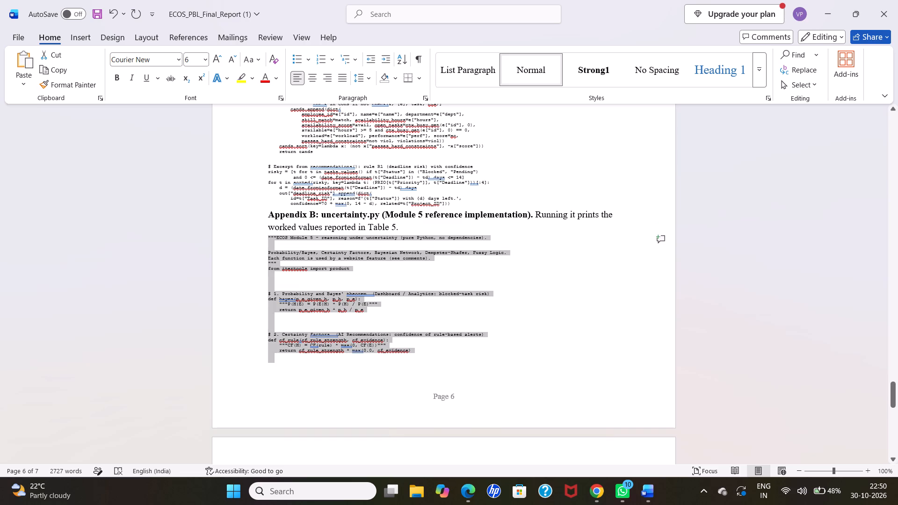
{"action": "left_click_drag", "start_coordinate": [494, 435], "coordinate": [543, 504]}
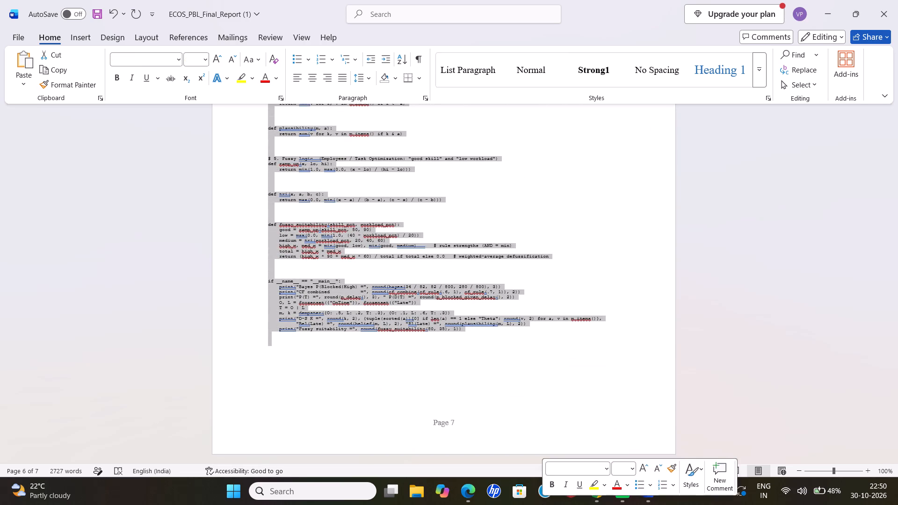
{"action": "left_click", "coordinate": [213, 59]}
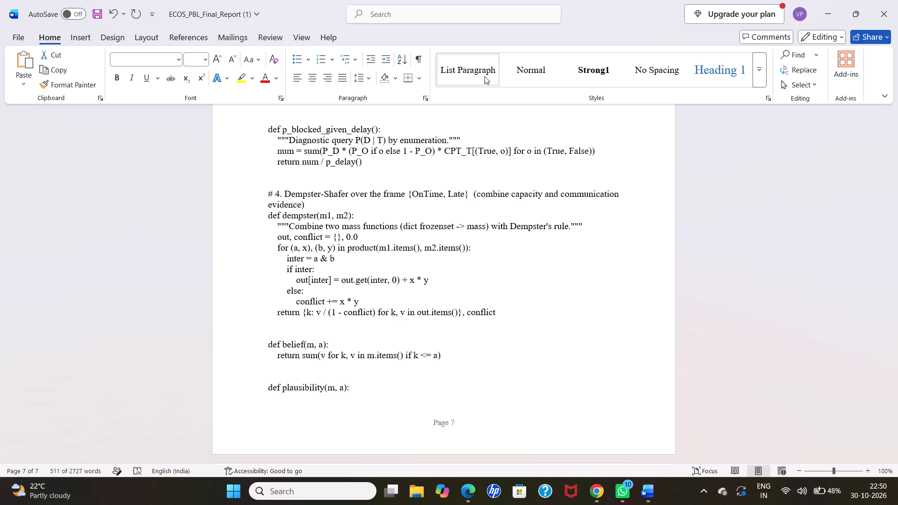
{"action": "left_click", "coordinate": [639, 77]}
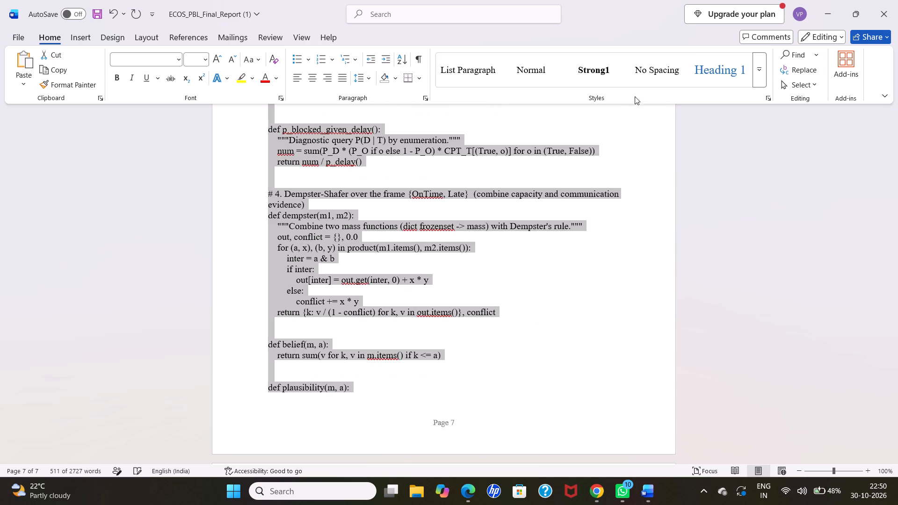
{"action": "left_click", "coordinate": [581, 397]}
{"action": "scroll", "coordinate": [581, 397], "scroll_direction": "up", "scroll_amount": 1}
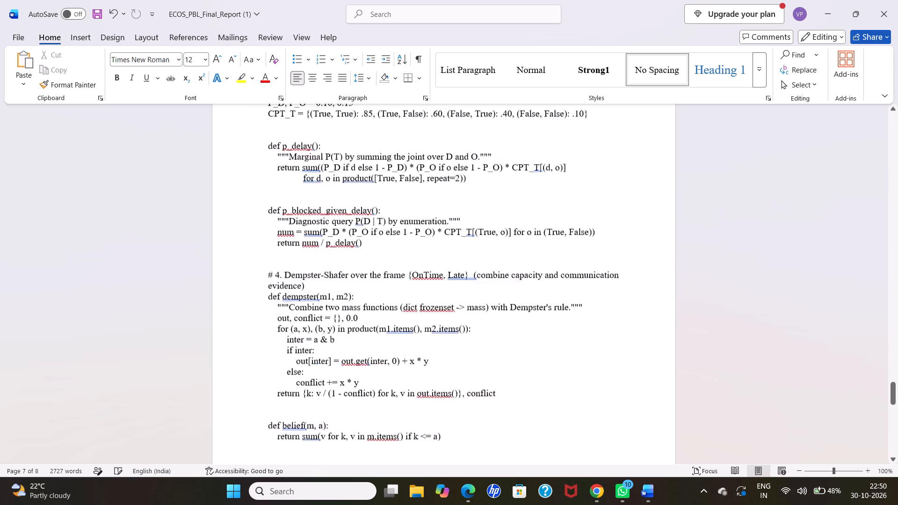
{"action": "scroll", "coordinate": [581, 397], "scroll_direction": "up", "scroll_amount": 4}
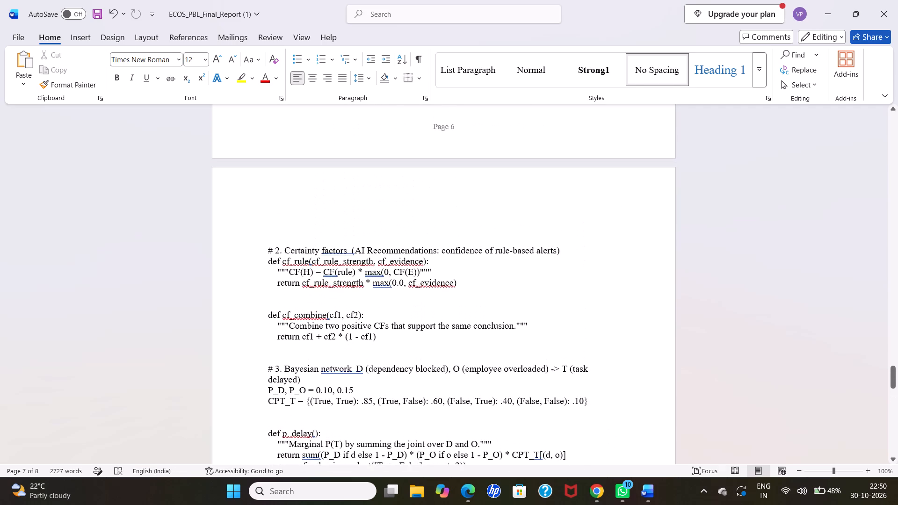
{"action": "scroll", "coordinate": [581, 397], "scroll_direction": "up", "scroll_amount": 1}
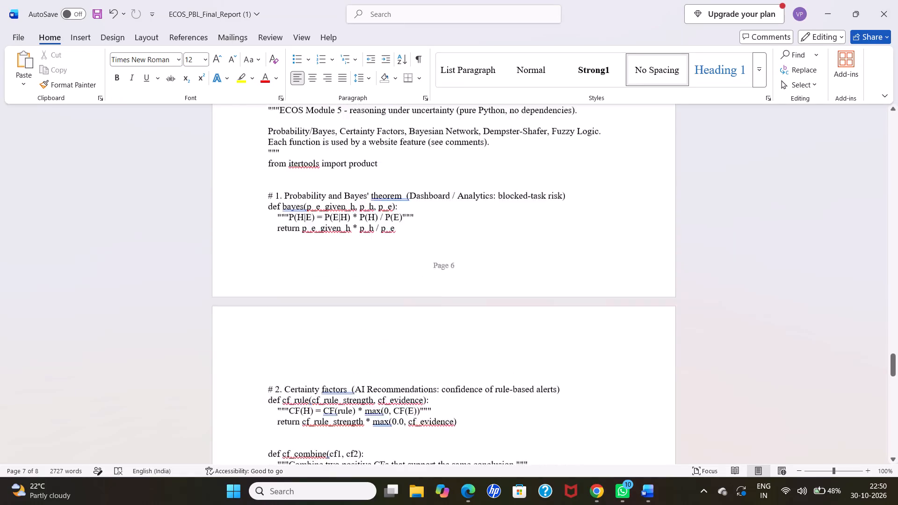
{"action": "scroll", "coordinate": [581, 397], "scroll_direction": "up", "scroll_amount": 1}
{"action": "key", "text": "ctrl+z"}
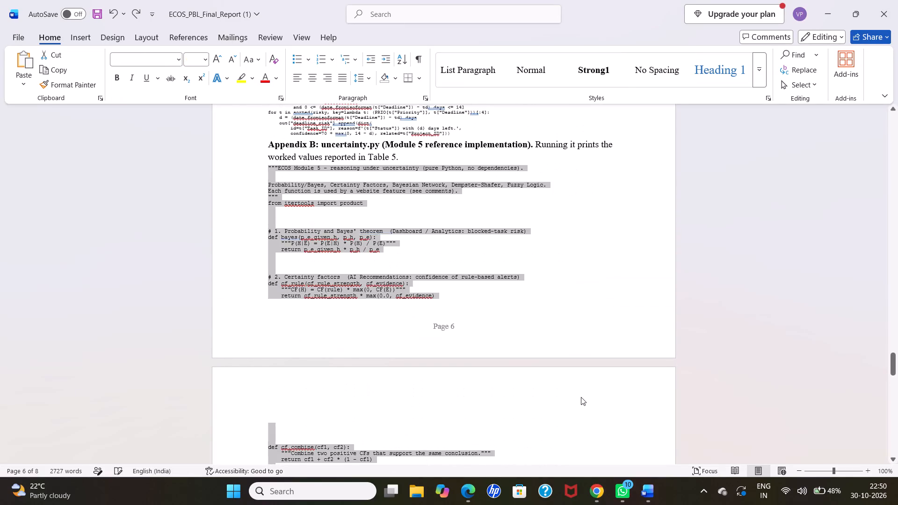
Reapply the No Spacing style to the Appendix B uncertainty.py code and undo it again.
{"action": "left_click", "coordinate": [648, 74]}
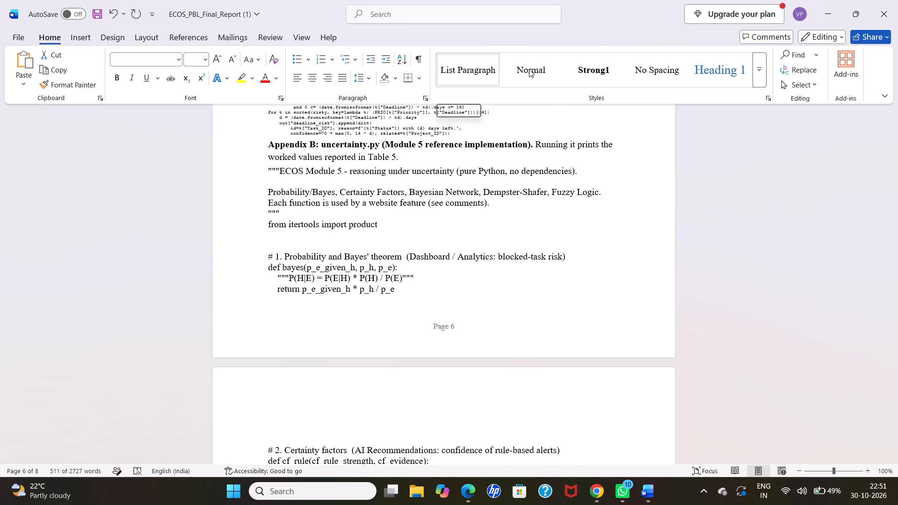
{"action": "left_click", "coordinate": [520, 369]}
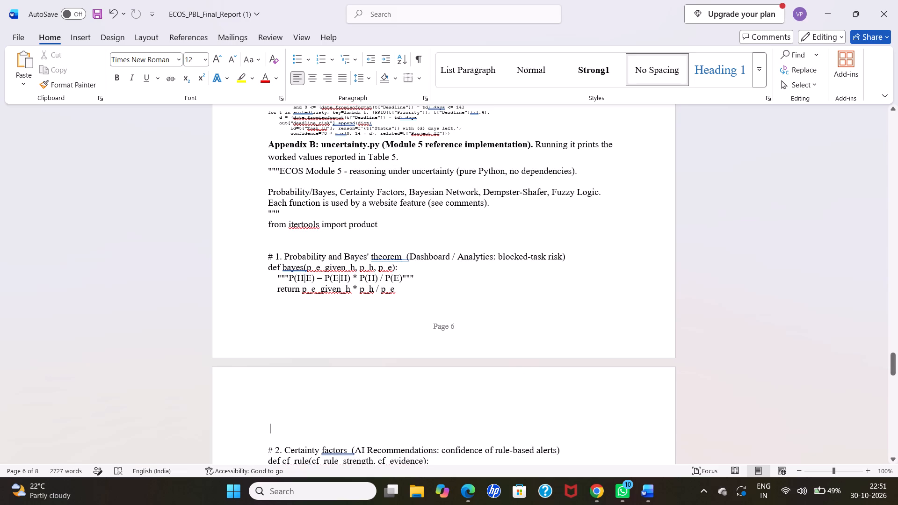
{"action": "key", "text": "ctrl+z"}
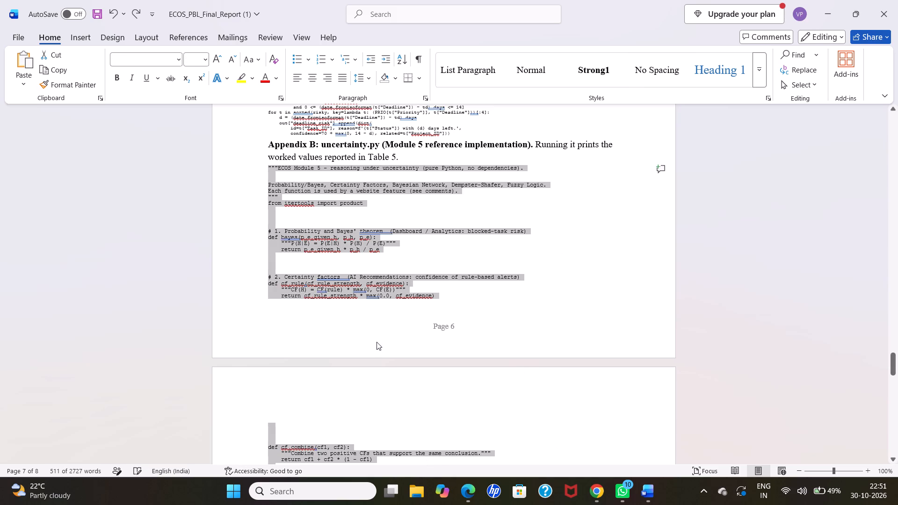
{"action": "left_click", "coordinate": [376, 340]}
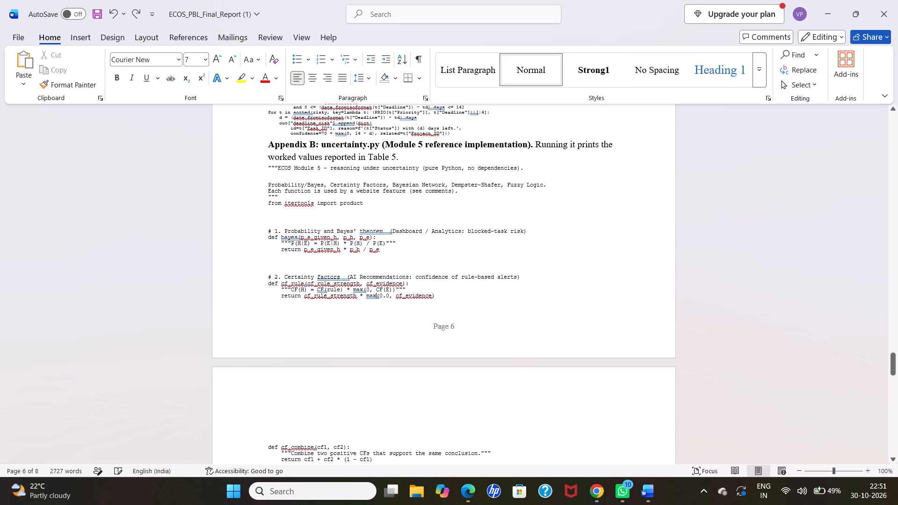
Reduce the gaps above the "# 1. Probability" and "# 2. Certainty factors" comments in Appendix B to one blank line each.
{"action": "left_click", "coordinate": [266, 230]}
{"action": "key", "text": "BackSpace"}
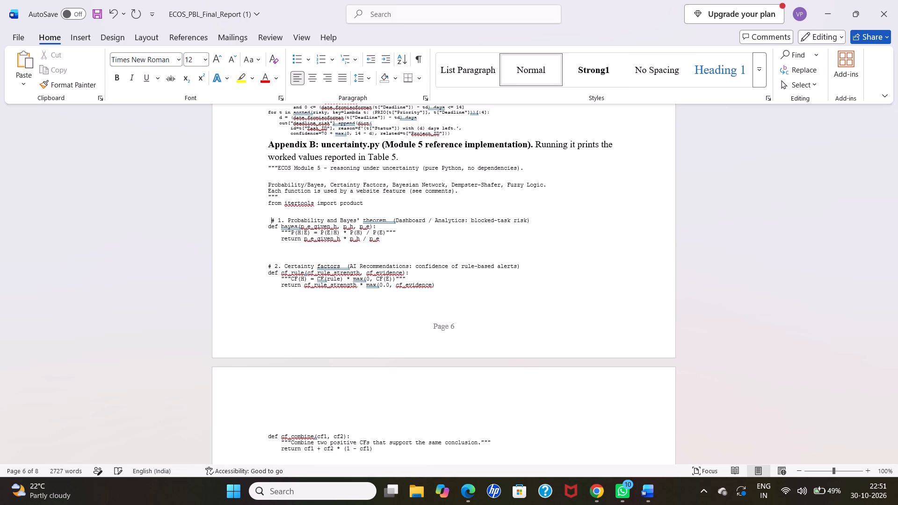
{"action": "key", "text": "BackSpace"}
{"action": "key", "text": "BackSpace"}
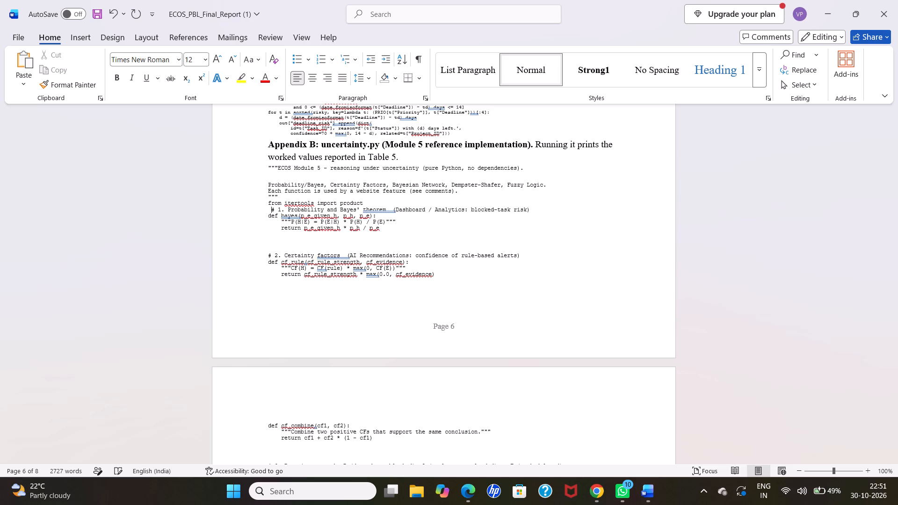
{"action": "key", "text": "Return"}
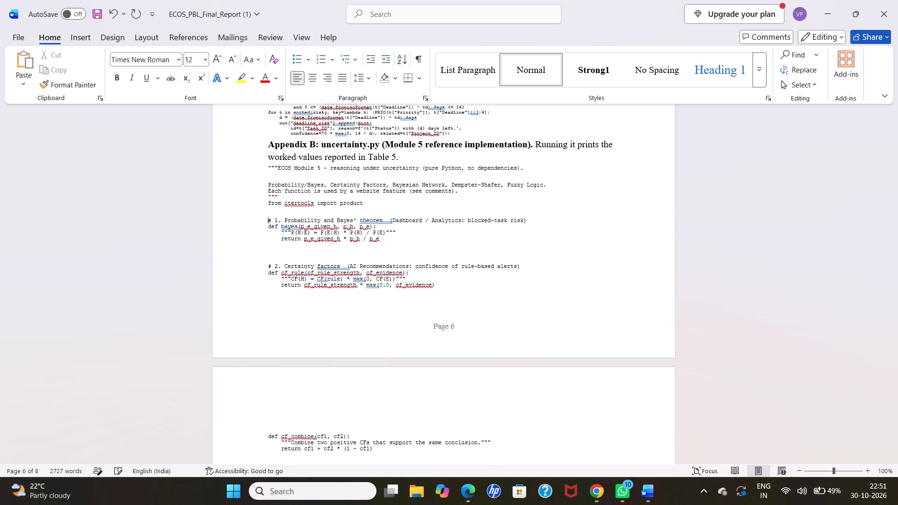
{"action": "left_click", "coordinate": [266, 267]}
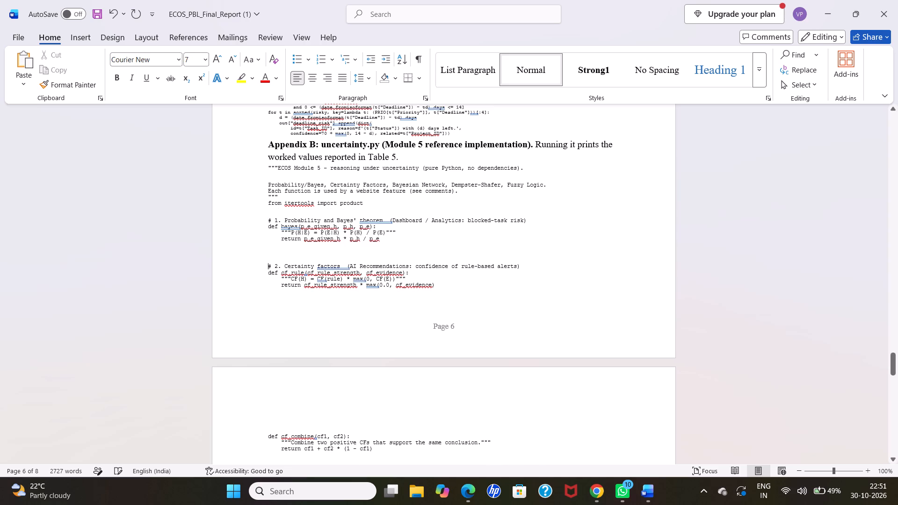
{"action": "key", "text": "BackSpace"}
{"action": "key", "text": "BackSpace"}
{"action": "key", "text": "BackSpace"}
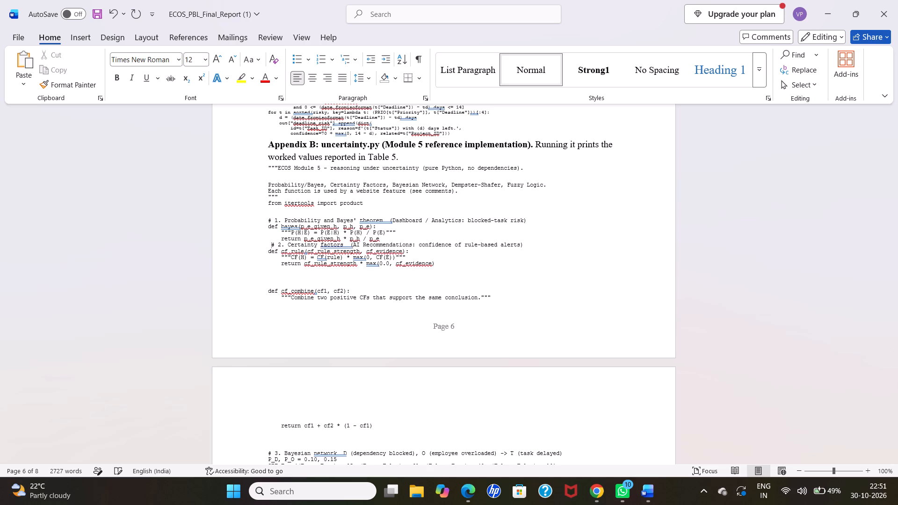
{"action": "key", "text": "Return"}
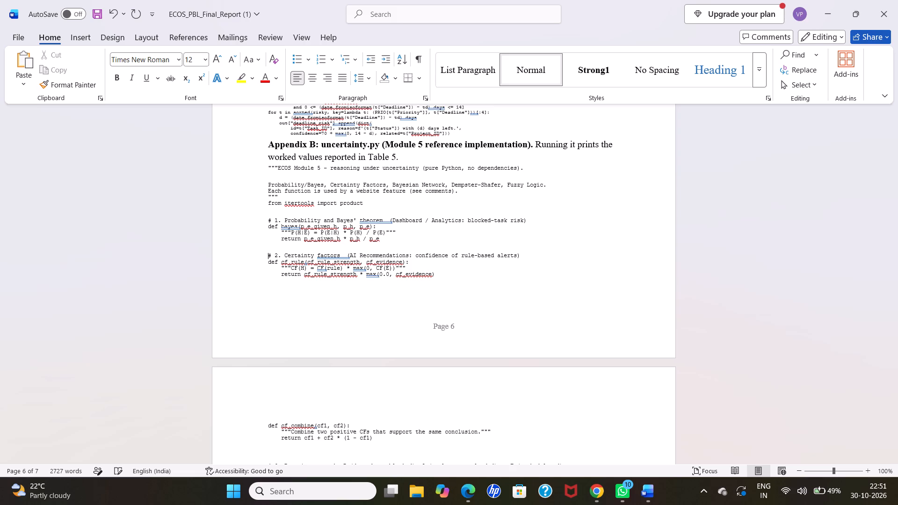
Trim the gap above "# 3. Bayesian network" to one blank line and remove all blank lines above p_delay and p_blocked_given_delay.
{"action": "scroll", "coordinate": [264, 419], "scroll_direction": "down", "scroll_amount": 1}
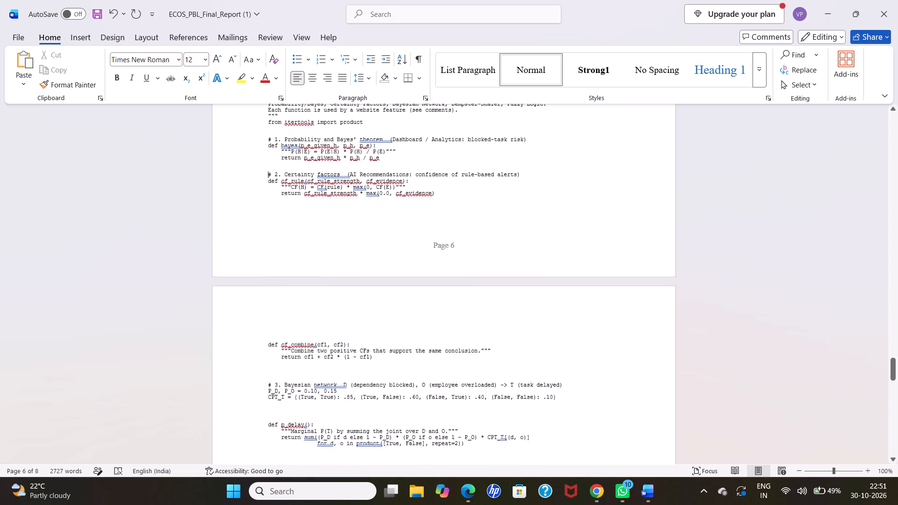
{"action": "left_click", "coordinate": [268, 386]}
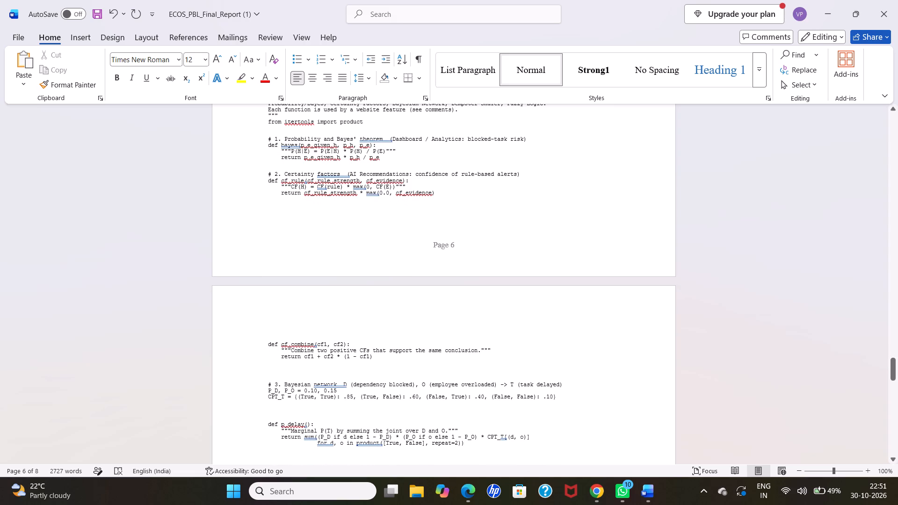
{"action": "key", "text": "BackSpace"}
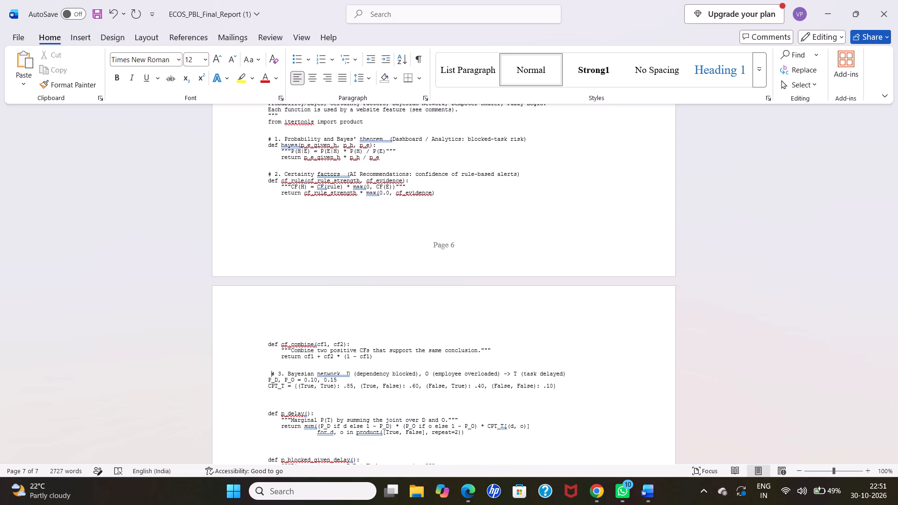
{"action": "scroll", "coordinate": [267, 429], "scroll_direction": "down", "scroll_amount": 1}
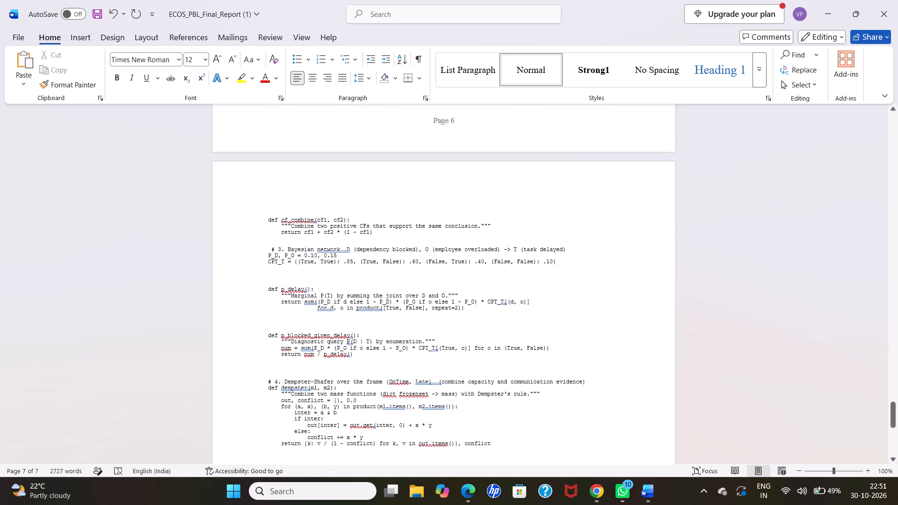
{"action": "left_click", "coordinate": [267, 289]}
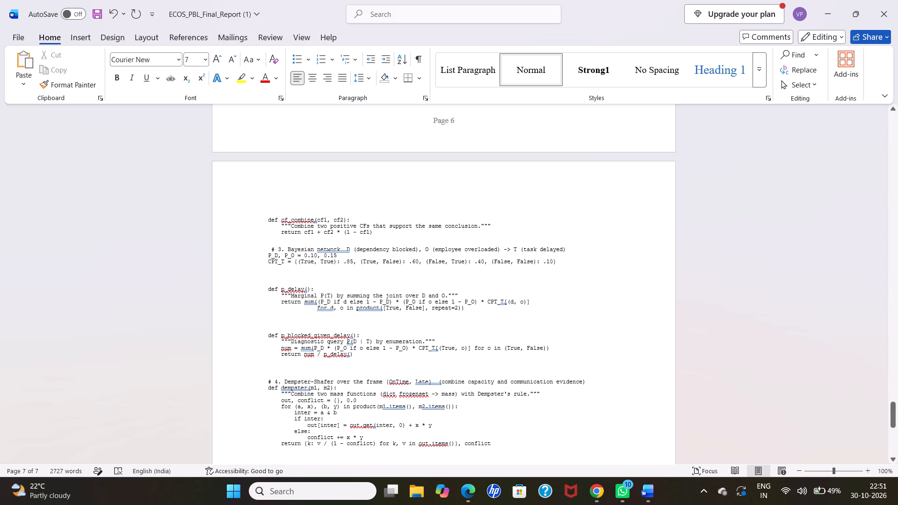
{"action": "key", "text": "BackSpace"}
{"action": "key", "text": "BackSpace"}
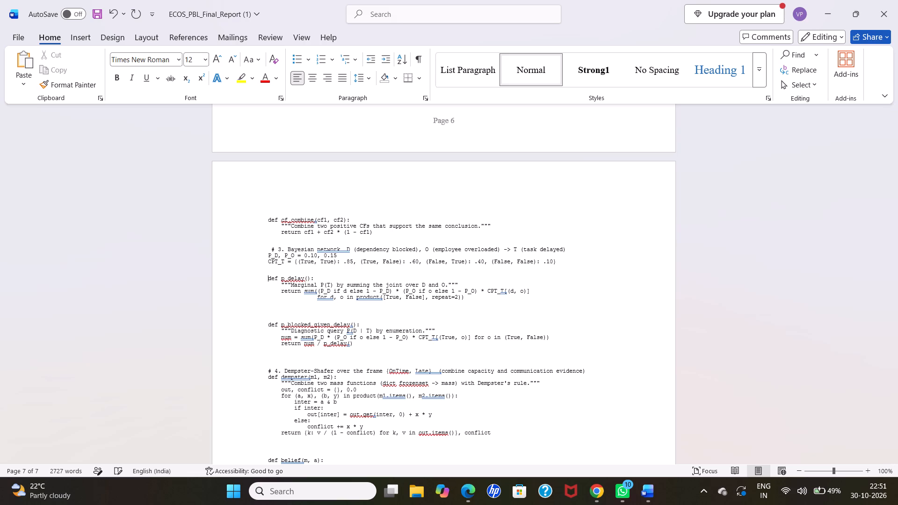
{"action": "key", "text": "BackSpace"}
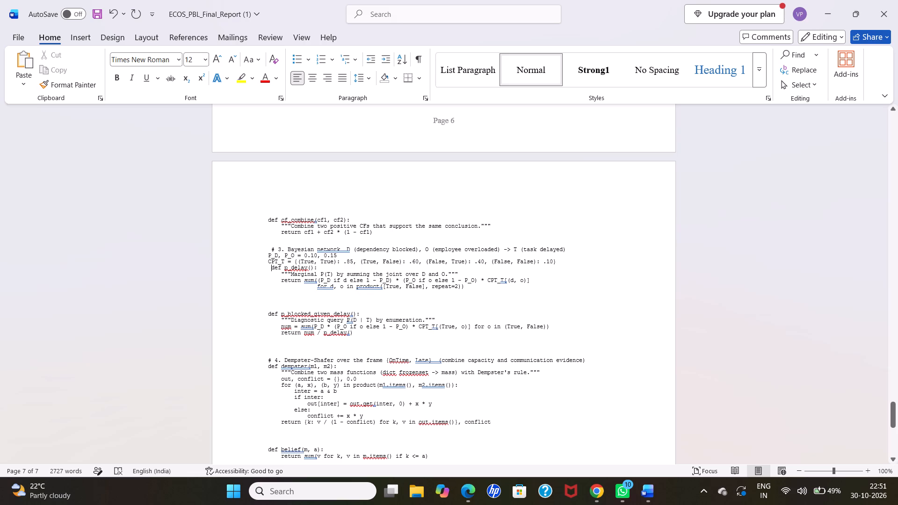
{"action": "left_click", "coordinate": [265, 312]}
{"action": "key", "text": "BackSpace"}
{"action": "key", "text": "BackSpace"}
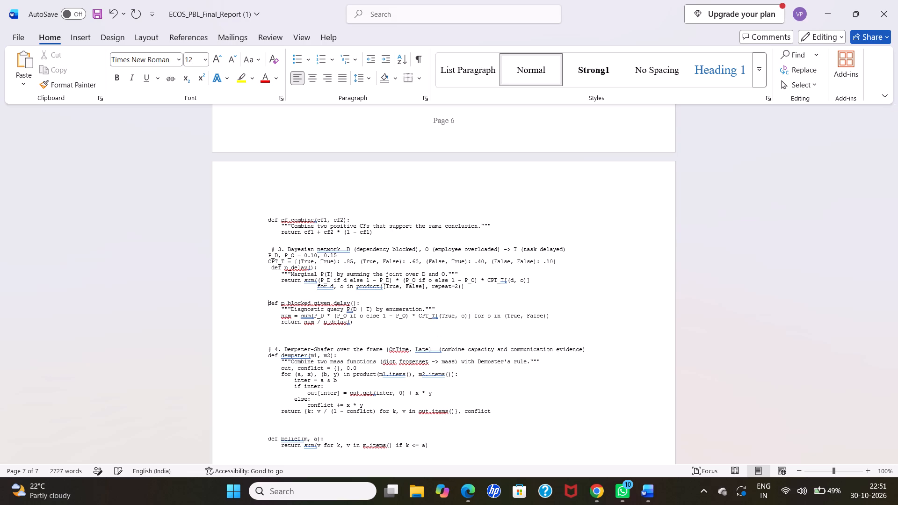
{"action": "key", "text": "BackSpace"}
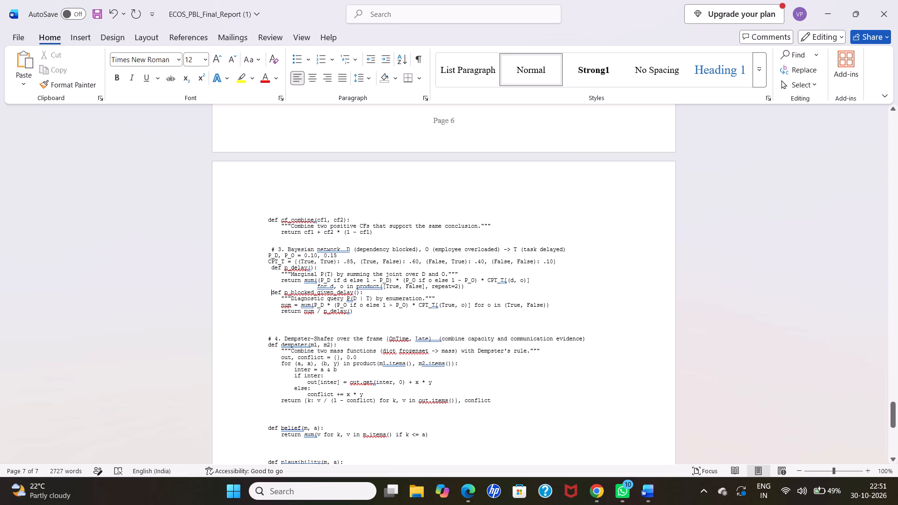
Trim the gap above the "# 4. Dempster-Shafer" comment to one blank line and remove all blank lines above belief and plausibility.
{"action": "left_click", "coordinate": [265, 342]}
{"action": "key", "text": "BackSpace"}
{"action": "key", "text": "BackSpace"}
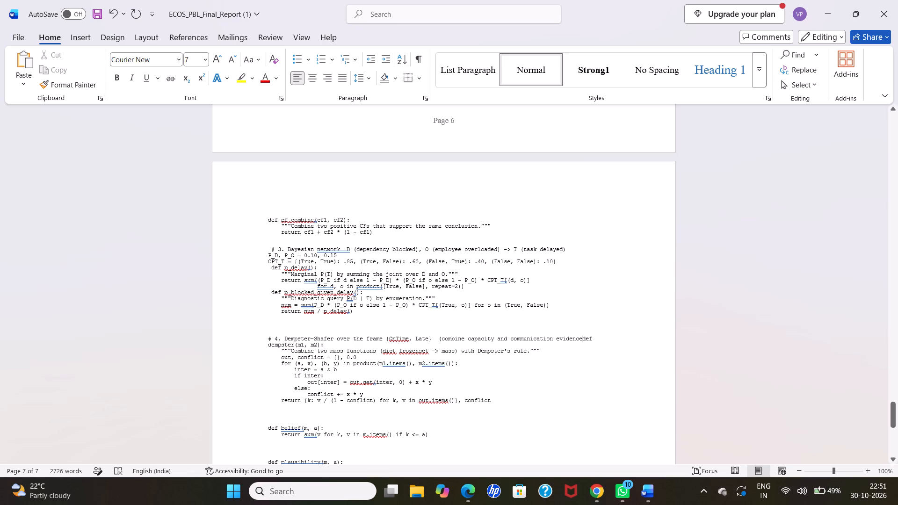
{"action": "left_click", "coordinate": [263, 338]}
{"action": "key", "text": "BackSpace"}
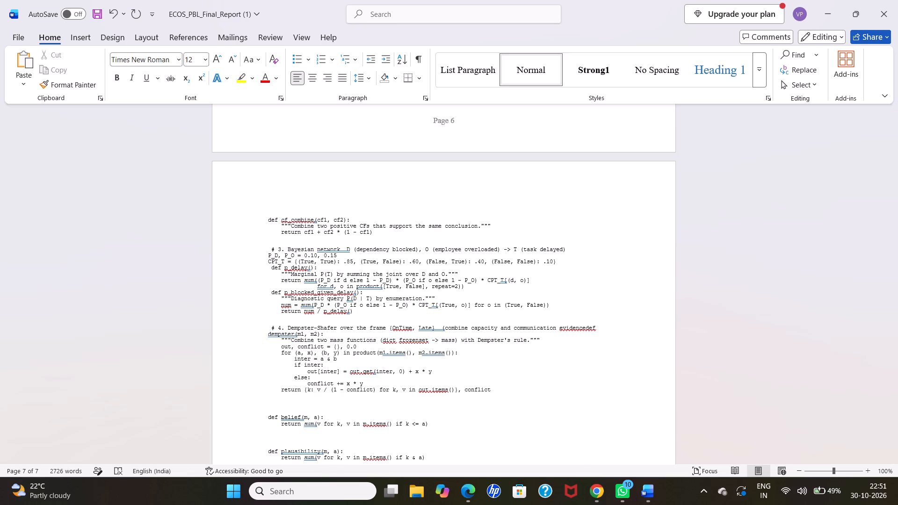
{"action": "left_click", "coordinate": [268, 417]}
{"action": "key", "text": "BackSpace"}
{"action": "key", "text": "BackSpace"}
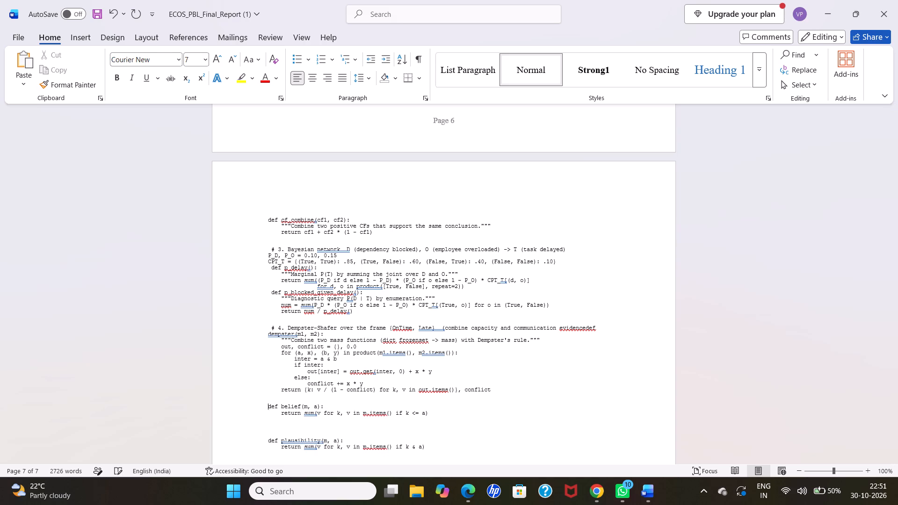
{"action": "key", "text": "BackSpace"}
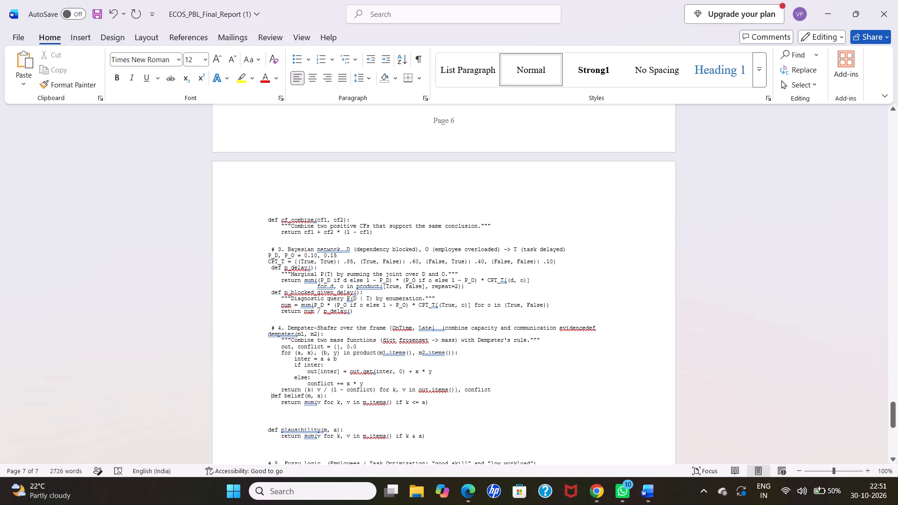
{"action": "left_click", "coordinate": [266, 431]}
{"action": "key", "text": "BackSpace"}
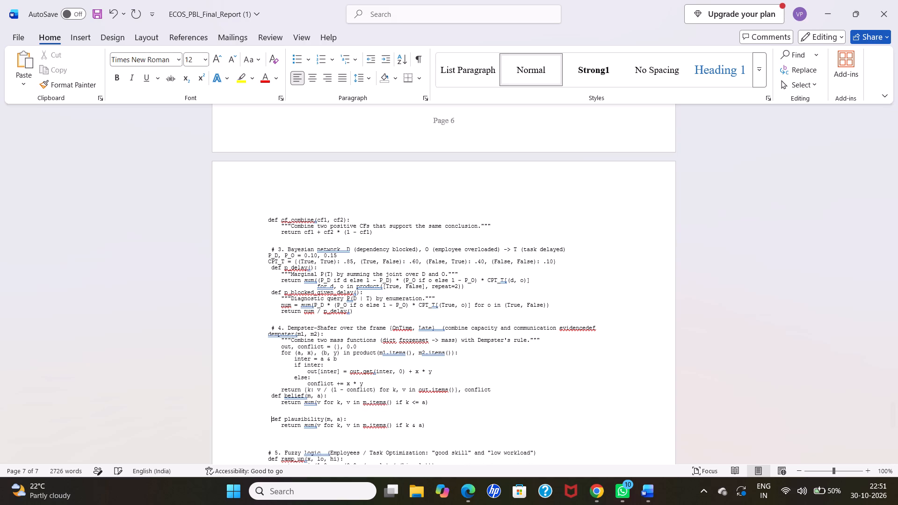
{"action": "key", "text": "BackSpace"}
{"action": "key", "text": "BackSpace"}
{"action": "scroll", "coordinate": [266, 431], "scroll_direction": "down", "scroll_amount": 1}
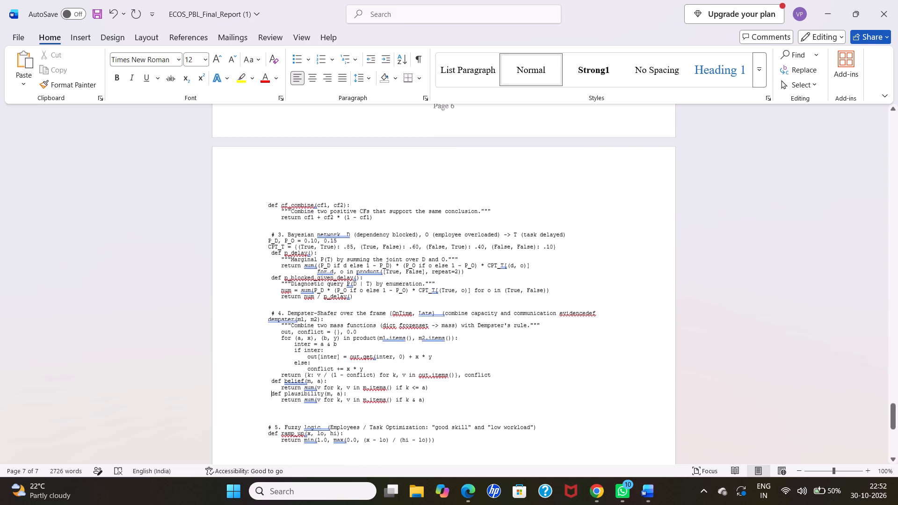
{"action": "scroll", "coordinate": [266, 431], "scroll_direction": "down", "scroll_amount": 1}
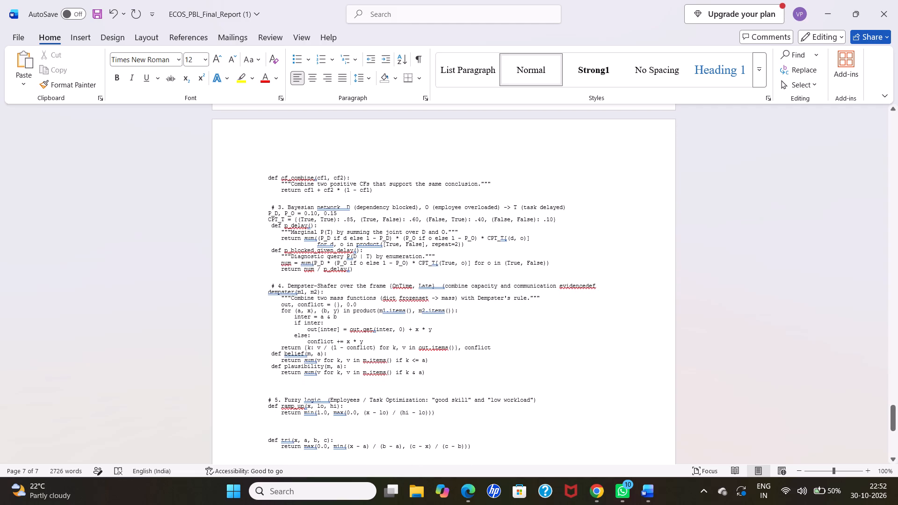
Trim the gap above the "# 5. Fuzzy logic" comment to one blank line and remove all blank lines above tri and fuzzy_suitability.
{"action": "left_click", "coordinate": [265, 400]}
{"action": "key", "text": "BackSpace"}
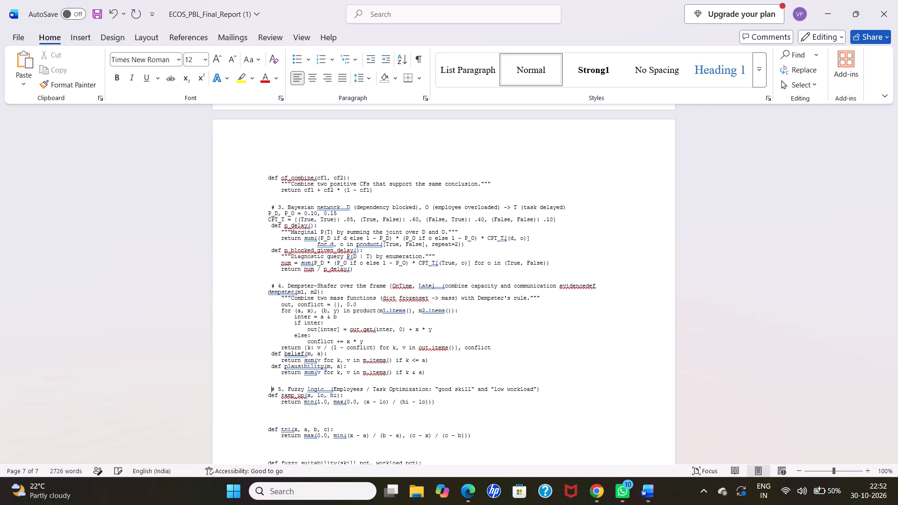
{"action": "left_click", "coordinate": [266, 428]}
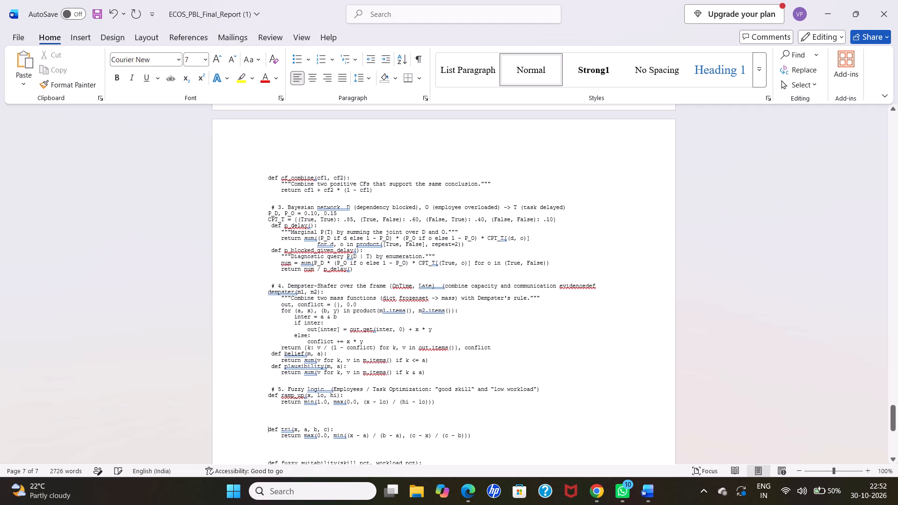
{"action": "key", "text": "BackSpace"}
{"action": "key", "text": "BackSpace"}
{"action": "key", "text": "BackSpace"}
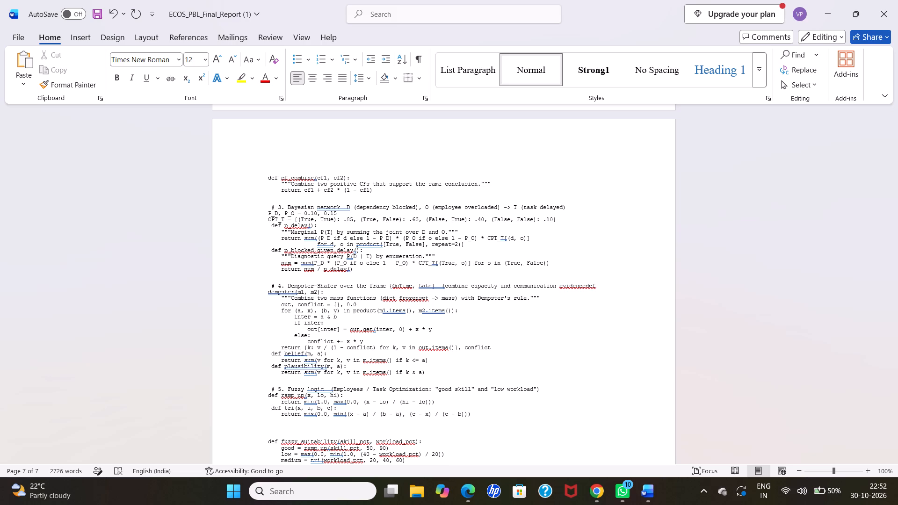
{"action": "left_click", "coordinate": [266, 441]}
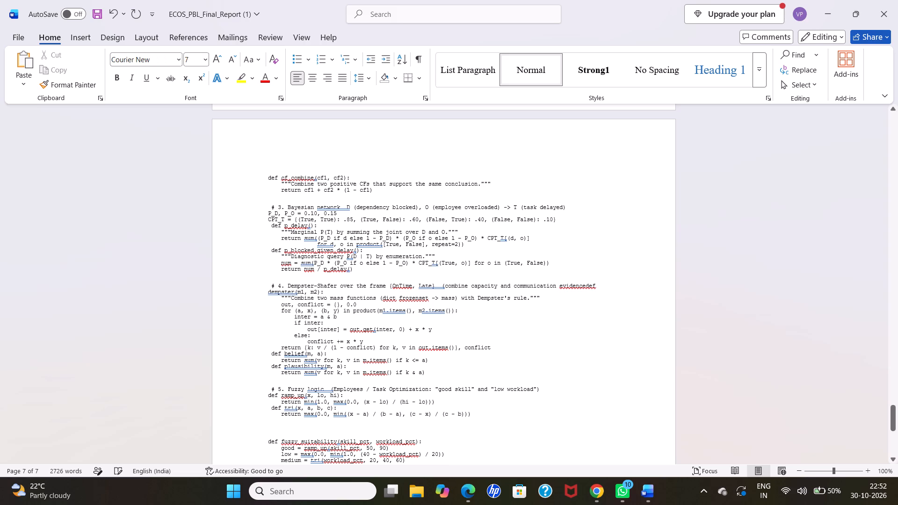
{"action": "key", "text": "BackSpace"}
{"action": "key", "text": "BackSpace"}
{"action": "key", "text": "BackSpace"}
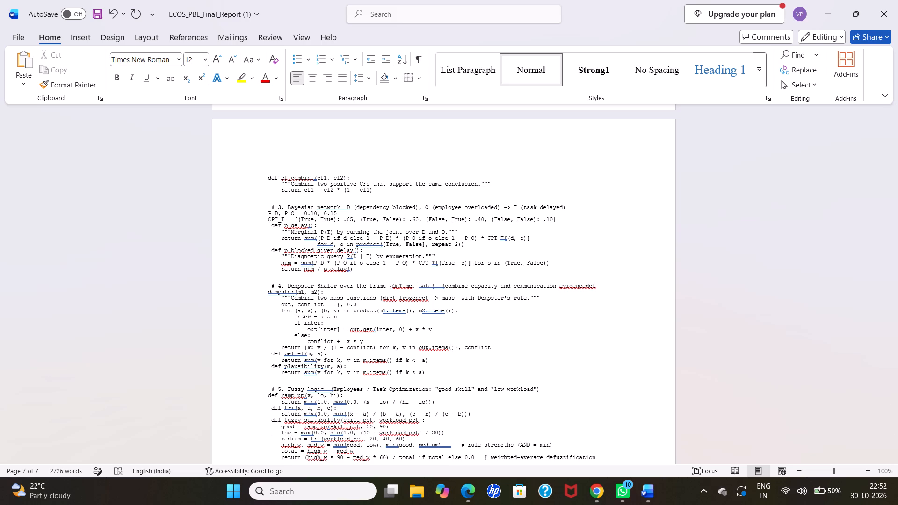
Remove all blank lines above the if __name__ == "__main__" block at the end of the Appendix B code.
{"action": "scroll", "coordinate": [266, 441], "scroll_direction": "down", "scroll_amount": 1}
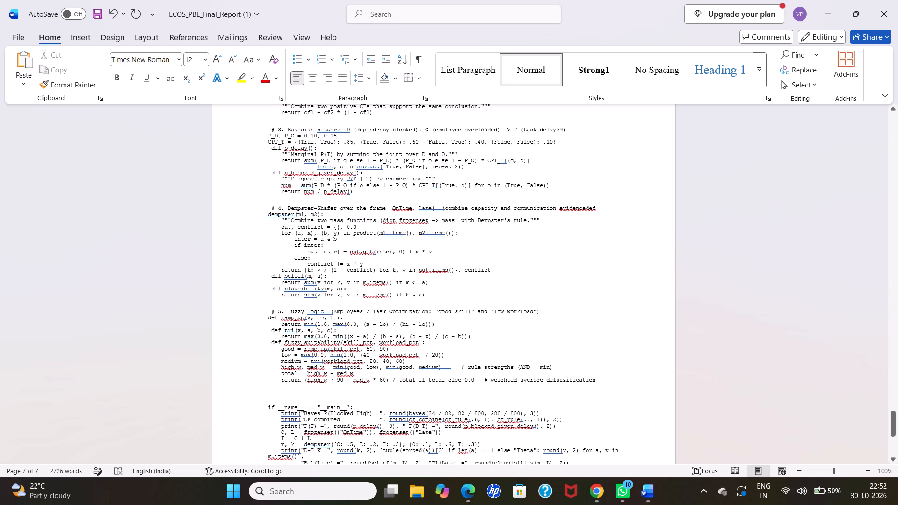
{"action": "left_click", "coordinate": [268, 406]}
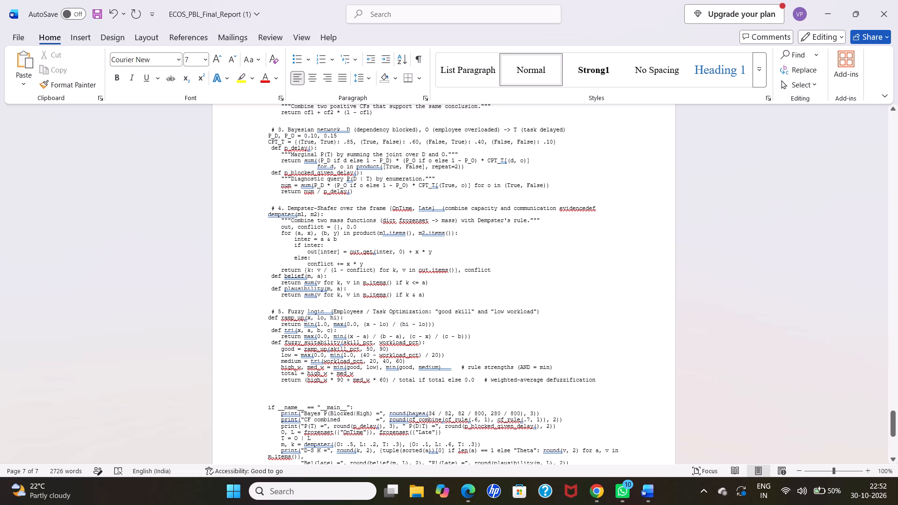
{"action": "key", "text": "BackSpace"}
{"action": "key", "text": "BackSpace"}
{"action": "key", "text": "BackSpace"}
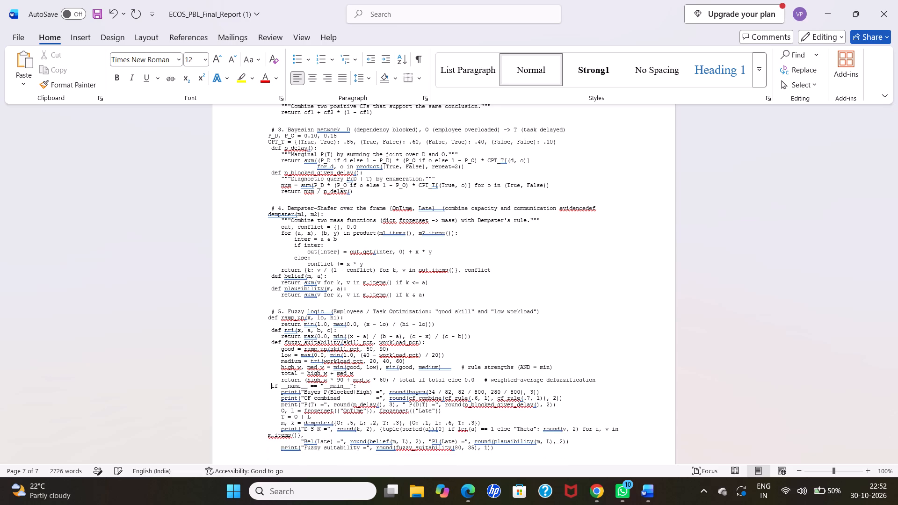
Look over the source code in Appendix A and Appendix B, comparing their text size and line spacing.
{"action": "scroll", "coordinate": [262, 438], "scroll_direction": "down", "scroll_amount": 2}
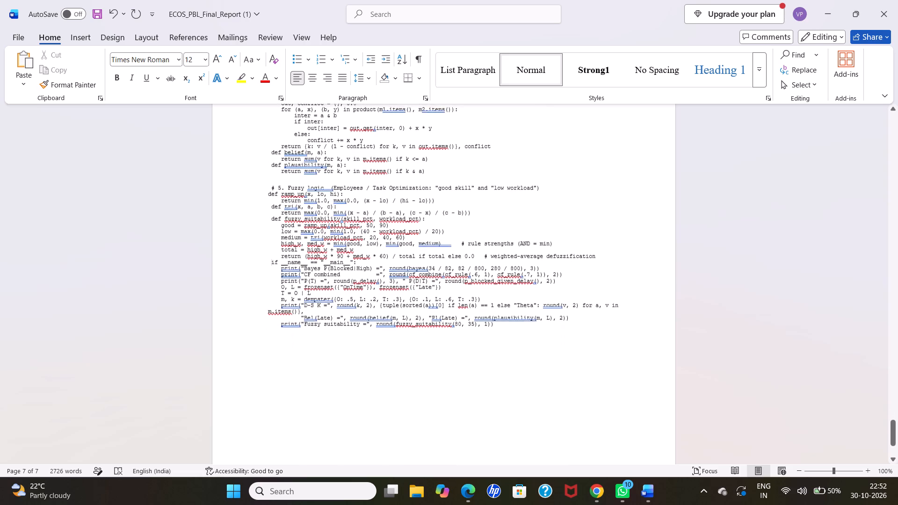
{"action": "scroll", "coordinate": [262, 438], "scroll_direction": "down", "scroll_amount": 2}
{"action": "scroll", "coordinate": [262, 438], "scroll_direction": "up", "scroll_amount": 2}
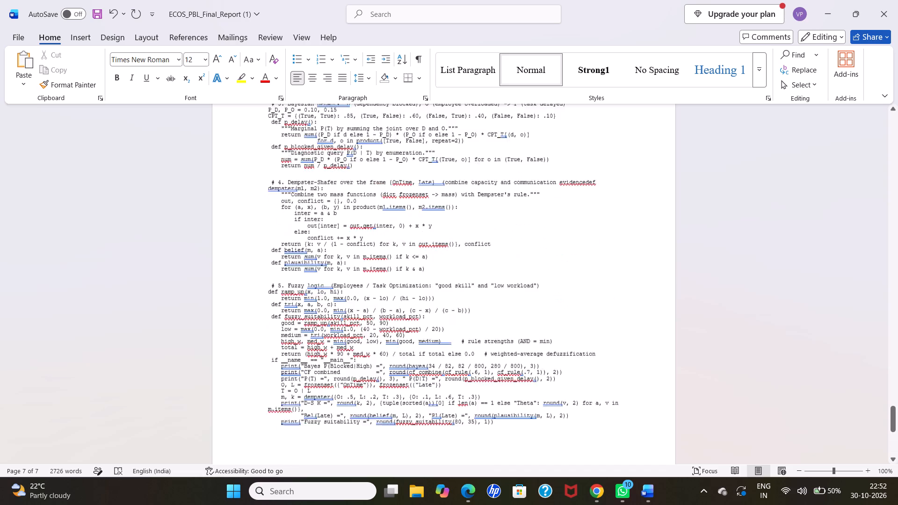
{"action": "scroll", "coordinate": [262, 438], "scroll_direction": "up", "scroll_amount": 5}
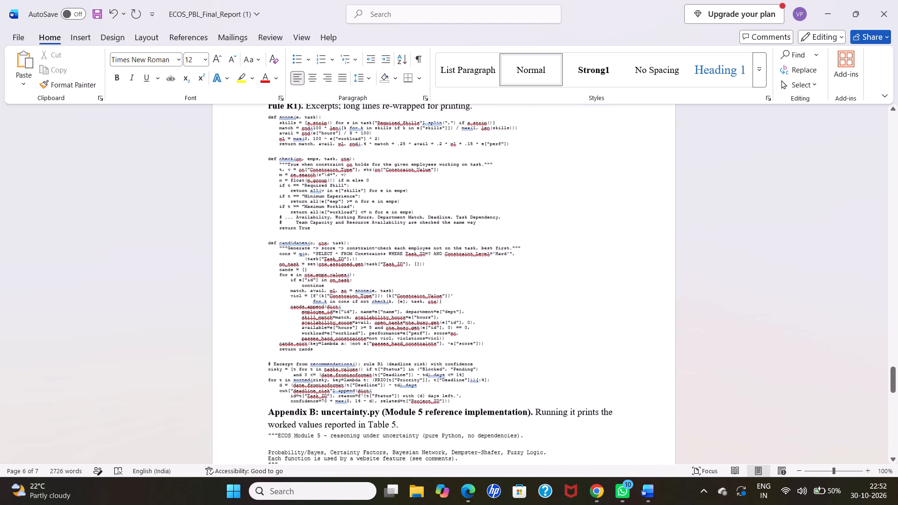
{"action": "scroll", "coordinate": [262, 438], "scroll_direction": "up", "scroll_amount": 1}
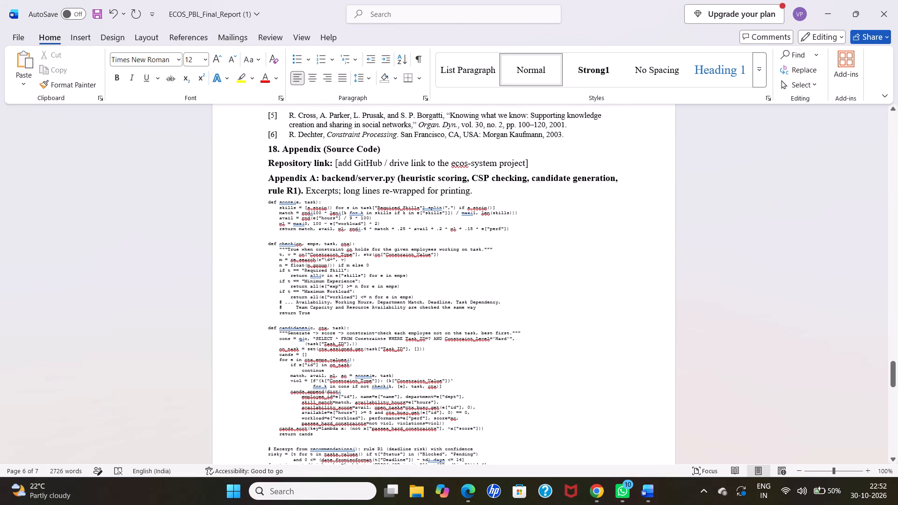
Shrink the font of the whole Appendix B code, from the opening docstring to the document's end, by one size step.
{"action": "scroll", "coordinate": [268, 355], "scroll_direction": "down", "scroll_amount": 4}
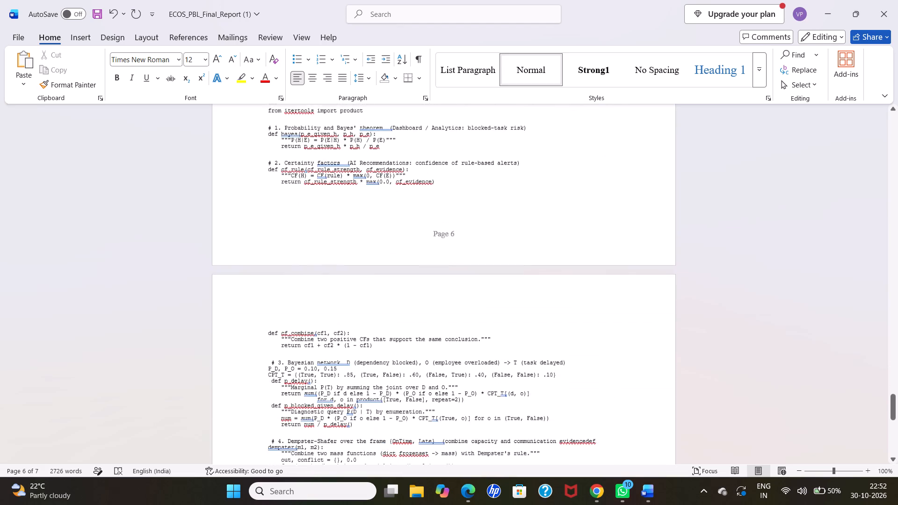
{"action": "scroll", "coordinate": [268, 355], "scroll_direction": "down", "scroll_amount": 1}
{"action": "scroll", "coordinate": [268, 355], "scroll_direction": "up", "scroll_amount": 1}
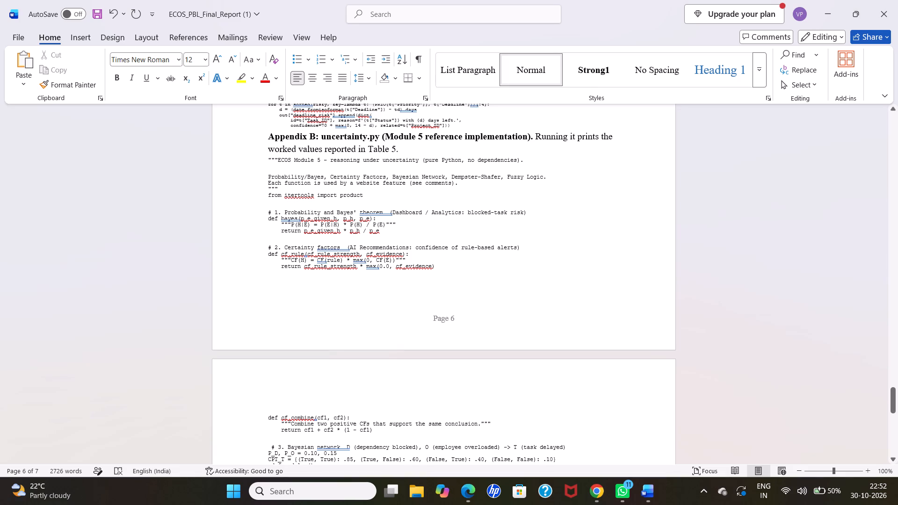
{"action": "left_click_drag", "start_coordinate": [264, 162], "coordinate": [369, 254]}
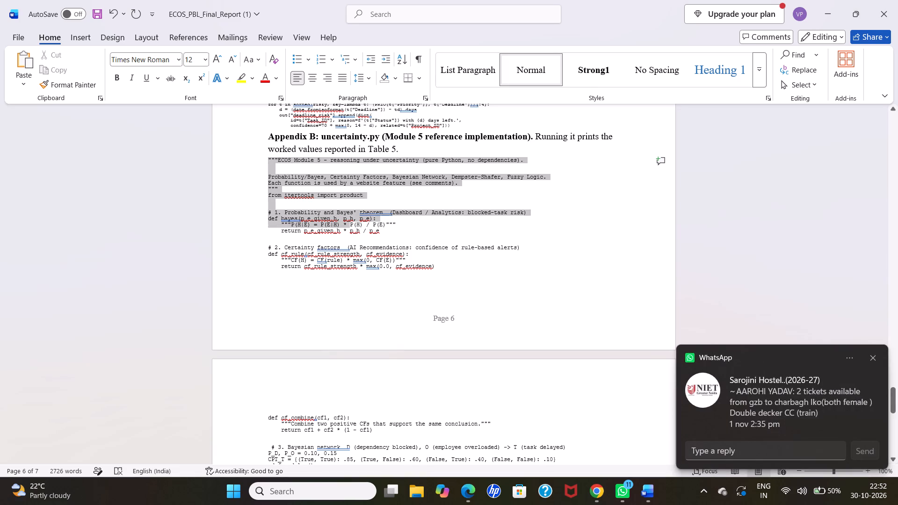
{"action": "left_click_drag", "start_coordinate": [369, 254], "coordinate": [576, 504]}
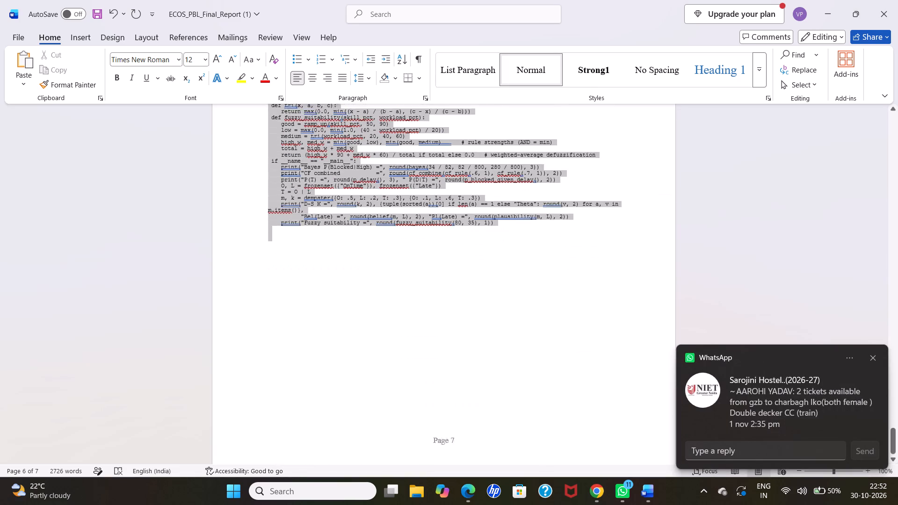
{"action": "left_click_drag", "start_coordinate": [576, 504], "coordinate": [577, 504]}
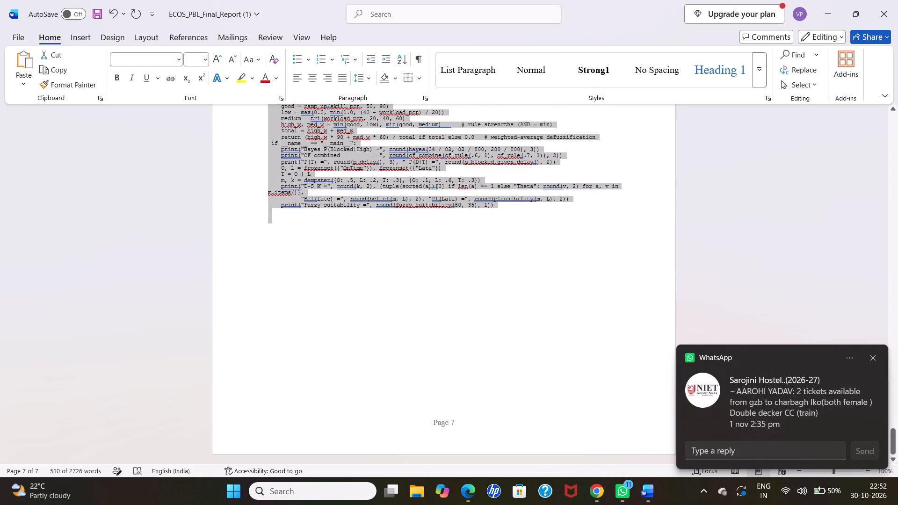
{"action": "left_click", "coordinate": [233, 58]}
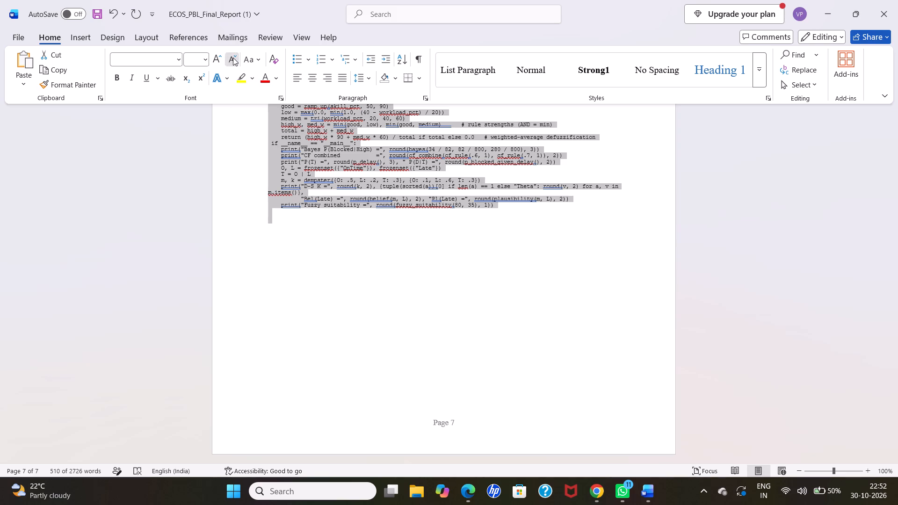
{"action": "left_click", "coordinate": [251, 263]}
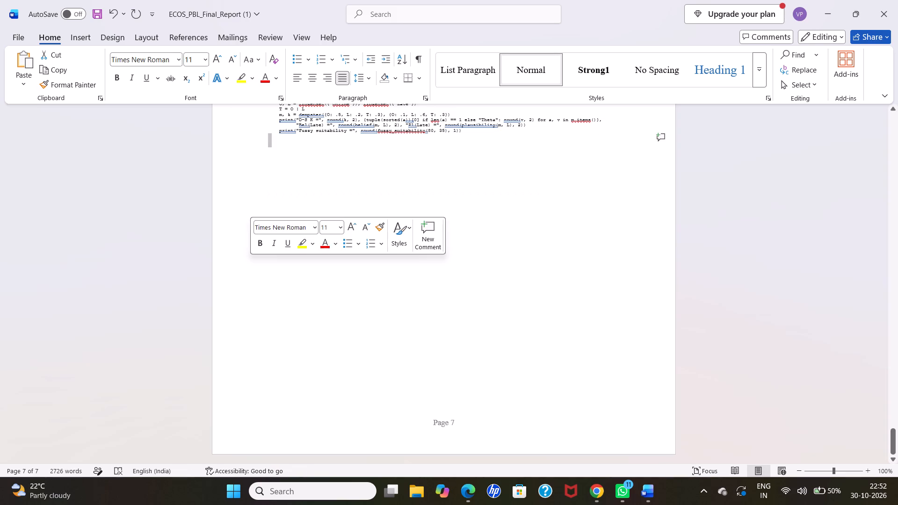
Remove all blank lines above def cf_combine in the Certainty factors section of the Appendix B code.
{"action": "scroll", "coordinate": [251, 263], "scroll_direction": "up", "scroll_amount": 1}
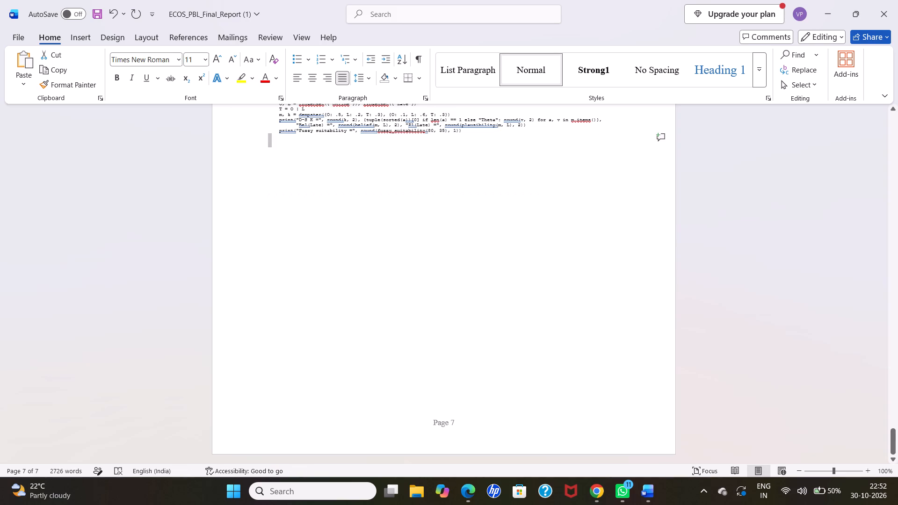
{"action": "scroll", "coordinate": [251, 263], "scroll_direction": "up", "scroll_amount": 4}
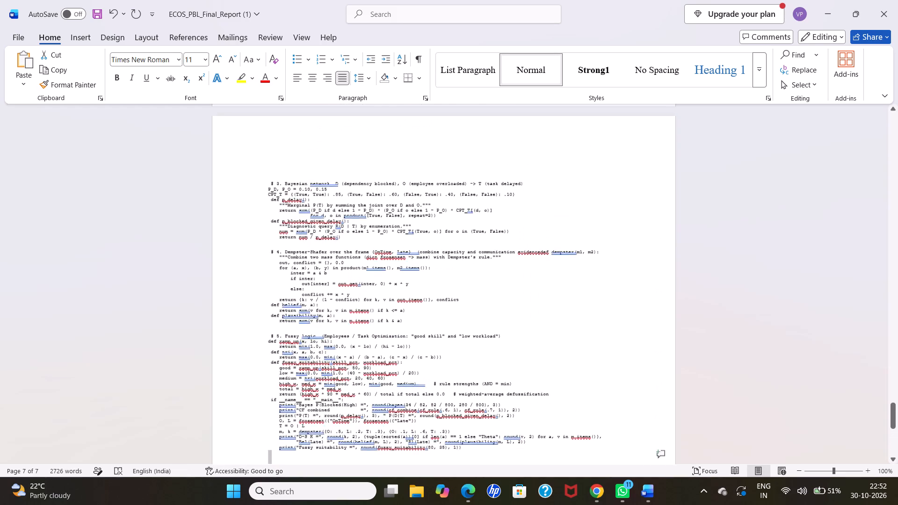
{"action": "scroll", "coordinate": [251, 263], "scroll_direction": "up", "scroll_amount": 3}
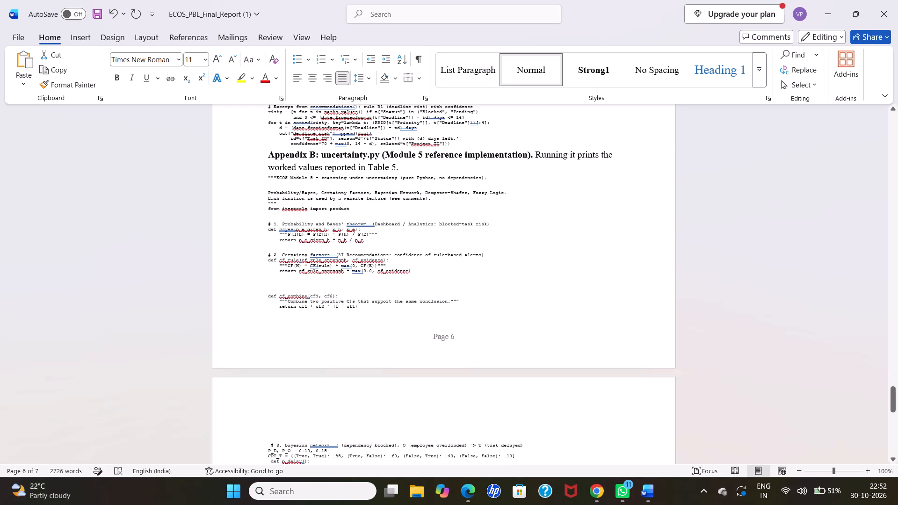
{"action": "scroll", "coordinate": [251, 263], "scroll_direction": "up", "scroll_amount": 1}
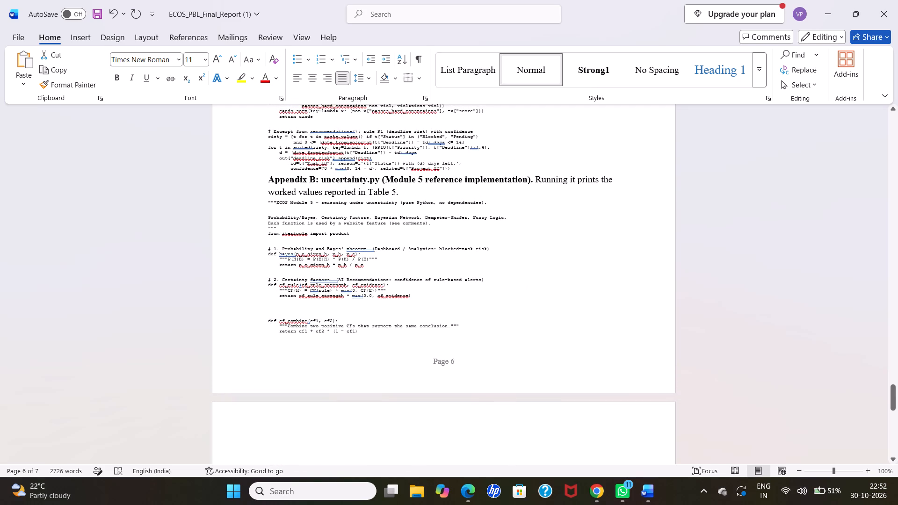
{"action": "left_click", "coordinate": [267, 323]}
{"action": "key", "text": "BackSpace"}
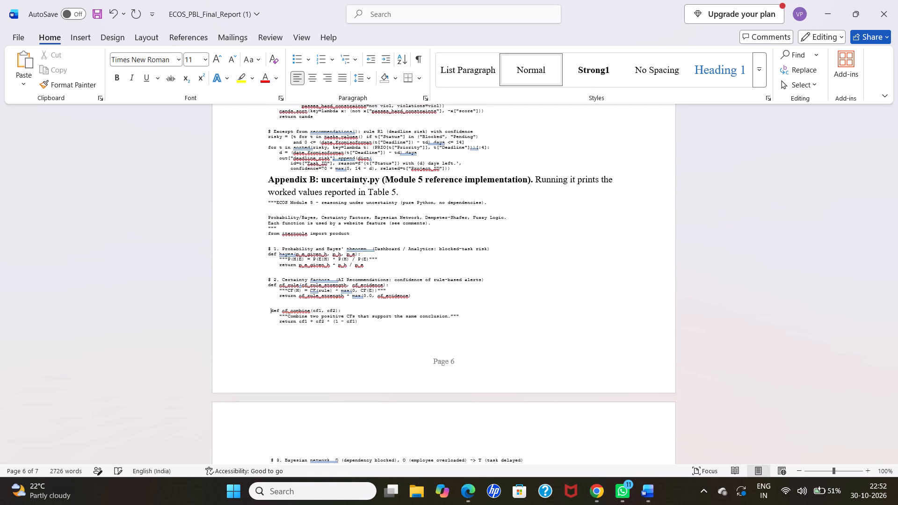
{"action": "key", "text": "BackSpace"}
{"action": "key", "text": "BackSpace"}
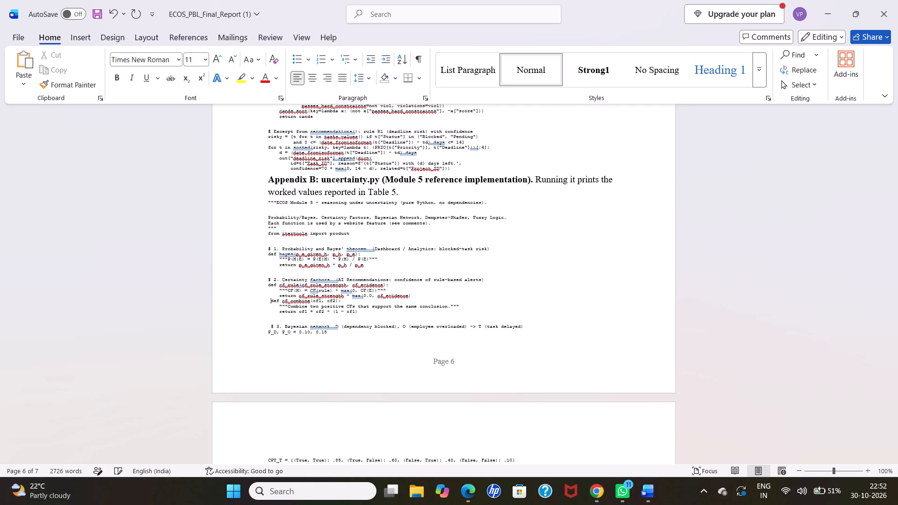
Delete the sentence "Running it prints the worked values reported in Table 5." after the Appendix B heading text.
{"action": "scroll", "coordinate": [283, 369], "scroll_direction": "up", "scroll_amount": 1}
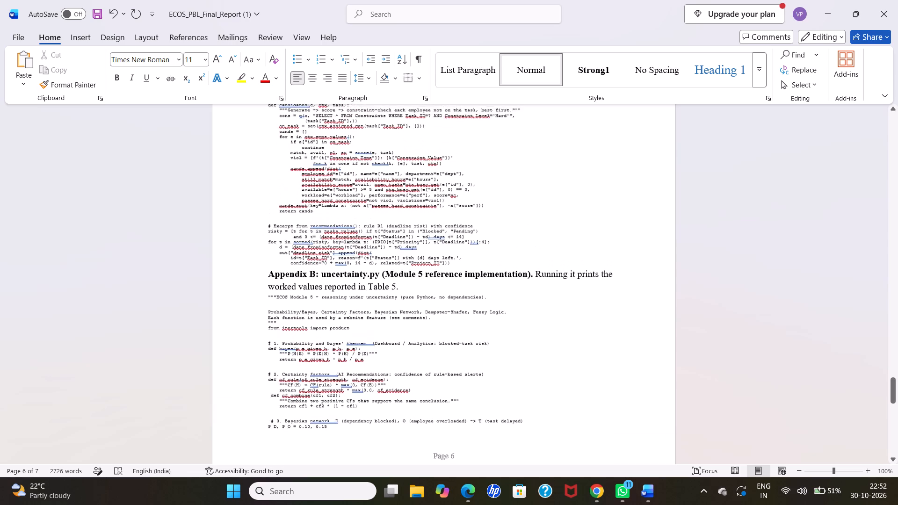
{"action": "scroll", "coordinate": [283, 369], "scroll_direction": "up", "scroll_amount": 2}
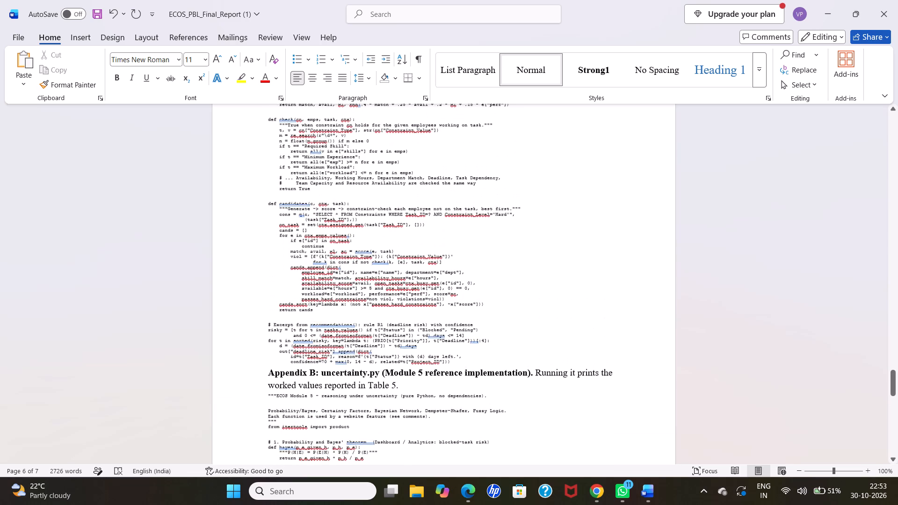
{"action": "scroll", "coordinate": [283, 369], "scroll_direction": "up", "scroll_amount": 1}
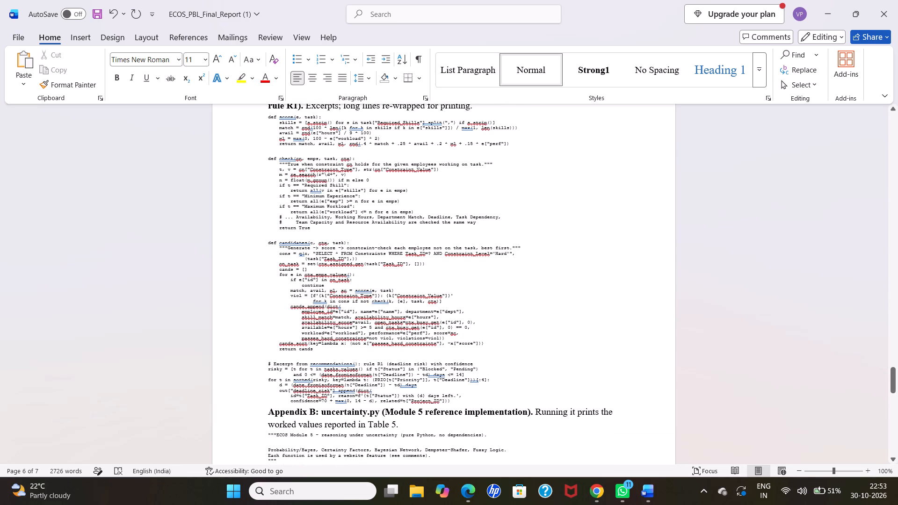
{"action": "left_click", "coordinate": [396, 425]}
{"action": "key", "text": "BackSpace"}
{"action": "key", "text": "BackSpace"}
{"action": "key", "text": "BackSpace"}
{"action": "key", "text": "BackSpace"}
{"action": "key", "text": "BackSpace"}
{"action": "key", "text": "BackSpace"}
{"action": "key", "text": "BackSpace"}
{"action": "key", "text": "BackSpace"}
{"action": "key", "text": "BackSpace"}
{"action": "key", "text": "BackSpace"}
{"action": "key", "text": "BackSpace"}
{"action": "key", "text": "BackSpace"}
{"action": "key", "text": "BackSpace"}
{"action": "key", "text": "BackSpace"}
{"action": "key", "text": "BackSpace"}
{"action": "key", "text": "BackSpace"}
{"action": "key", "text": "BackSpace"}
{"action": "key", "text": "BackSpace"}
{"action": "key", "text": "BackSpace"}
{"action": "key", "text": "BackSpace"}
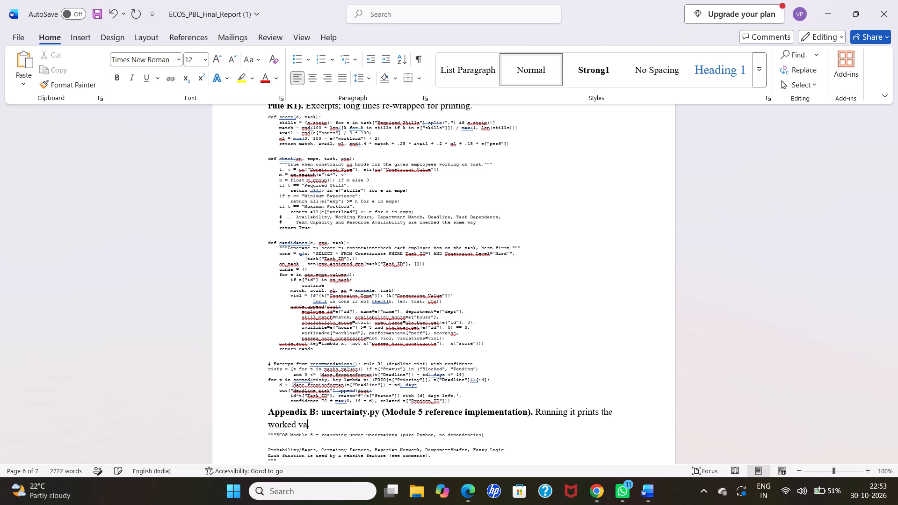
{"action": "key", "text": "BackSpace"}
{"action": "key", "text": "BackSpace"}
{"action": "key", "text": "BackSpace"}
{"action": "key", "text": "BackSpace"}
{"action": "key", "text": "BackSpace"}
{"action": "key", "text": "BackSpace"}
{"action": "key", "text": "BackSpace"}
{"action": "key", "text": "BackSpace"}
{"action": "key", "text": "BackSpace"}
{"action": "key", "text": "BackSpace"}
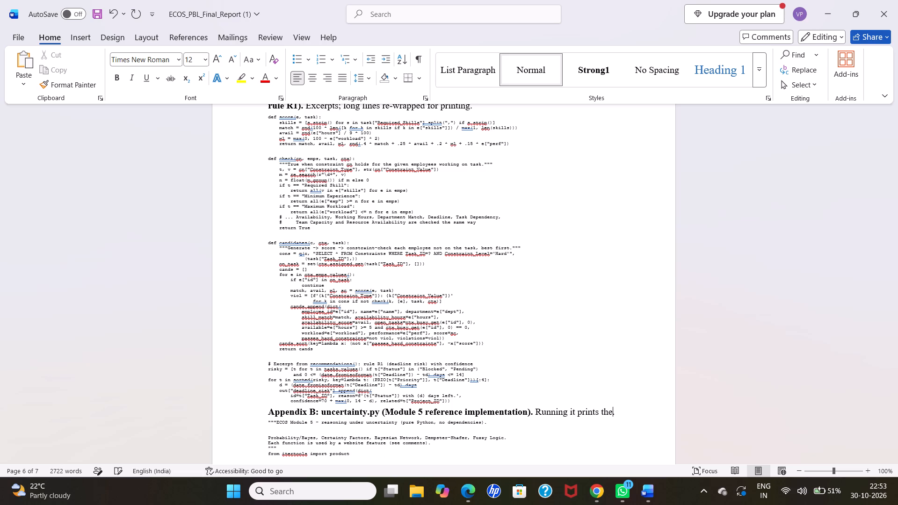
{"action": "key", "text": "BackSpace"}
{"action": "key", "text": "BackSpace"}
{"action": "key", "text": "BackSpace"}
{"action": "key", "text": "BackSpace"}
{"action": "key", "text": "BackSpace"}
{"action": "key", "text": "BackSpace"}
{"action": "key", "text": "BackSpace"}
{"action": "key", "text": "BackSpace"}
{"action": "key", "text": "BackSpace"}
{"action": "key", "text": "BackSpace"}
{"action": "key", "text": "BackSpace"}
{"action": "key", "text": "BackSpace"}
{"action": "key", "text": "BackSpace"}
{"action": "key", "text": "BackSpace"}
{"action": "key", "text": "BackSpace"}
{"action": "key", "text": "BackSpace"}
{"action": "key", "text": "BackSpace"}
{"action": "key", "text": "BackSpace"}
{"action": "key", "text": "BackSpace"}
{"action": "key", "text": "BackSpace"}
{"action": "key", "text": "BackSpace"}
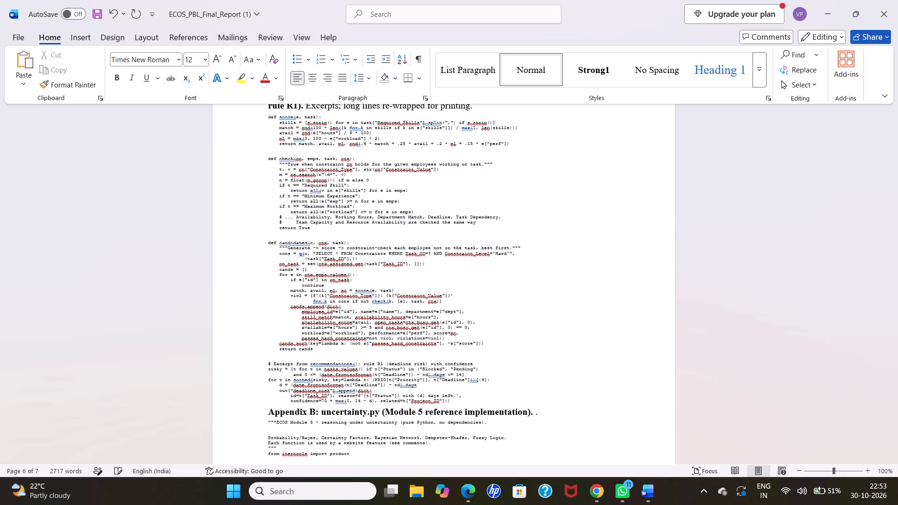
{"action": "key", "text": "Right"}
{"action": "key", "text": "BackSpace"}
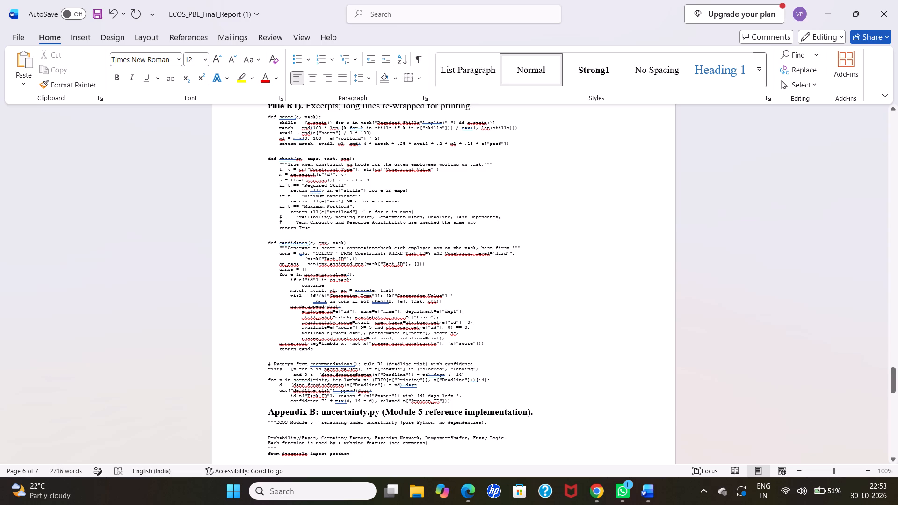
Delete the text "Excerpts; long lines re-wrapped for printing." after the bold Appendix A heading.
{"action": "scroll", "coordinate": [399, 368], "scroll_direction": "up", "scroll_amount": 1}
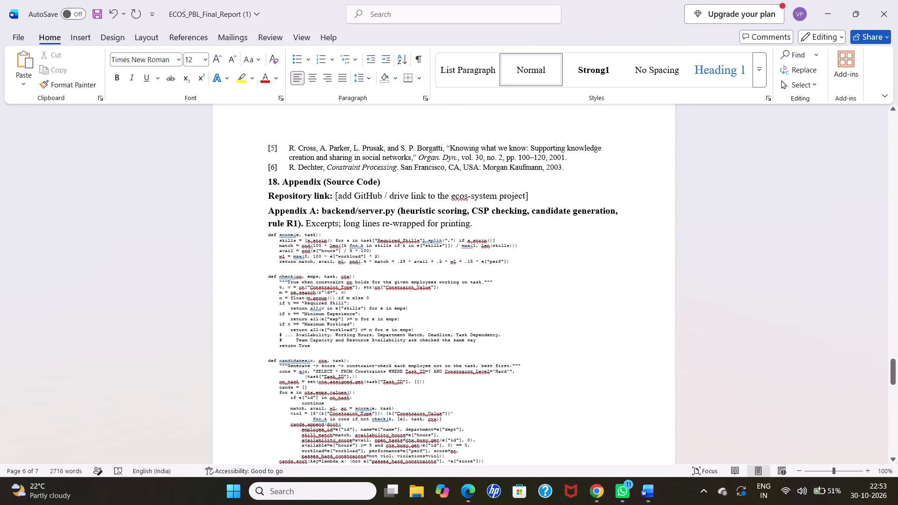
{"action": "left_click", "coordinate": [472, 222]}
{"action": "key", "text": "BackSpace"}
{"action": "key", "text": "BackSpace"}
{"action": "key", "text": "BackSpace"}
{"action": "key", "text": "BackSpace"}
{"action": "key", "text": "BackSpace"}
{"action": "key", "text": "BackSpace"}
{"action": "key", "text": "BackSpace"}
{"action": "key", "text": "BackSpace"}
{"action": "key", "text": "BackSpace"}
{"action": "key", "text": "BackSpace"}
{"action": "key", "text": "BackSpace"}
{"action": "key", "text": "BackSpace"}
{"action": "key", "text": "BackSpace"}
{"action": "key", "text": "BackSpace"}
{"action": "key", "text": "BackSpace"}
{"action": "key", "text": "BackSpace"}
{"action": "key", "text": "BackSpace"}
{"action": "key", "text": "BackSpace"}
{"action": "key", "text": "BackSpace"}
{"action": "key", "text": "BackSpace"}
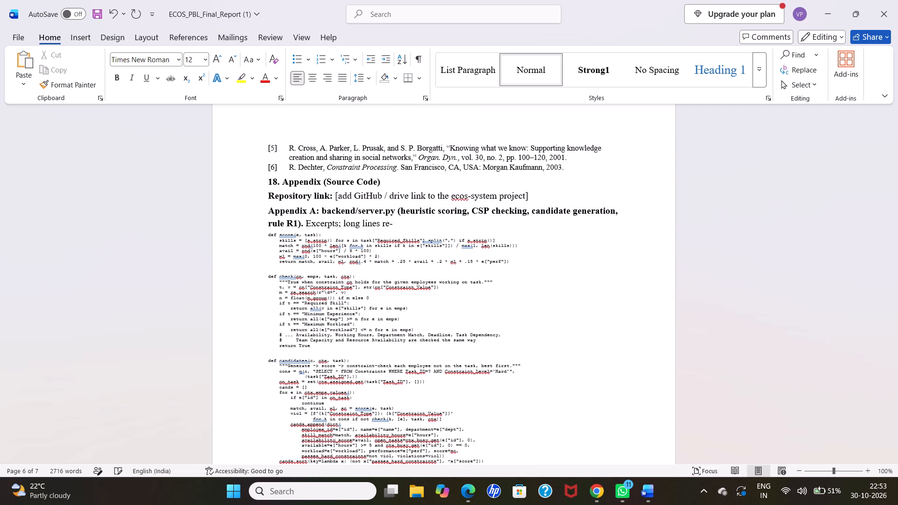
{"action": "key", "text": "BackSpace"}
{"action": "key", "text": "BackSpace"}
{"action": "key", "text": "BackSpace"}
{"action": "key", "text": "BackSpace"}
{"action": "key", "text": "BackSpace"}
{"action": "key", "text": "BackSpace"}
{"action": "key", "text": "BackSpace"}
{"action": "key", "text": "BackSpace"}
{"action": "key", "text": "BackSpace"}
{"action": "key", "text": "BackSpace"}
{"action": "key", "text": "BackSpace"}
{"action": "key", "text": "BackSpace"}
{"action": "key", "text": "BackSpace"}
{"action": "key", "text": "BackSpace"}
{"action": "key", "text": "BackSpace"}
{"action": "key", "text": "BackSpace"}
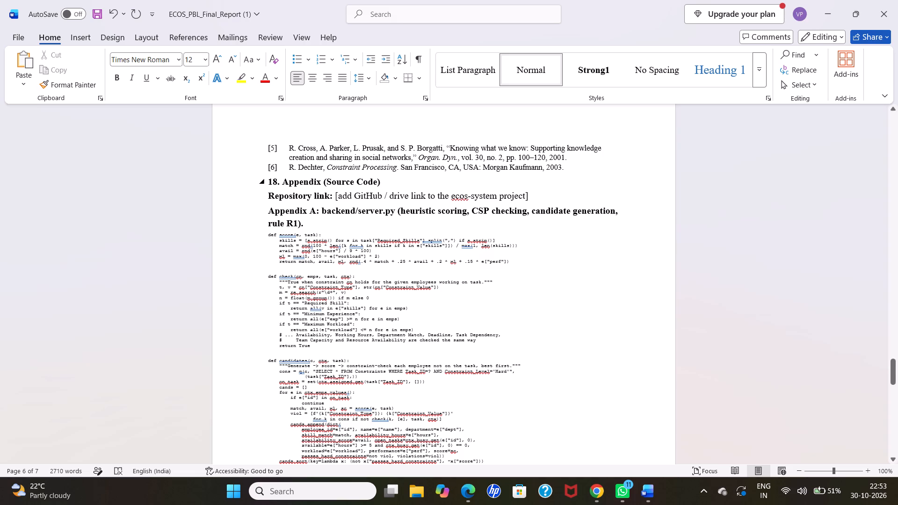
Delete the whole "Repository link" placeholder line under the "18. Appendix (Source Code)" heading.
{"action": "scroll", "coordinate": [464, 178], "scroll_direction": "up", "scroll_amount": 2}
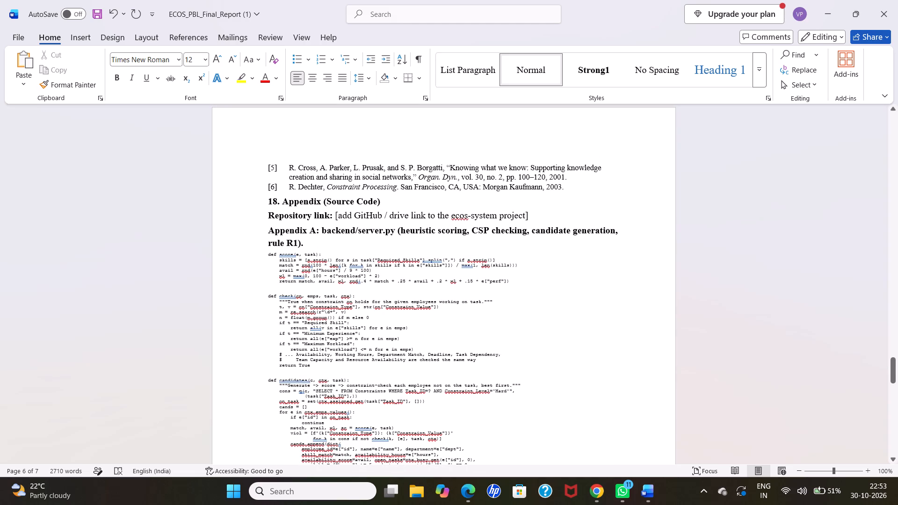
{"action": "left_click", "coordinate": [535, 215]}
{"action": "key", "text": "BackSpace"}
{"action": "key", "text": "BackSpace"}
{"action": "key", "text": "BackSpace"}
{"action": "key", "text": "BackSpace"}
{"action": "key", "text": "BackSpace"}
{"action": "key", "text": "BackSpace"}
{"action": "key", "text": "BackSpace"}
{"action": "key", "text": "BackSpace"}
{"action": "key", "text": "BackSpace"}
{"action": "key", "text": "BackSpace"}
{"action": "key", "text": "BackSpace"}
{"action": "key", "text": "BackSpace"}
{"action": "key", "text": "BackSpace"}
{"action": "key", "text": "BackSpace"}
{"action": "key", "text": "BackSpace"}
{"action": "key", "text": "BackSpace"}
{"action": "key", "text": "BackSpace"}
{"action": "key", "text": "BackSpace"}
{"action": "key", "text": "BackSpace"}
{"action": "key", "text": "BackSpace"}
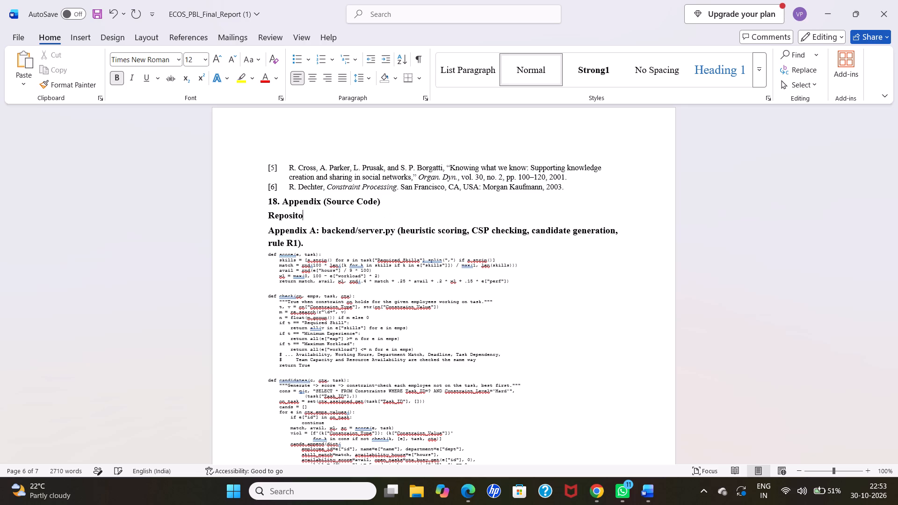
{"action": "key", "text": "BackSpace"}
{"action": "key", "text": "BackSpace"}
{"action": "key", "text": "BackSpace"}
{"action": "key", "text": "BackSpace"}
{"action": "key", "text": "BackSpace"}
{"action": "key", "text": "BackSpace"}
{"action": "key", "text": "BackSpace"}
{"action": "key", "text": "BackSpace"}
{"action": "key", "text": "BackSpace"}
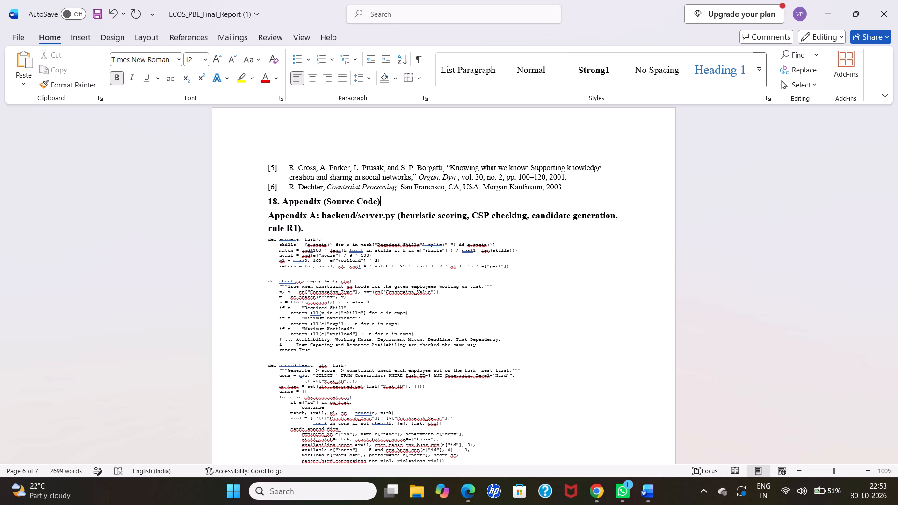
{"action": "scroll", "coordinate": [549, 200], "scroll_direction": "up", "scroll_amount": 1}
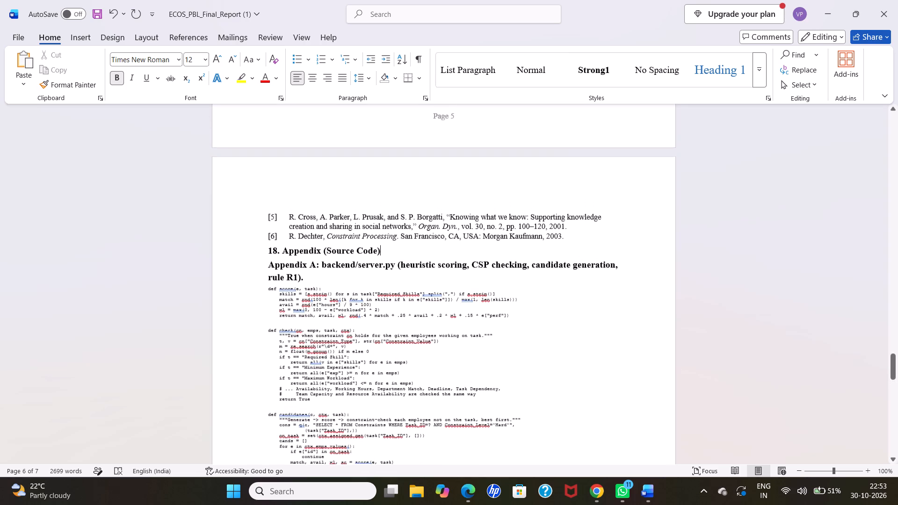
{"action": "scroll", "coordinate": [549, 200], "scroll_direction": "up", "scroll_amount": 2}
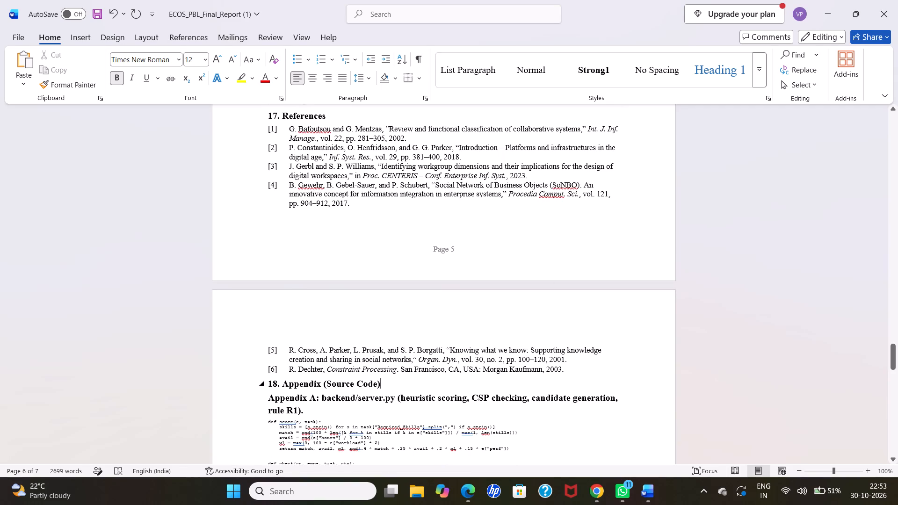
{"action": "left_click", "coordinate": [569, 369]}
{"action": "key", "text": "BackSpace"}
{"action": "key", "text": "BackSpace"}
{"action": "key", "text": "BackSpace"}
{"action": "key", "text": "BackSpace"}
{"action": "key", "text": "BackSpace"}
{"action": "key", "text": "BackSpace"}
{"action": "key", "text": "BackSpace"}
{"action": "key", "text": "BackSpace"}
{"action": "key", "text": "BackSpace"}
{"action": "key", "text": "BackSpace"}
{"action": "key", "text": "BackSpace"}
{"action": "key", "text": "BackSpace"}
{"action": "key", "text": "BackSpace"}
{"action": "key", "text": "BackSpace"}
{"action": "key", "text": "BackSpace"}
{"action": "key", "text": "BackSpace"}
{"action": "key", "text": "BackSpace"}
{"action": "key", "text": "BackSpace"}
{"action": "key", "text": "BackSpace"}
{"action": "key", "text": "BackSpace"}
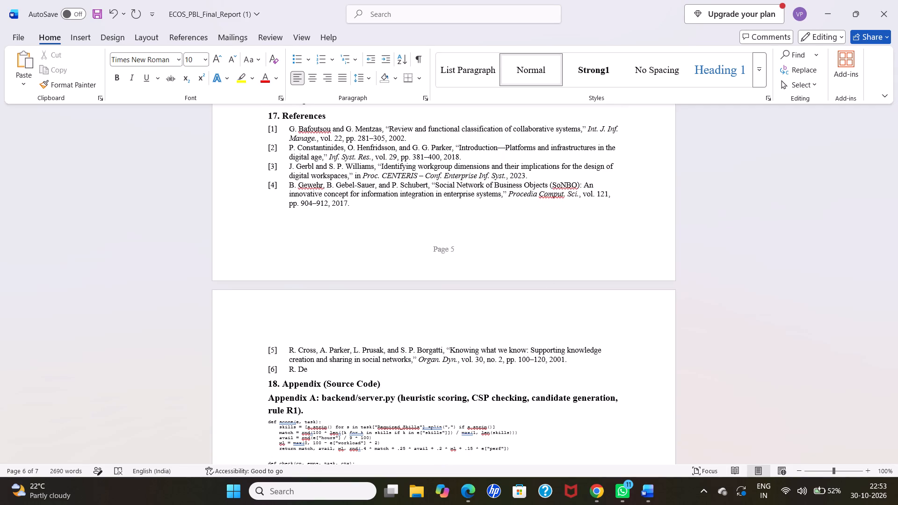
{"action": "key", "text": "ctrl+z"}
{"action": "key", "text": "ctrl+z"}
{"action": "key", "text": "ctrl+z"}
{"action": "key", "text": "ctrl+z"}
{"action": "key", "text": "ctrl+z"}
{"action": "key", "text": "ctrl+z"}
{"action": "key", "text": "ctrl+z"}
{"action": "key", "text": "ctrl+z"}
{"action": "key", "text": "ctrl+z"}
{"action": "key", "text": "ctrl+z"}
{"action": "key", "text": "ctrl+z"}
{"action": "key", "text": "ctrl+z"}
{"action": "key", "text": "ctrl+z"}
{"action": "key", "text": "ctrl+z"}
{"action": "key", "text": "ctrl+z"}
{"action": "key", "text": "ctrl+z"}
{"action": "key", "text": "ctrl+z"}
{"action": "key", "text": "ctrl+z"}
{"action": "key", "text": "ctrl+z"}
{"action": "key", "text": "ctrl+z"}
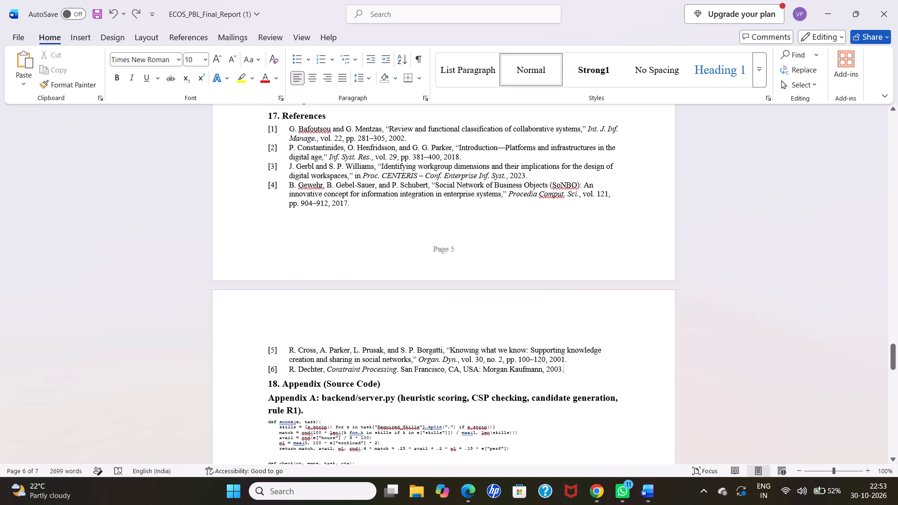
Delete the whole reference [5] entry, "Knowing what we know: Supporting knowledge creation and sharing in social networks", from section 17.
{"action": "left_click_drag", "start_coordinate": [265, 352], "coordinate": [352, 355]}
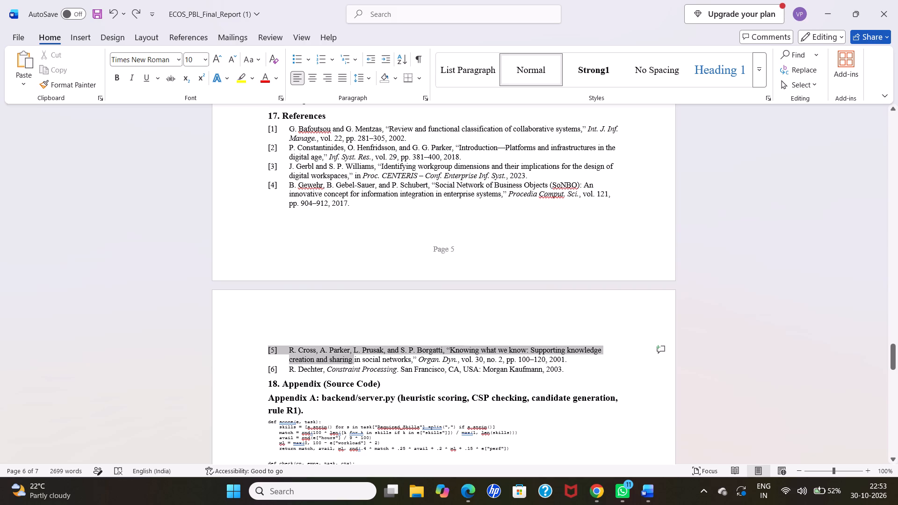
{"action": "left_click_drag", "start_coordinate": [352, 355], "coordinate": [568, 363]}
{"action": "key", "text": "BackSpace"}
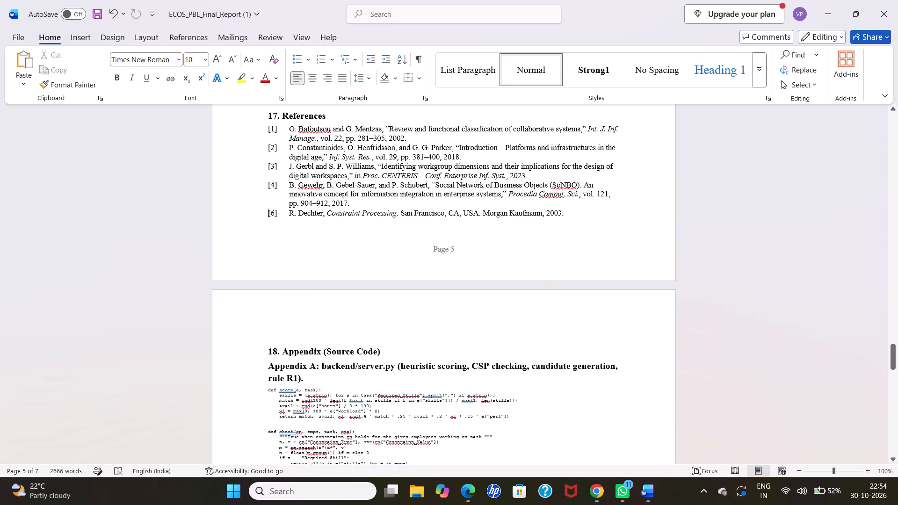
Renumber the last reference, Constraint Processing, as [5].
{"action": "left_click", "coordinate": [273, 212]}
{"action": "key", "text": "BackSpace"}
{"action": "key", "text": "5"}
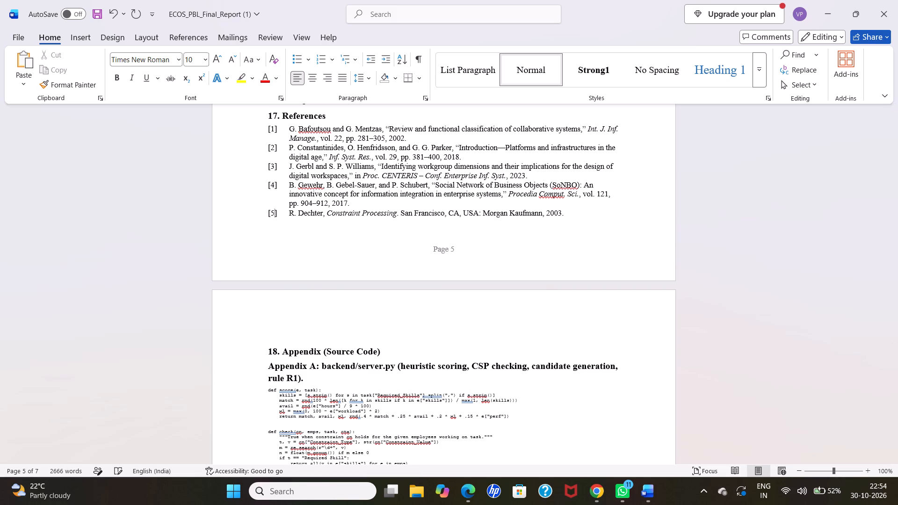
In the Approach line at the top of page 4, strip the arguments after "Skilled" so it reads "Skilled (AND".
{"action": "scroll", "coordinate": [306, 211], "scroll_direction": "up", "scroll_amount": 1}
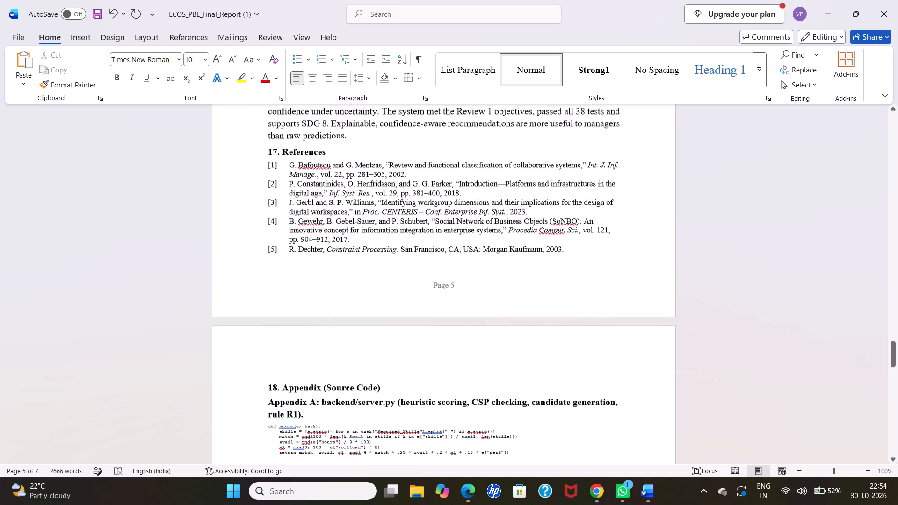
{"action": "scroll", "coordinate": [306, 211], "scroll_direction": "up", "scroll_amount": 1}
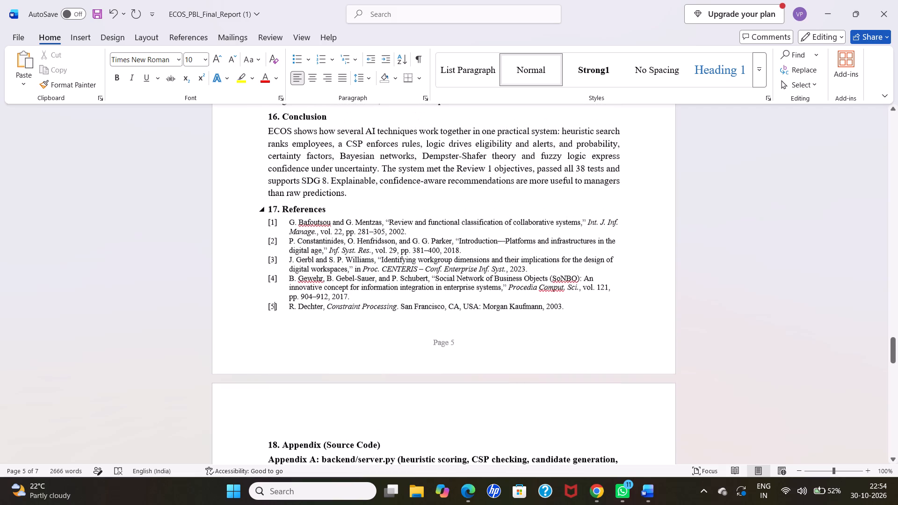
{"action": "scroll", "coordinate": [306, 211], "scroll_direction": "up", "scroll_amount": 3}
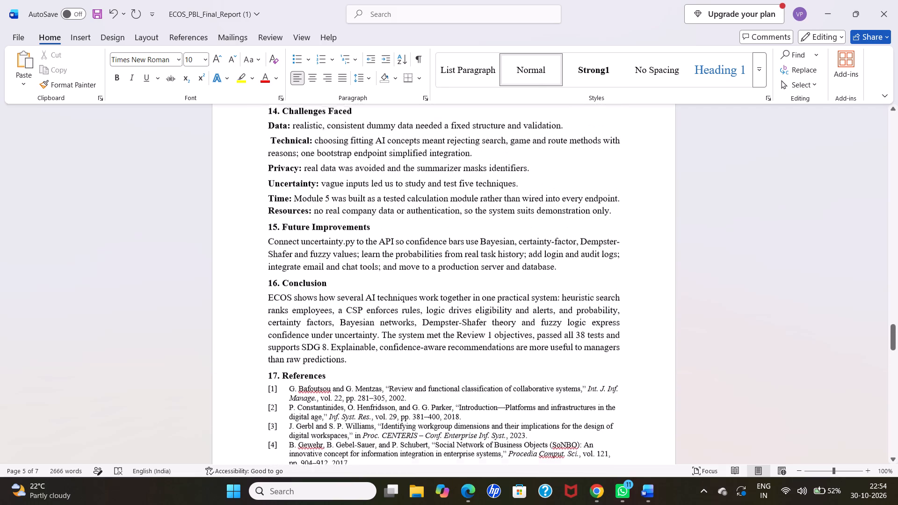
{"action": "scroll", "coordinate": [306, 211], "scroll_direction": "up", "scroll_amount": 3}
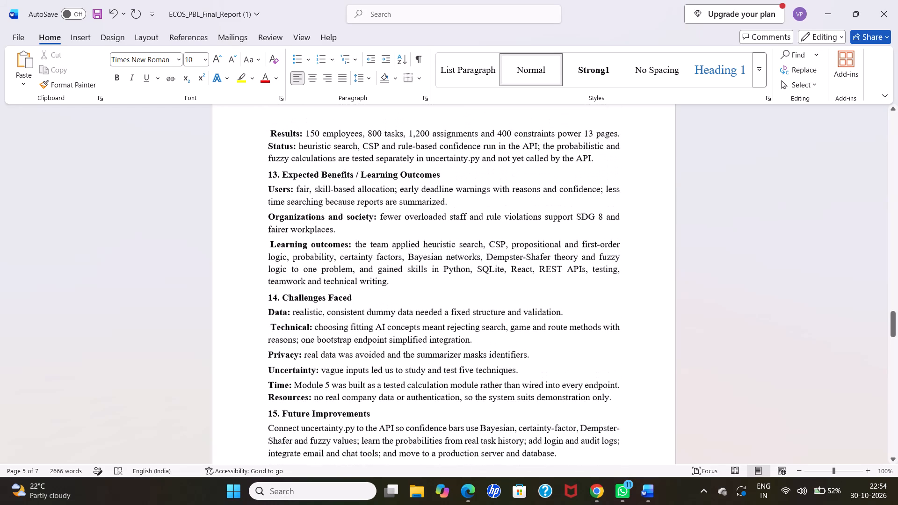
{"action": "scroll", "coordinate": [306, 211], "scroll_direction": "up", "scroll_amount": 3}
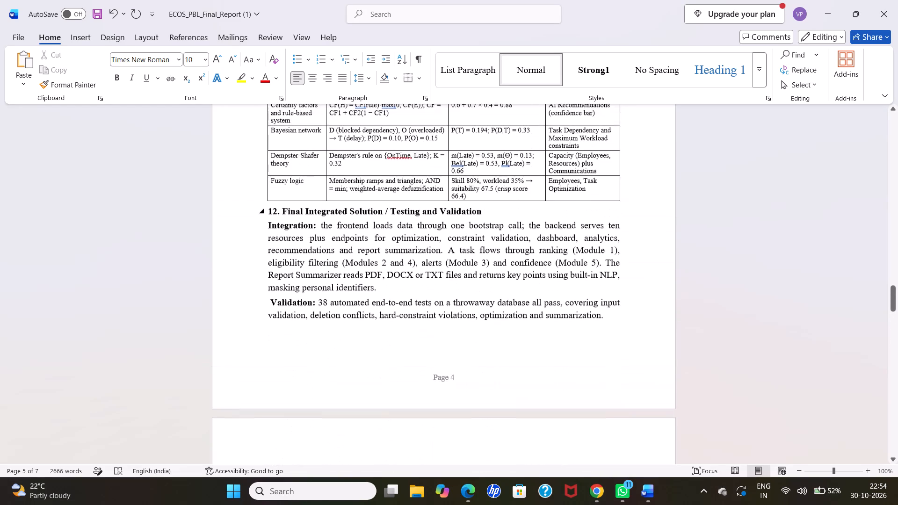
{"action": "scroll", "coordinate": [306, 211], "scroll_direction": "up", "scroll_amount": 2}
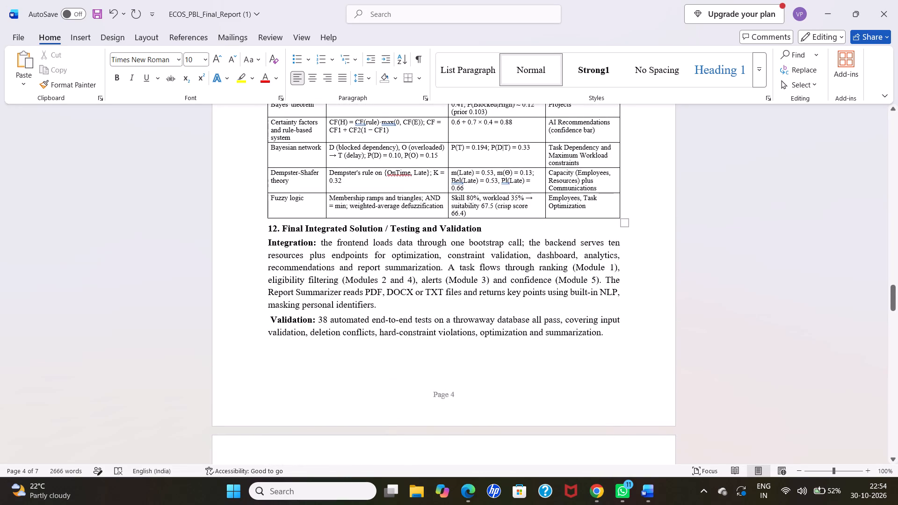
{"action": "scroll", "coordinate": [374, 271], "scroll_direction": "up", "scroll_amount": 2}
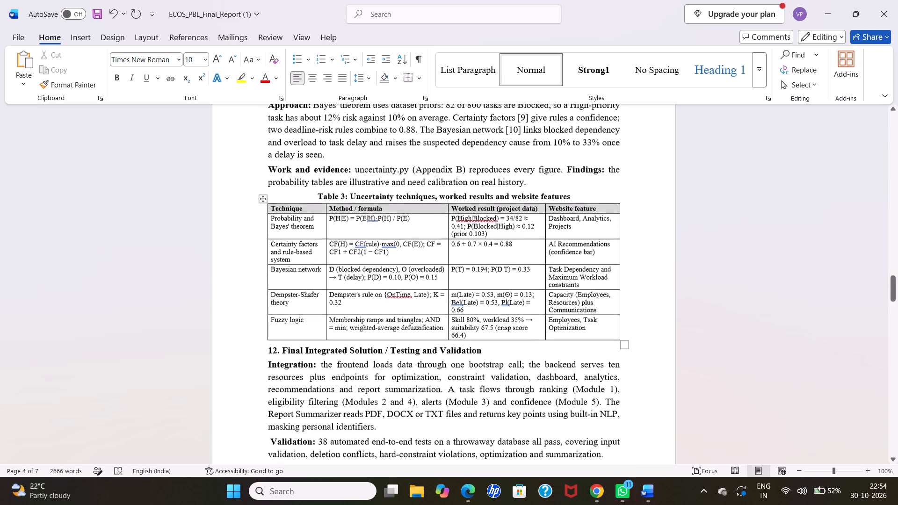
{"action": "scroll", "coordinate": [374, 271], "scroll_direction": "up", "scroll_amount": 3}
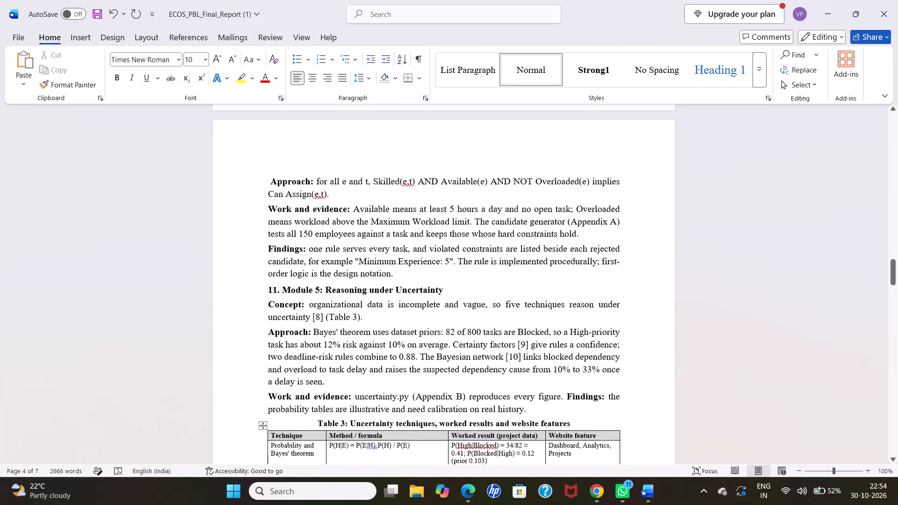
{"action": "scroll", "coordinate": [374, 271], "scroll_direction": "up", "scroll_amount": 2}
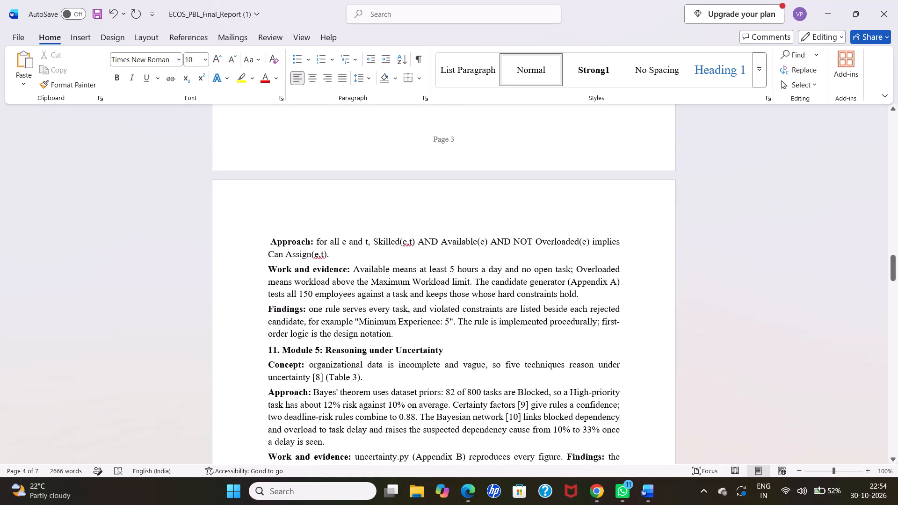
{"action": "left_click", "coordinate": [416, 241]}
{"action": "key", "text": "BackSpace"}
{"action": "key", "text": "BackSpace"}
{"action": "key", "text": "BackSpace"}
{"action": "key", "text": "BackSpace"}
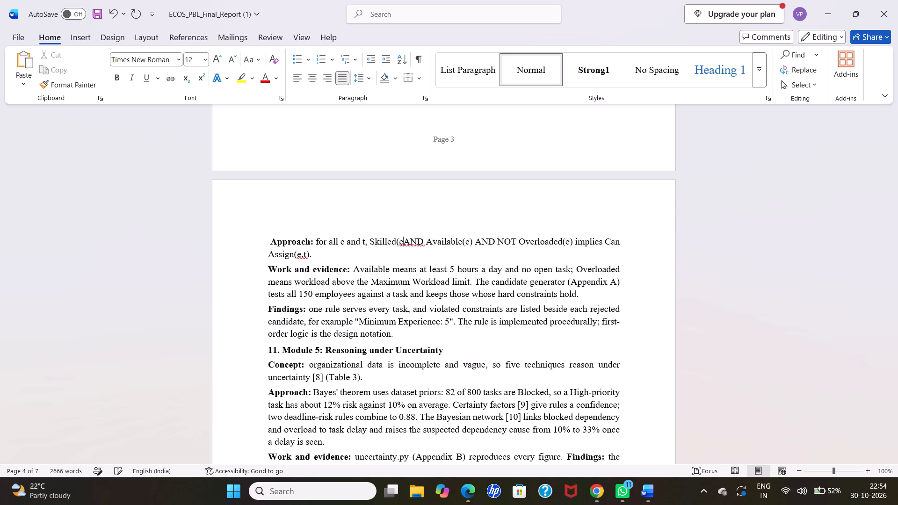
{"action": "key", "text": "BackSpace"}
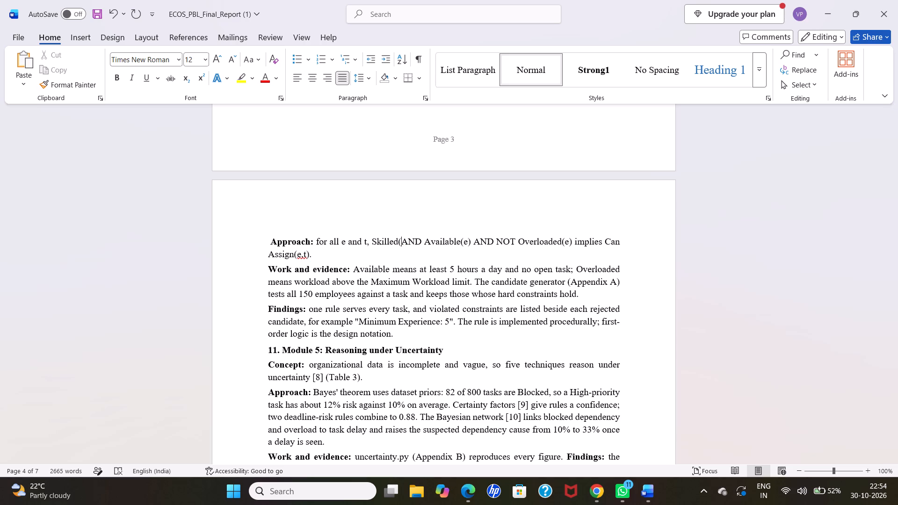
{"action": "key", "text": "space"}
{"action": "key", "text": "BackSpace"}
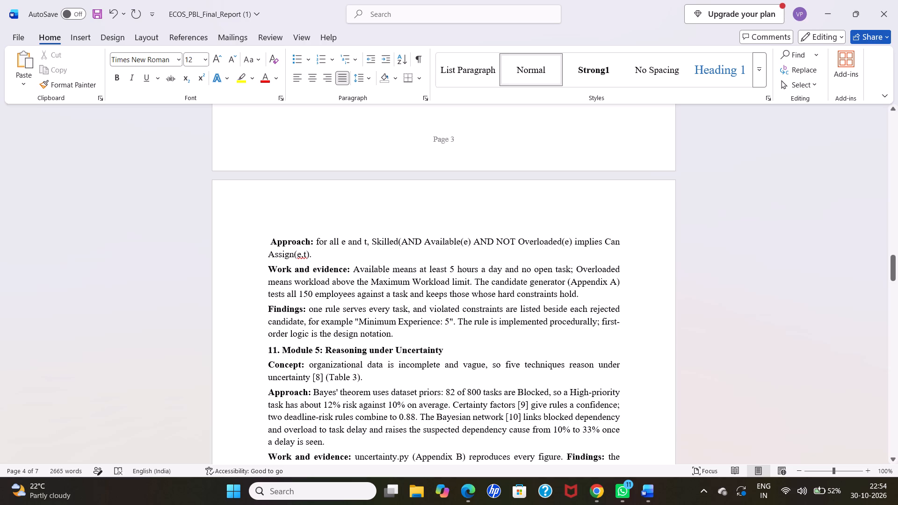
{"action": "left_click", "coordinate": [397, 240]}
{"action": "key", "text": "space"}
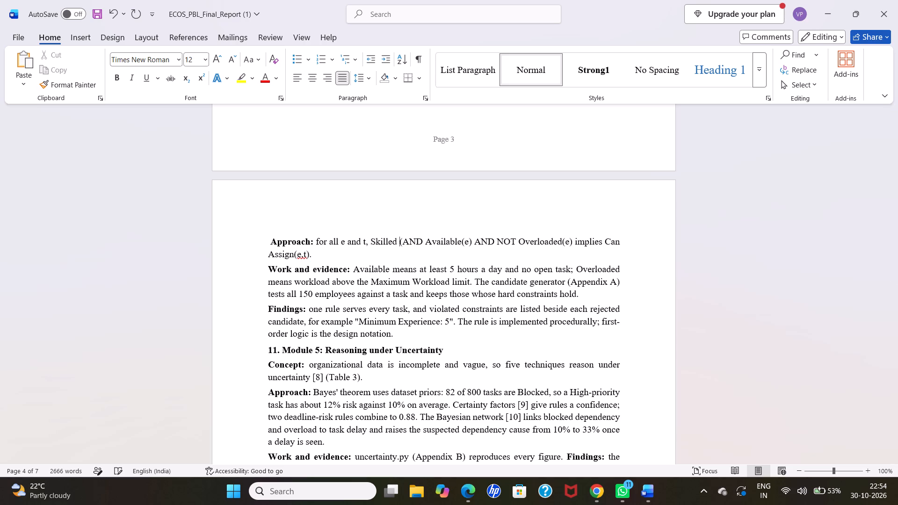
Remove the parenthesised arguments after "Available", "Overloaded" and "Can Assign" in the same Approach rule on page 4.
{"action": "left_click", "coordinate": [471, 241]}
{"action": "key", "text": "BackSpace"}
{"action": "key", "text": "BackSpace"}
{"action": "key", "text": "BackSpace"}
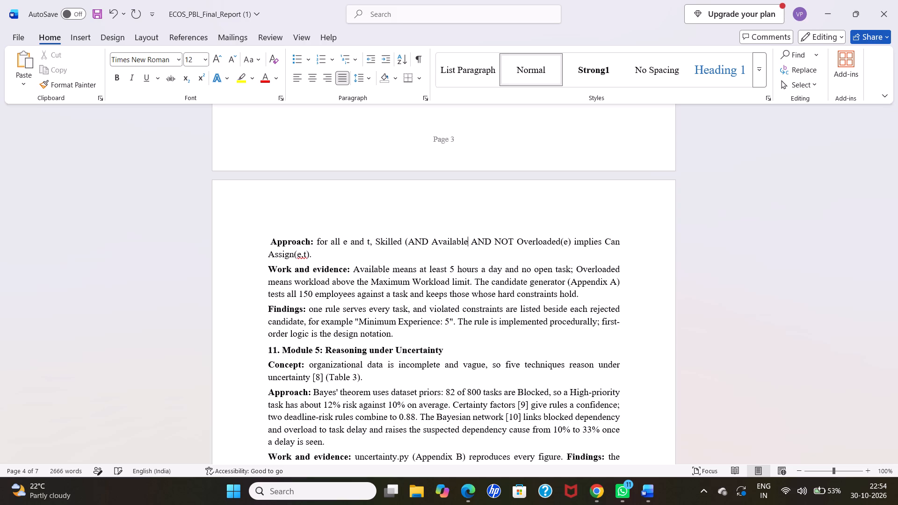
{"action": "left_click", "coordinate": [571, 242]}
{"action": "key", "text": "BackSpace"}
{"action": "key", "text": "BackSpace"}
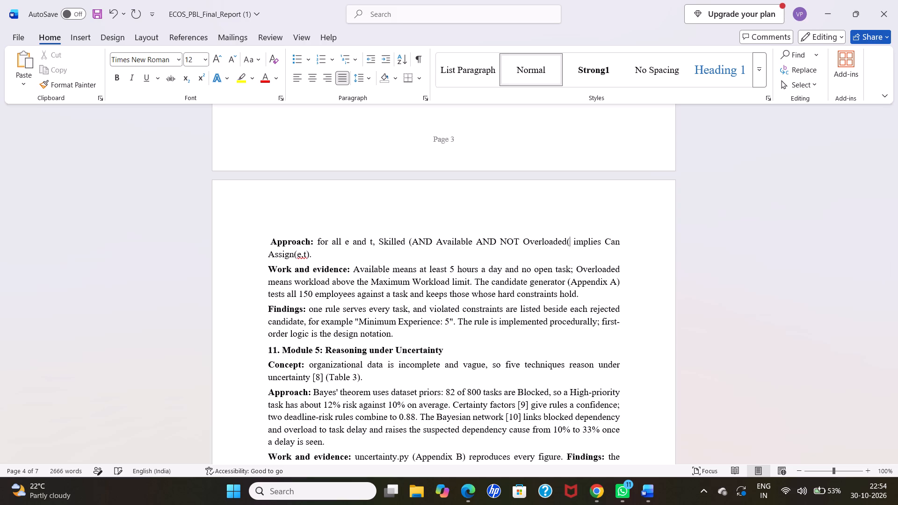
{"action": "key", "text": "BackSpace"}
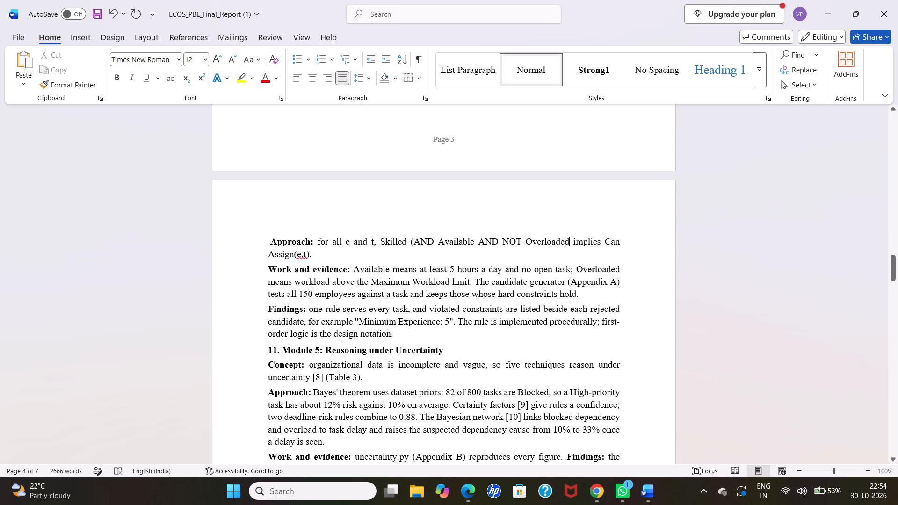
{"action": "left_click", "coordinate": [308, 252]}
{"action": "key", "text": "BackSpace"}
{"action": "key", "text": "BackSpace"}
{"action": "key", "text": "BackSpace"}
{"action": "key", "text": "BackSpace"}
{"action": "key", "text": "BackSpace"}
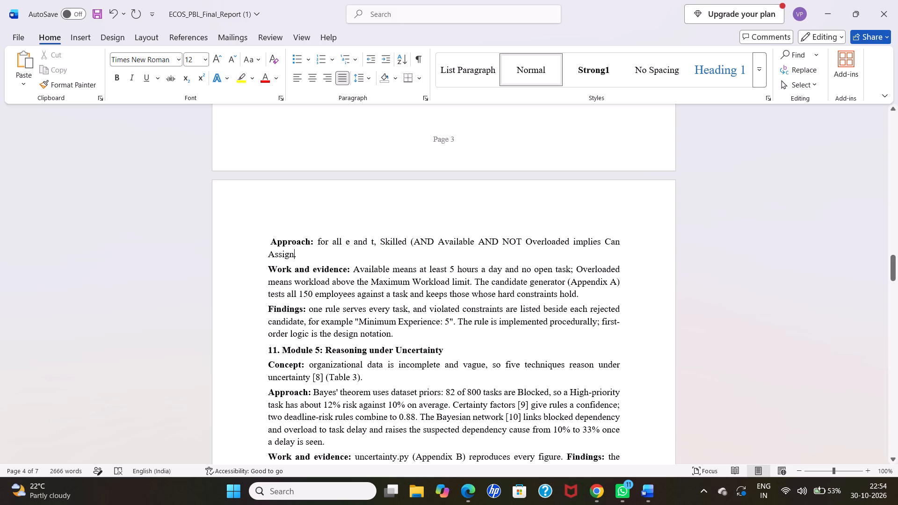
Move the "Findings:" text in section 11, Module 5, onto its own paragraph below "Work and evidence".
{"action": "scroll", "coordinate": [337, 373], "scroll_direction": "down", "scroll_amount": 2}
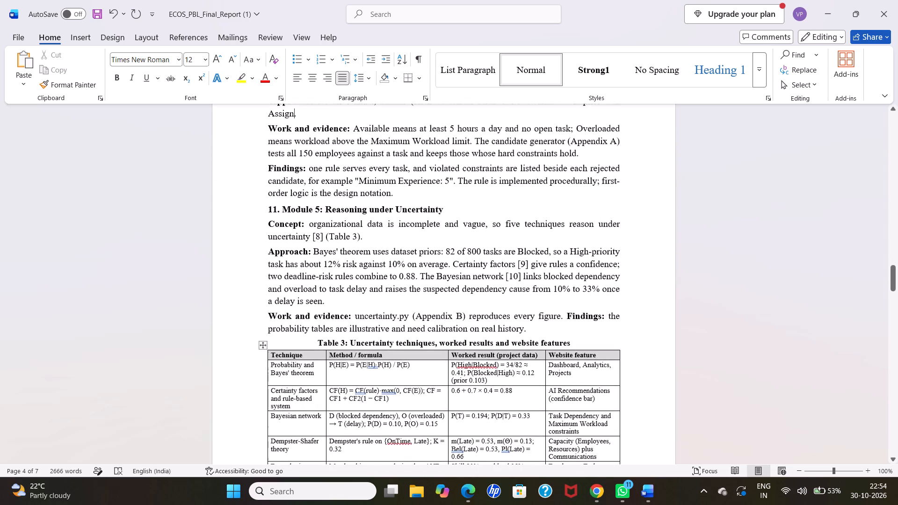
{"action": "scroll", "coordinate": [337, 373], "scroll_direction": "down", "scroll_amount": 2}
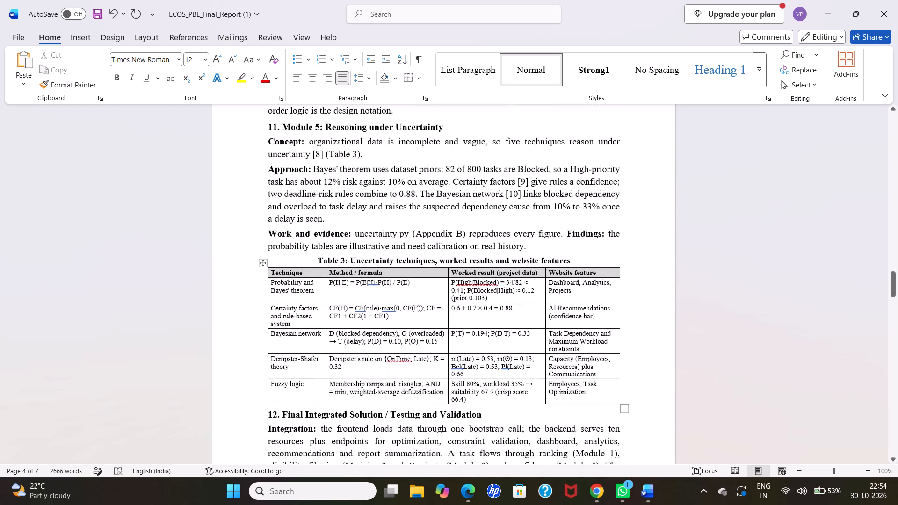
{"action": "scroll", "coordinate": [337, 373], "scroll_direction": "down", "scroll_amount": 1}
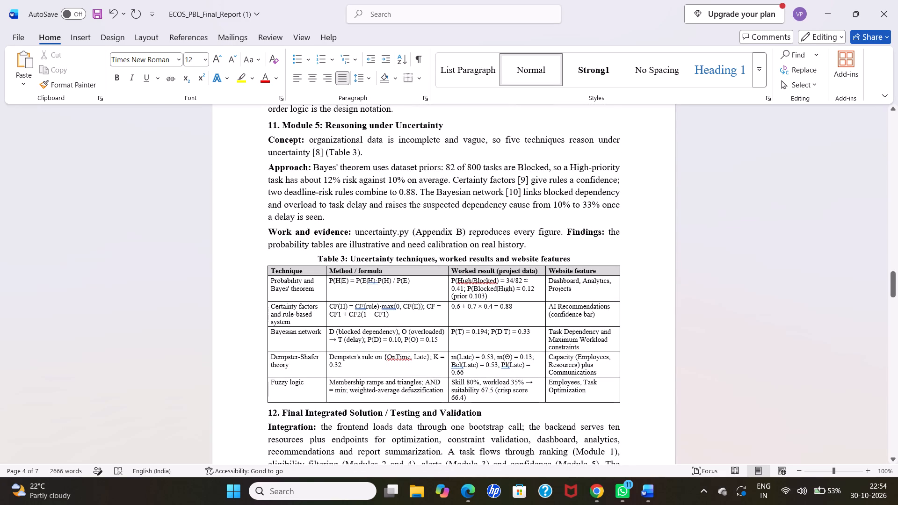
{"action": "left_click", "coordinate": [563, 231]}
{"action": "key", "text": "Return"}
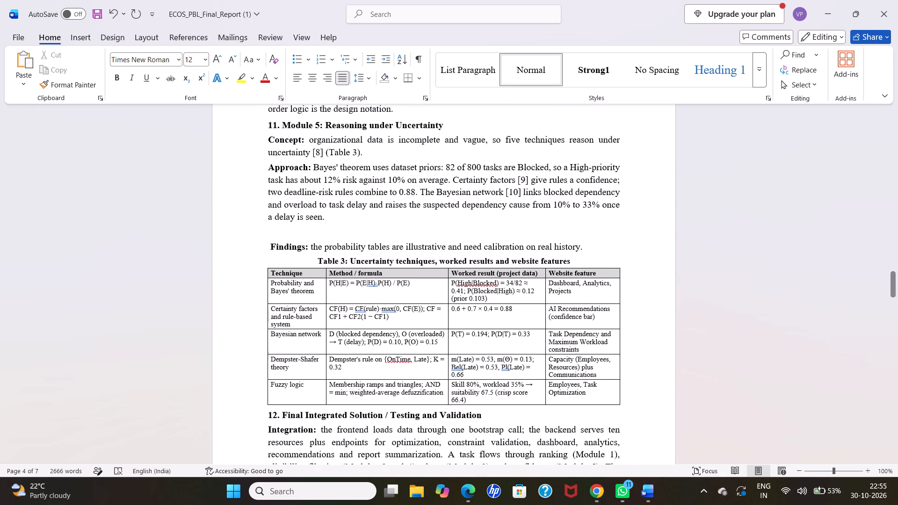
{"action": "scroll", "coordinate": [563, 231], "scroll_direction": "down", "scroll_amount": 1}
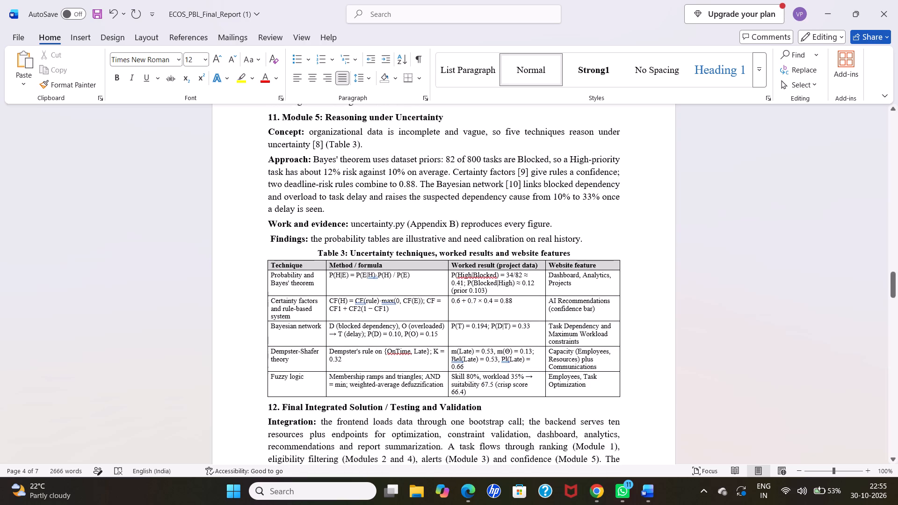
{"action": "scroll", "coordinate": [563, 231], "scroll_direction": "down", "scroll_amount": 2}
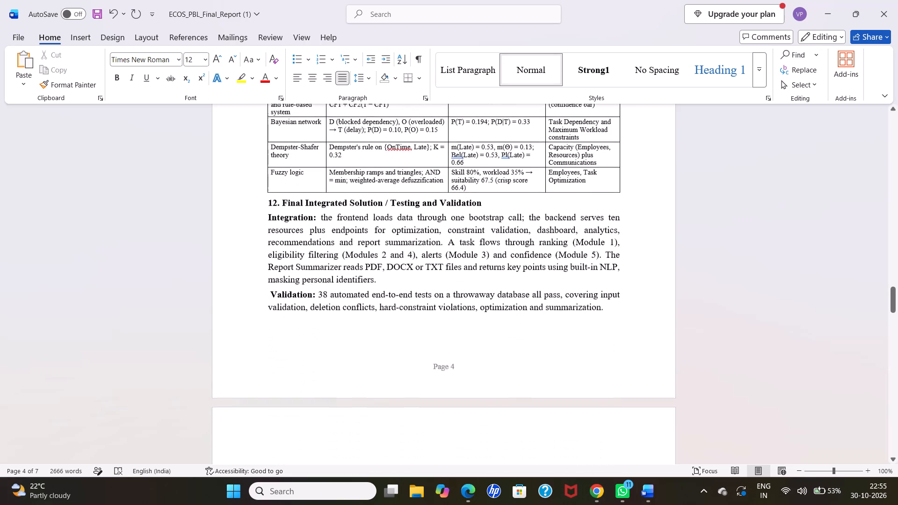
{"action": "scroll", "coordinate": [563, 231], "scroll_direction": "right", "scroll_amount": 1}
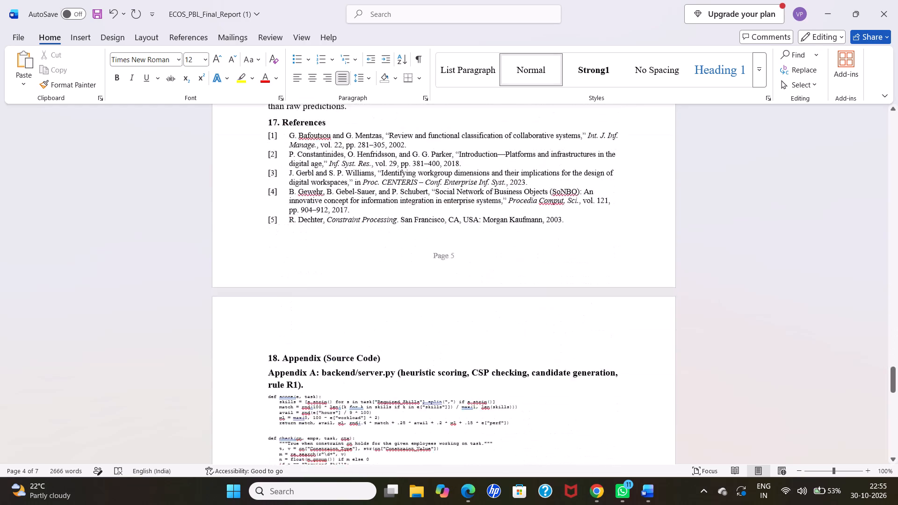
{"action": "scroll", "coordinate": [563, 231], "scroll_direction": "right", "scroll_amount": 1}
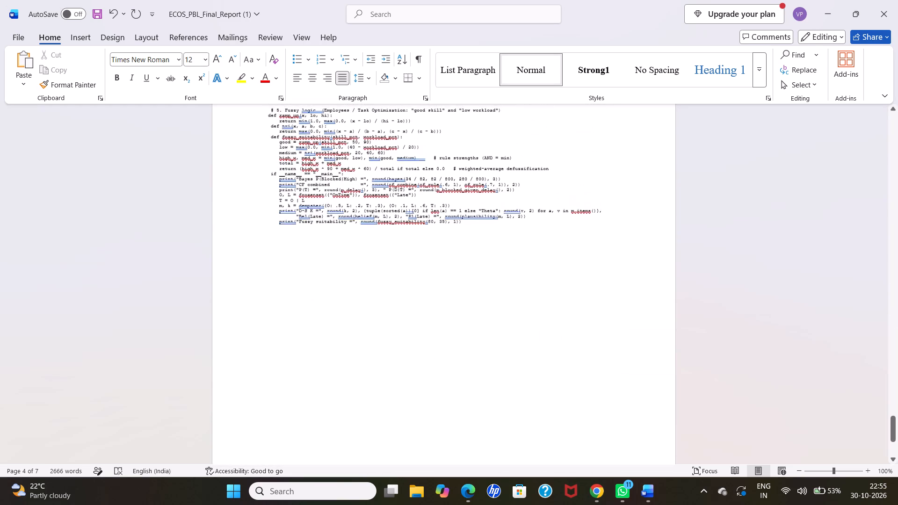
Review the report's layout and text from the code appendices on the last page back to the team details table on page 2.
{"action": "scroll", "coordinate": [563, 231], "scroll_direction": "up", "scroll_amount": 4}
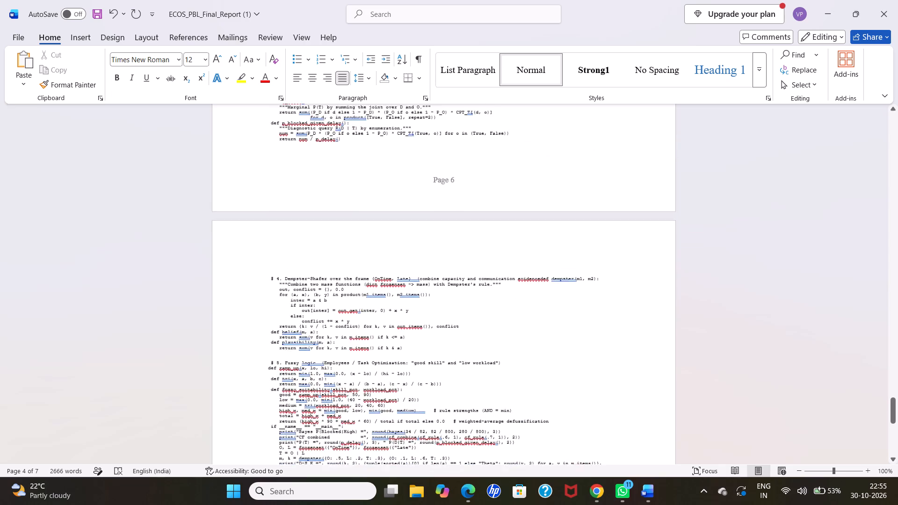
{"action": "scroll", "coordinate": [563, 231], "scroll_direction": "up", "scroll_amount": 1}
{"action": "scroll", "coordinate": [563, 231], "scroll_direction": "up", "scroll_amount": 2, "text": "ctrl"}
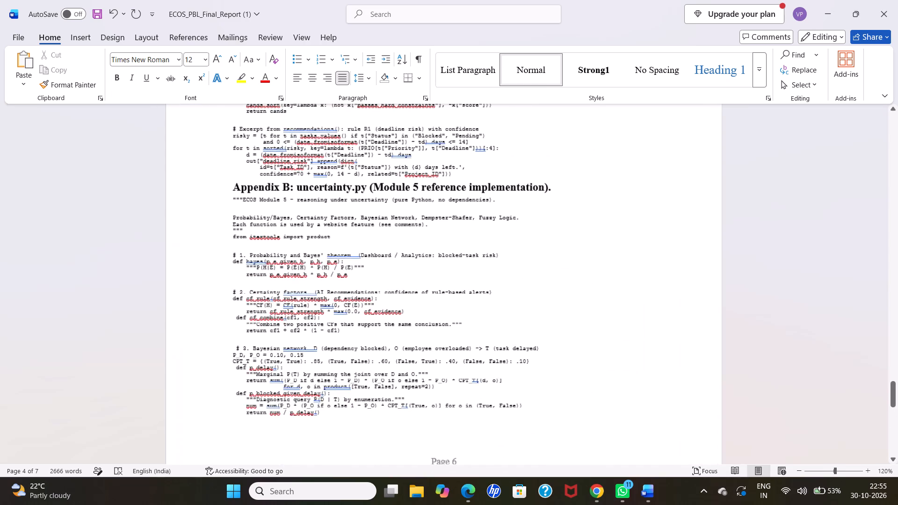
{"action": "scroll", "coordinate": [563, 231], "scroll_direction": "up", "scroll_amount": 2, "text": "ctrl"}
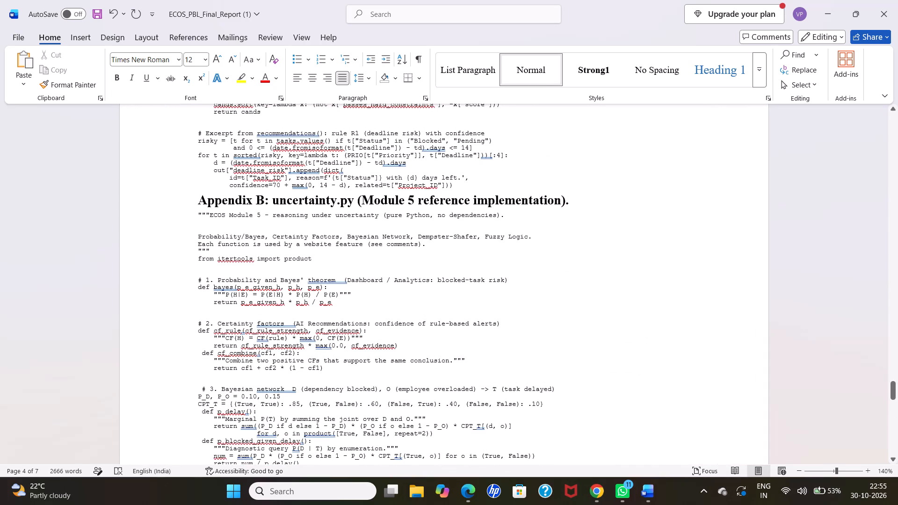
{"action": "scroll", "coordinate": [563, 231], "scroll_direction": "down", "scroll_amount": 5, "text": "ctrl"}
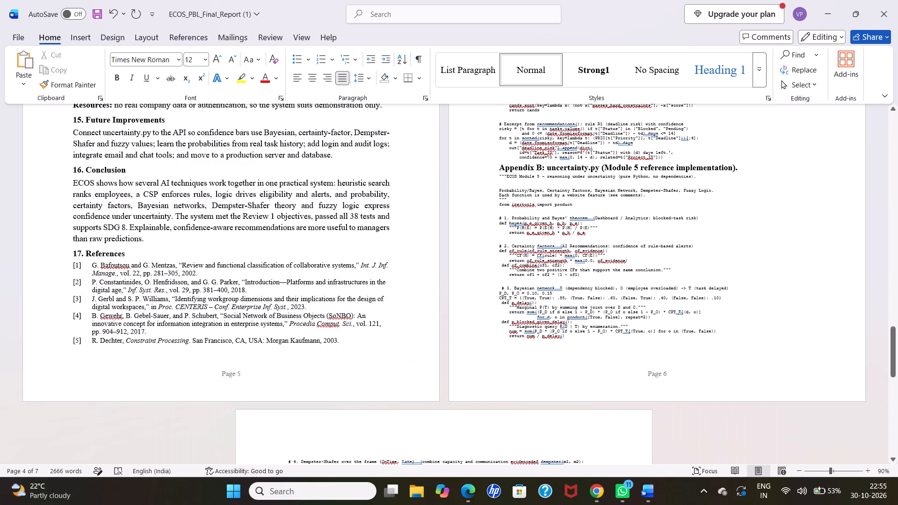
{"action": "scroll", "coordinate": [563, 231], "scroll_direction": "down", "scroll_amount": 4, "text": "ctrl"}
{"action": "scroll", "coordinate": [563, 231], "scroll_direction": "up", "scroll_amount": 5, "text": "ctrl"}
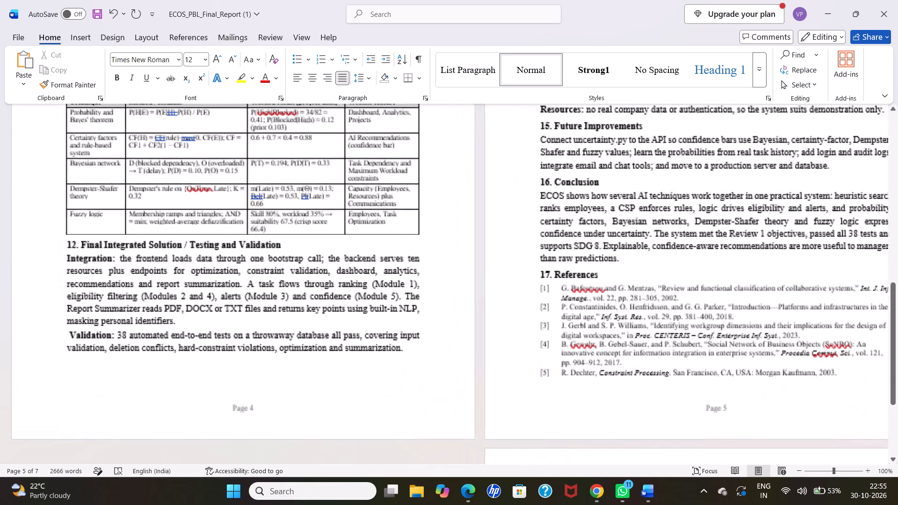
{"action": "scroll", "coordinate": [563, 231], "scroll_direction": "up", "scroll_amount": 3}
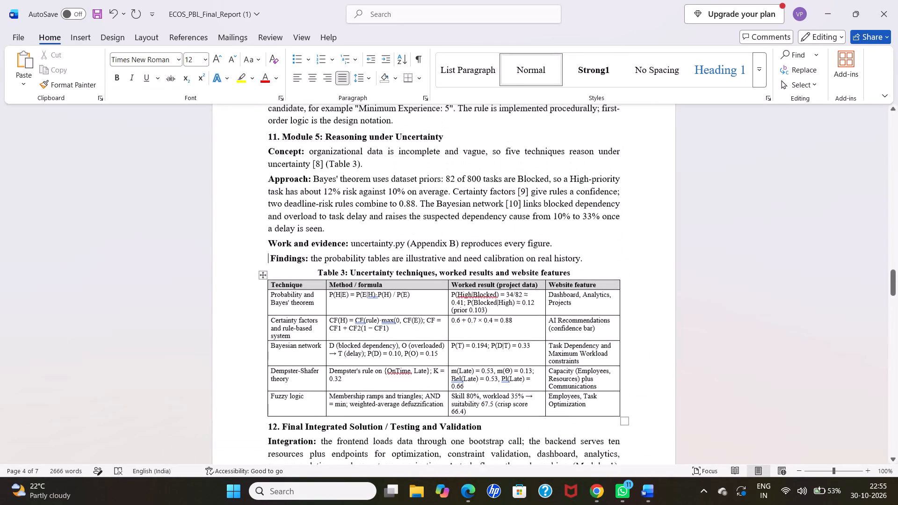
{"action": "scroll", "coordinate": [563, 231], "scroll_direction": "up", "scroll_amount": 2}
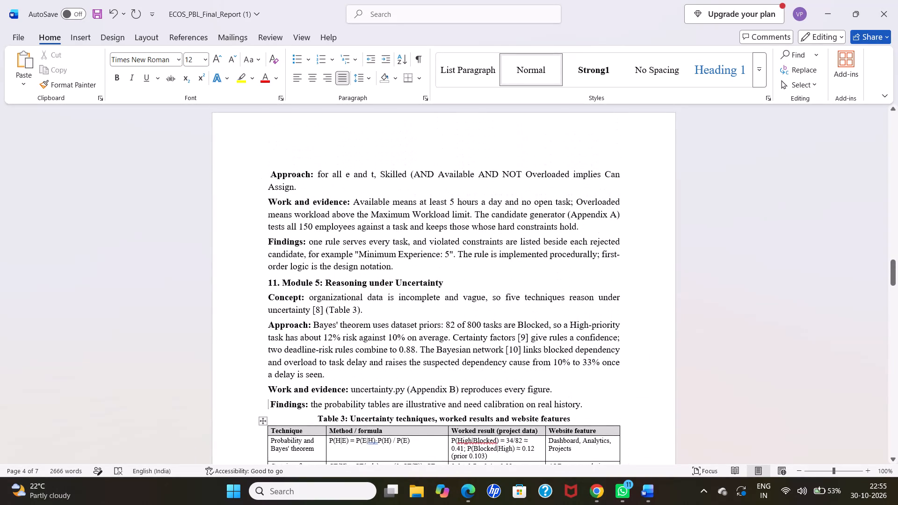
{"action": "scroll", "coordinate": [563, 231], "scroll_direction": "up", "scroll_amount": 3}
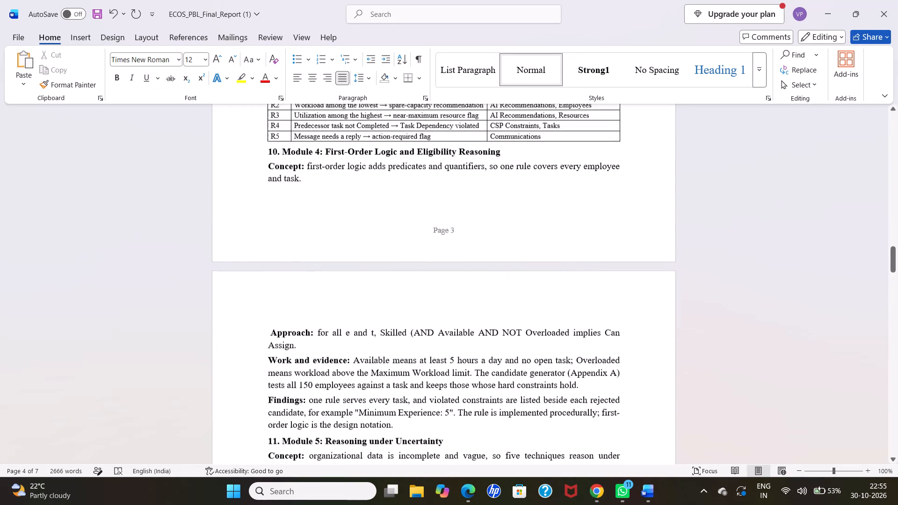
{"action": "scroll", "coordinate": [563, 231], "scroll_direction": "up", "scroll_amount": 4}
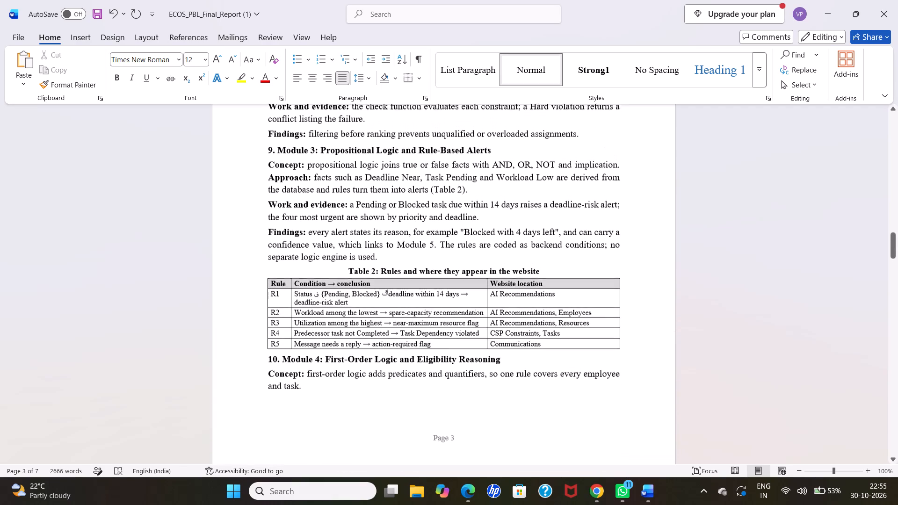
{"action": "scroll", "coordinate": [563, 231], "scroll_direction": "up", "scroll_amount": 3}
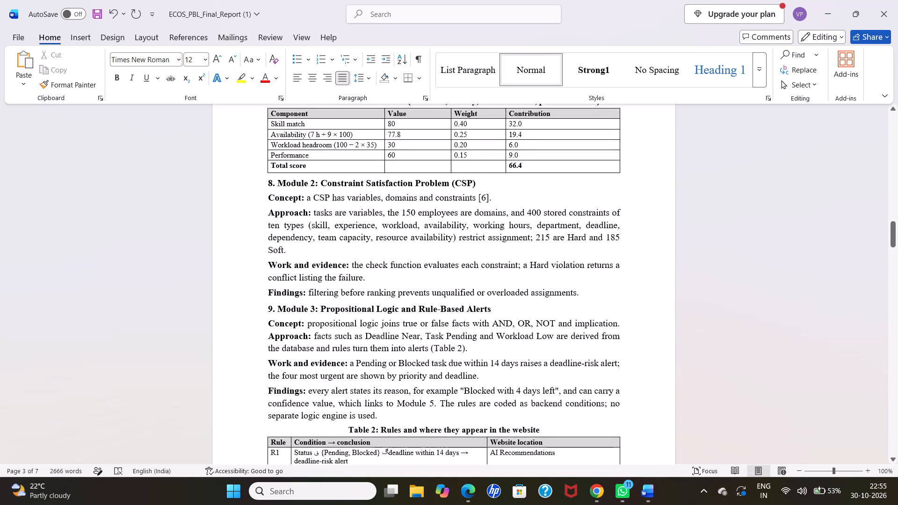
{"action": "scroll", "coordinate": [563, 231], "scroll_direction": "up", "scroll_amount": 3}
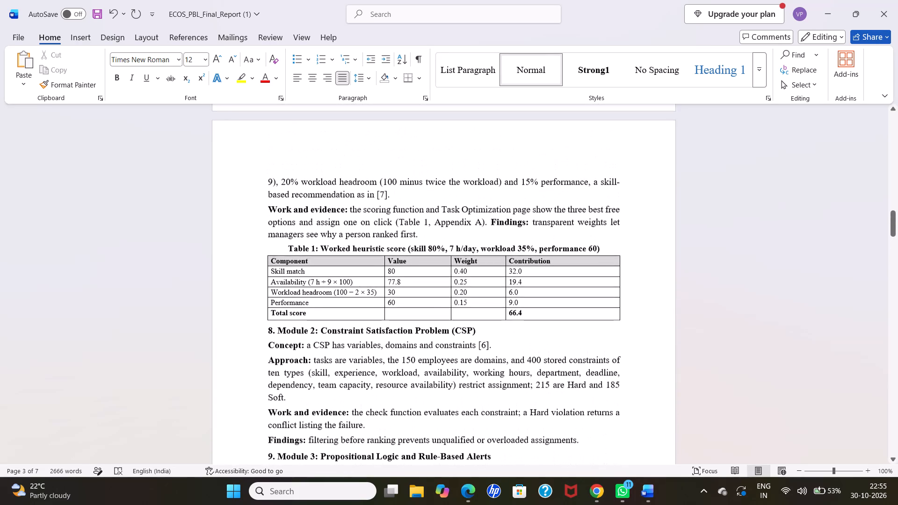
{"action": "scroll", "coordinate": [563, 231], "scroll_direction": "up", "scroll_amount": 2}
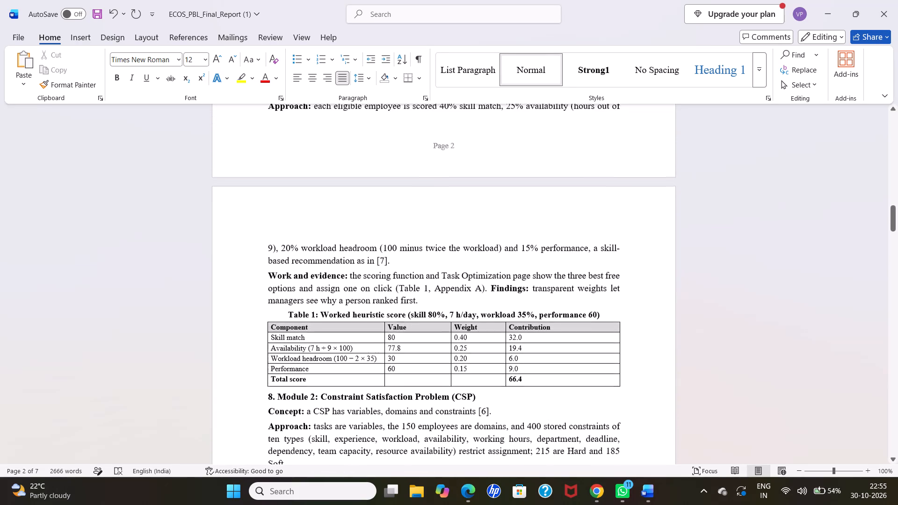
{"action": "scroll", "coordinate": [563, 231], "scroll_direction": "up", "scroll_amount": 2}
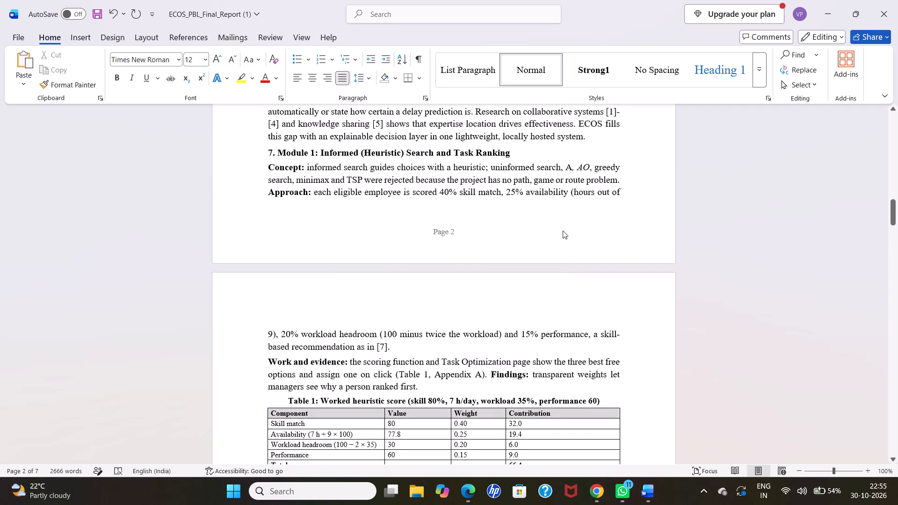
{"action": "scroll", "coordinate": [563, 231], "scroll_direction": "up", "scroll_amount": 2}
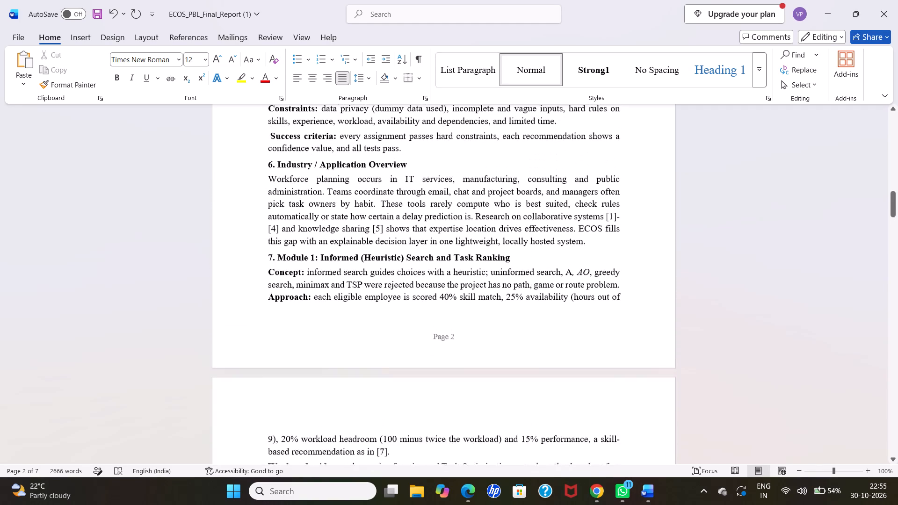
{"action": "scroll", "coordinate": [563, 231], "scroll_direction": "up", "scroll_amount": 3}
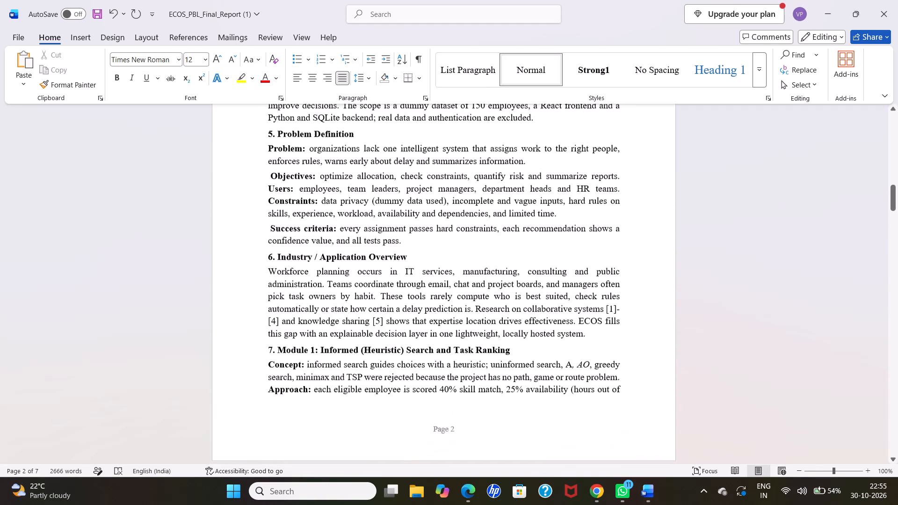
{"action": "scroll", "coordinate": [563, 231], "scroll_direction": "up", "scroll_amount": 2}
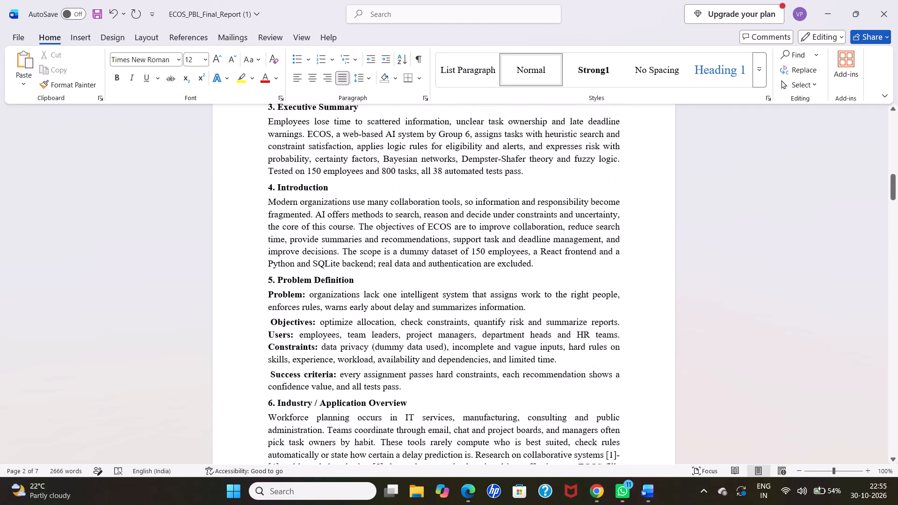
{"action": "scroll", "coordinate": [563, 231], "scroll_direction": "up", "scroll_amount": 2}
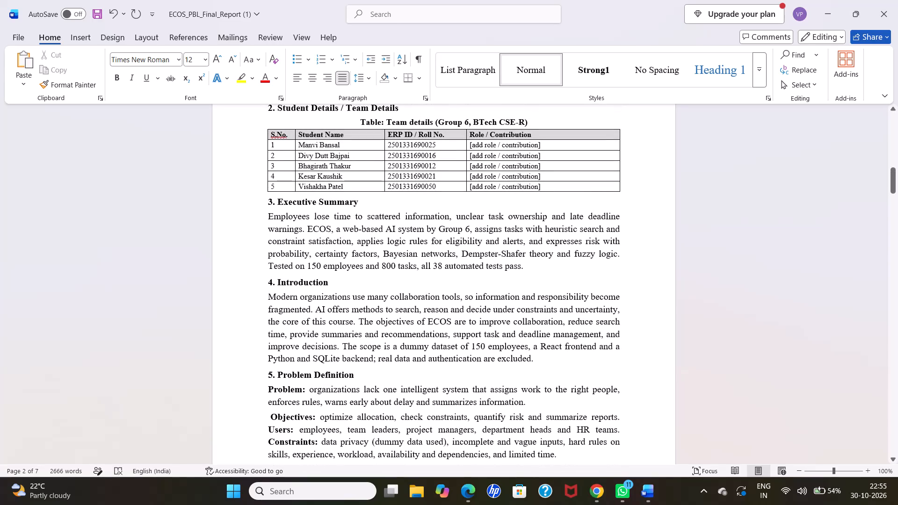
{"action": "scroll", "coordinate": [423, 239], "scroll_direction": "up", "scroll_amount": 1}
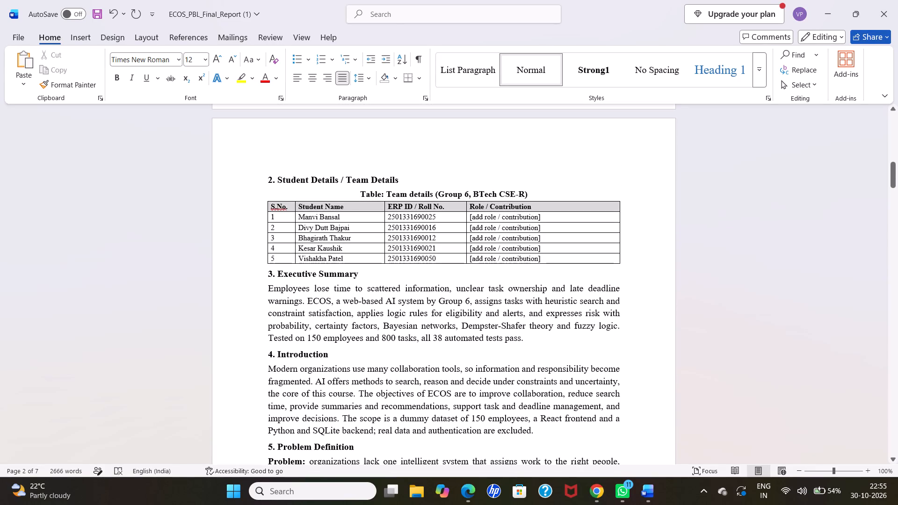
Clear the "[add role / contribution]" placeholder from the fifth student's Role / Contribution cell in the team details table.
{"action": "left_click", "coordinate": [549, 218]}
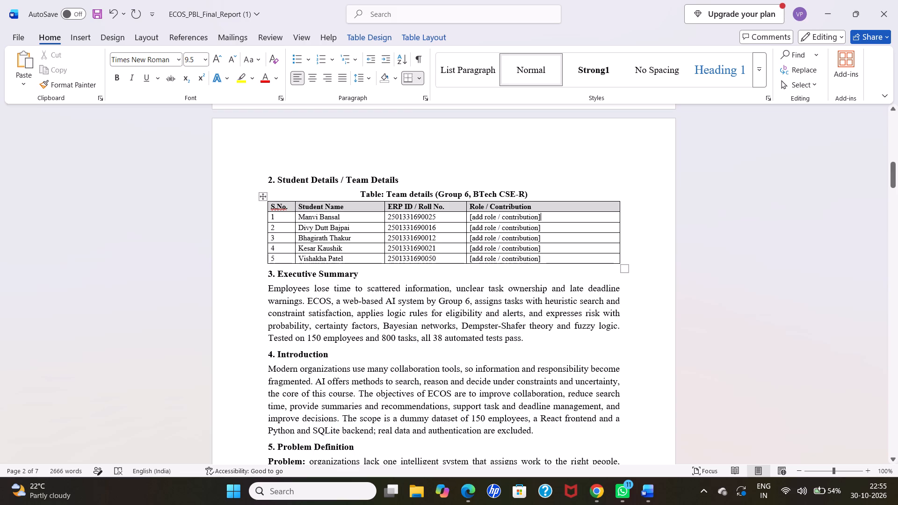
{"action": "left_click", "coordinate": [547, 258]}
{"action": "key", "text": "BackSpace"}
{"action": "key", "text": "BackSpace"}
{"action": "key", "text": "BackSpace"}
{"action": "key", "text": "BackSpace"}
{"action": "key", "text": "BackSpace"}
{"action": "key", "text": "BackSpace"}
{"action": "key", "text": "BackSpace"}
{"action": "key", "text": "BackSpace"}
{"action": "key", "text": "BackSpace"}
{"action": "key", "text": "BackSpace"}
{"action": "key", "text": "BackSpace"}
{"action": "key", "text": "BackSpace"}
{"action": "key", "text": "BackSpace"}
{"action": "key", "text": "BackSpace"}
{"action": "key", "text": "BackSpace"}
{"action": "key", "text": "BackSpace"}
{"action": "key", "text": "BackSpace"}
{"action": "key", "text": "BackSpace"}
{"action": "key", "text": "BackSpace"}
{"action": "key", "text": "BackSpace"}
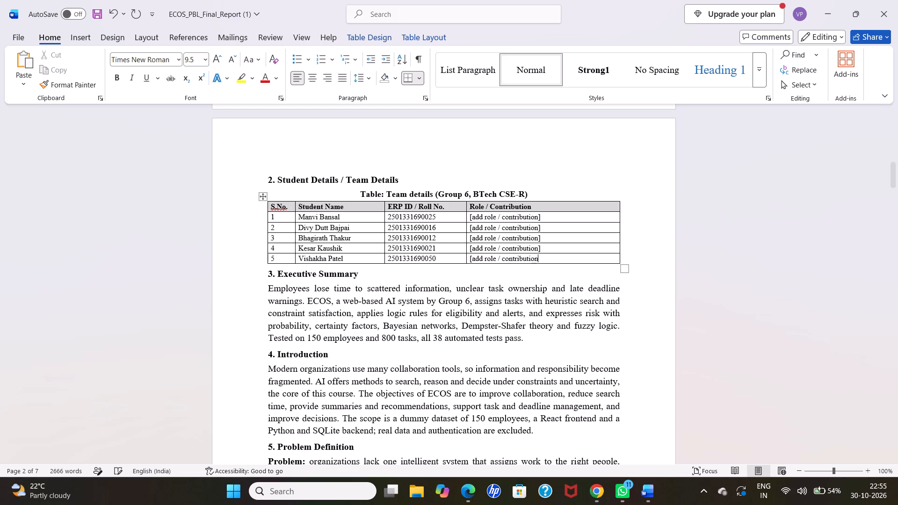
{"action": "key", "text": "BackSpace"}
{"action": "key", "text": "BackSpace"}
{"action": "key", "text": "BackSpace"}
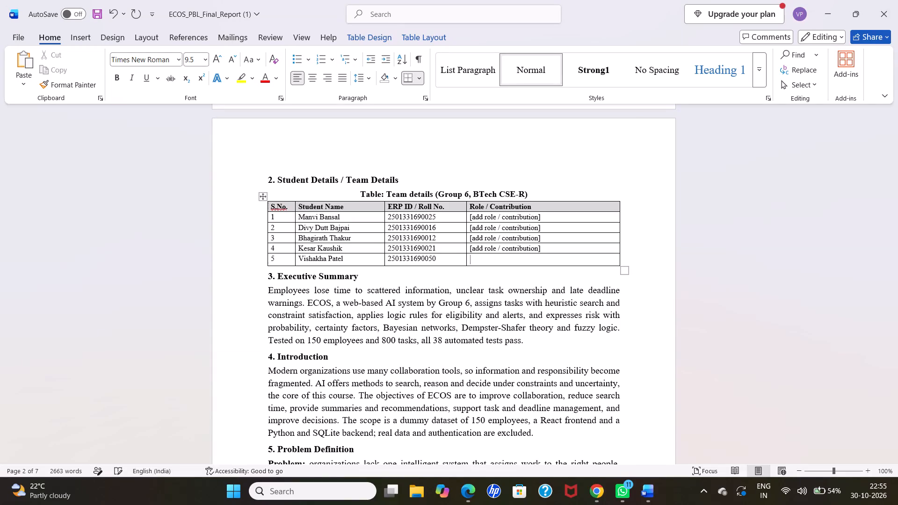
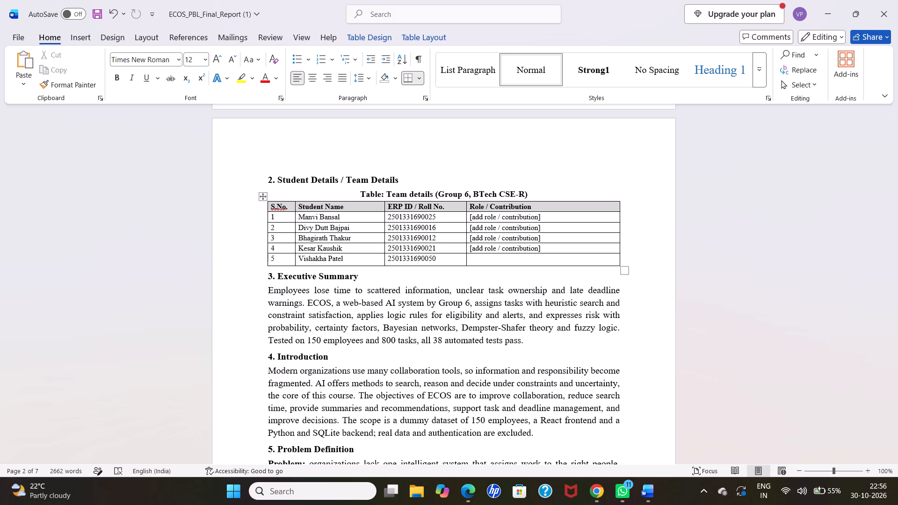
Enter "Test cas" in the fifth student's Role / Contribution cell of the team details table.
{"action": "type", "text": "TEst"}
{"action": "key", "text": "BackSpace"}
{"action": "key", "text": "BackSpace"}
{"action": "key", "text": "BackSpace"}
{"action": "type", "text": "est ca"}
{"action": "key", "text": "s"}
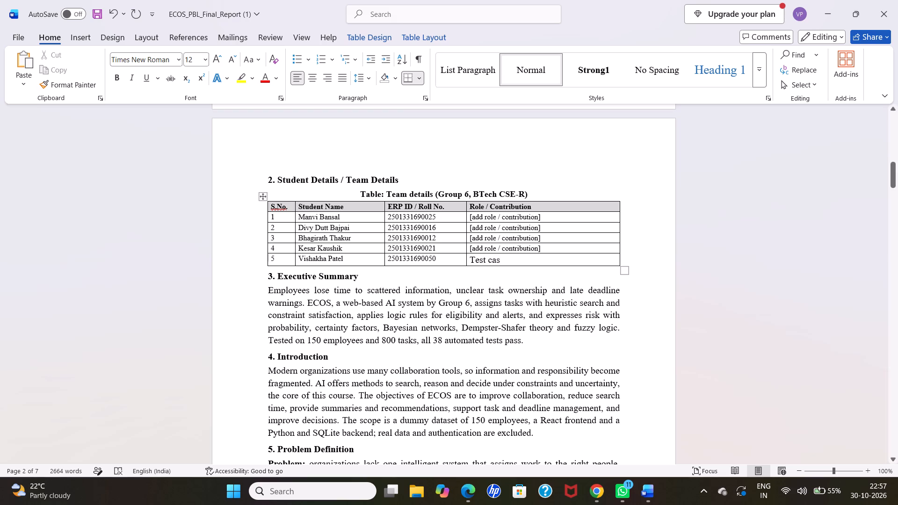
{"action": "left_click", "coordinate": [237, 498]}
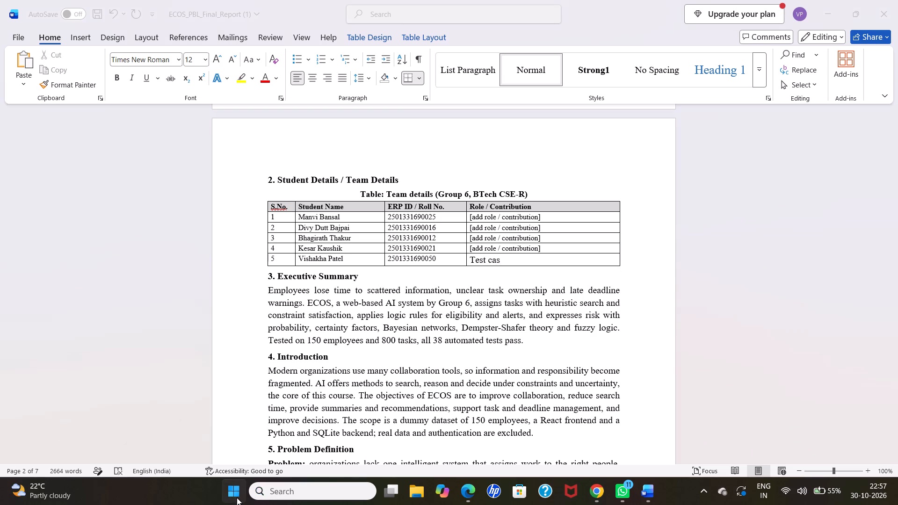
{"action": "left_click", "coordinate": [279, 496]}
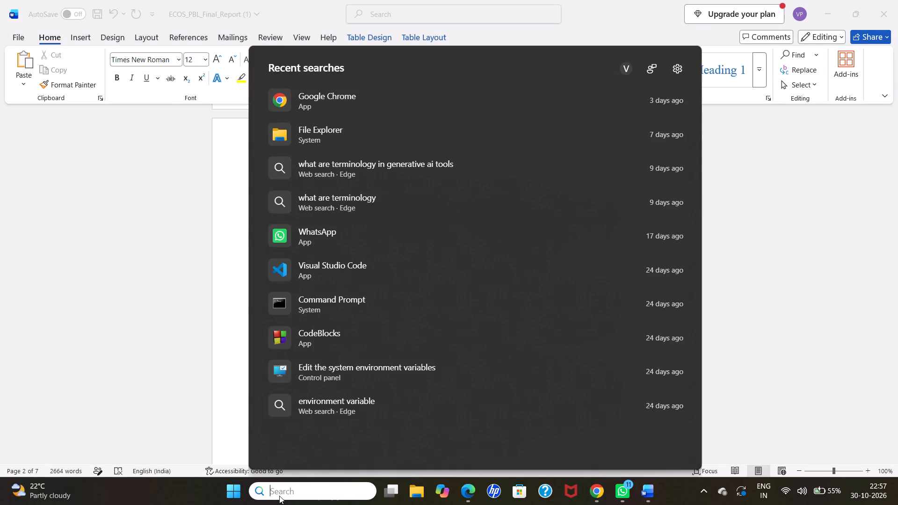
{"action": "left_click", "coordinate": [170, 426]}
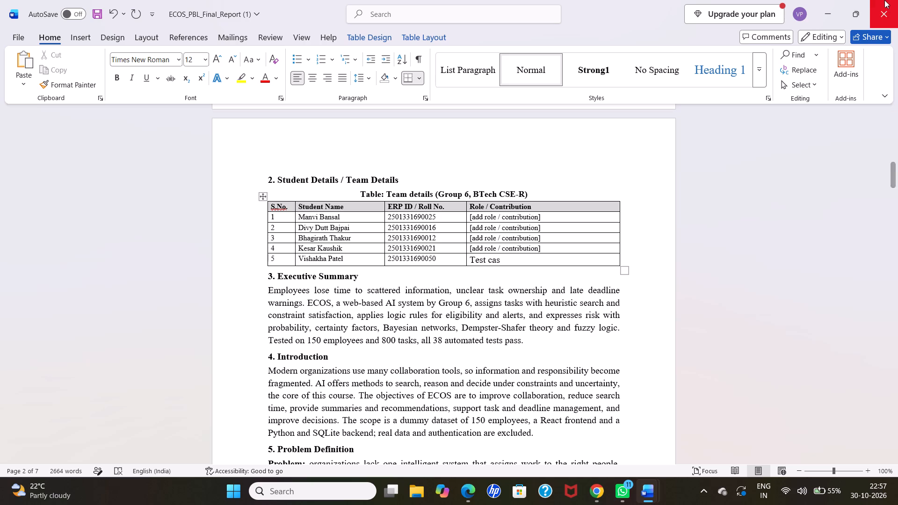
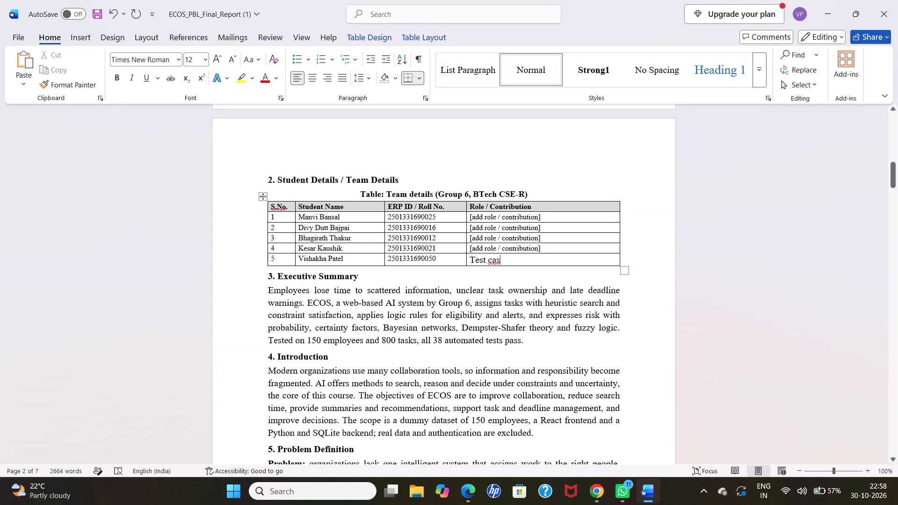
Complete the fifth student's Role / Contribution entry as "Test case" and paste the copied text "Test-case review," directly after it.
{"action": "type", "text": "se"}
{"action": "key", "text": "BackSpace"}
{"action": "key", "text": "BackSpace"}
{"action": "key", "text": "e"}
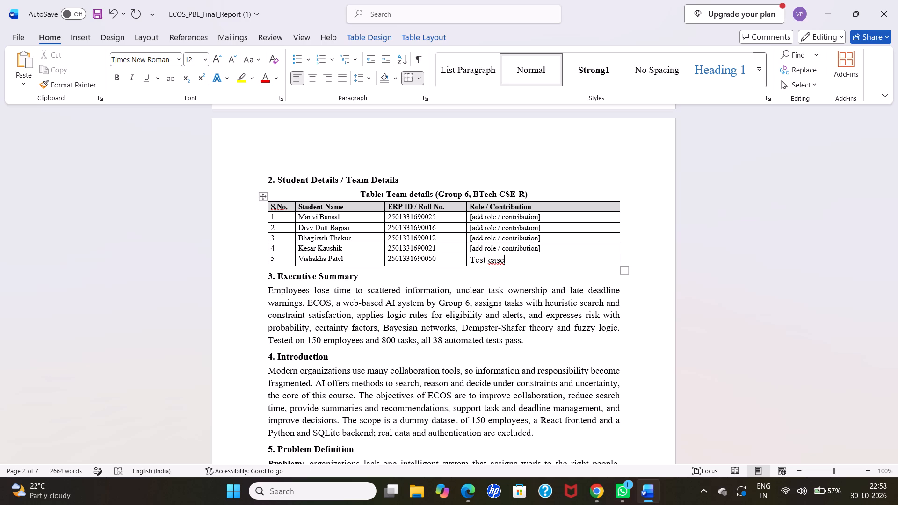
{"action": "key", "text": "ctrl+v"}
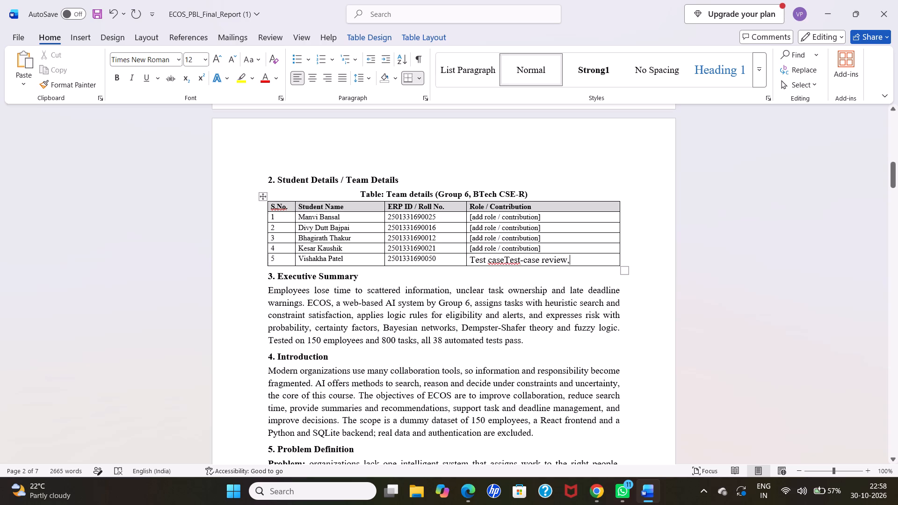
Correct the fifth student's Role / Contribution entry to read "Test-case review and documentation", removing the duplicated "Test case" and the trailing comma.
{"action": "left_click", "coordinate": [504, 262]}
{"action": "key", "text": "BackSpace"}
{"action": "key", "text": "BackSpace"}
{"action": "key", "text": "BackSpace"}
{"action": "key", "text": "BackSpace"}
{"action": "key", "text": "BackSpace"}
{"action": "key", "text": "BackSpace"}
{"action": "key", "text": "BackSpace"}
{"action": "key", "text": "BackSpace"}
{"action": "key", "text": "BackSpace"}
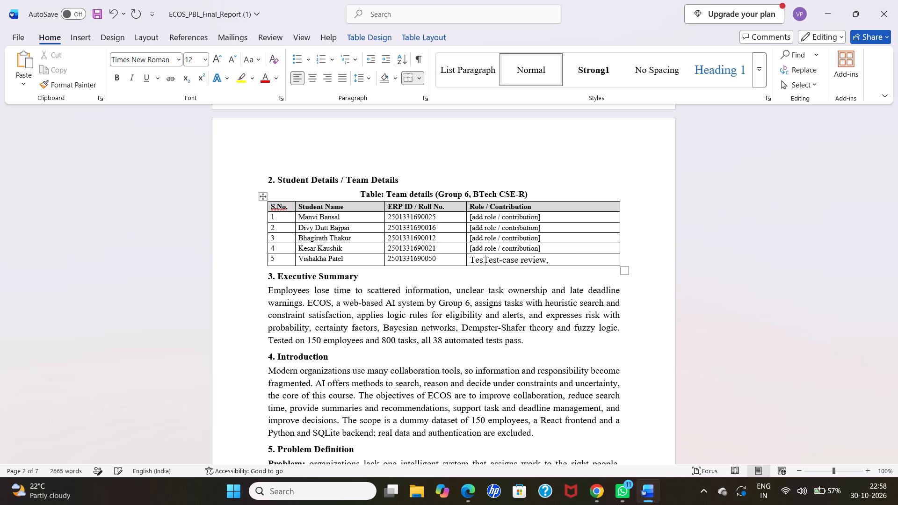
{"action": "key", "text": "BackSpace"}
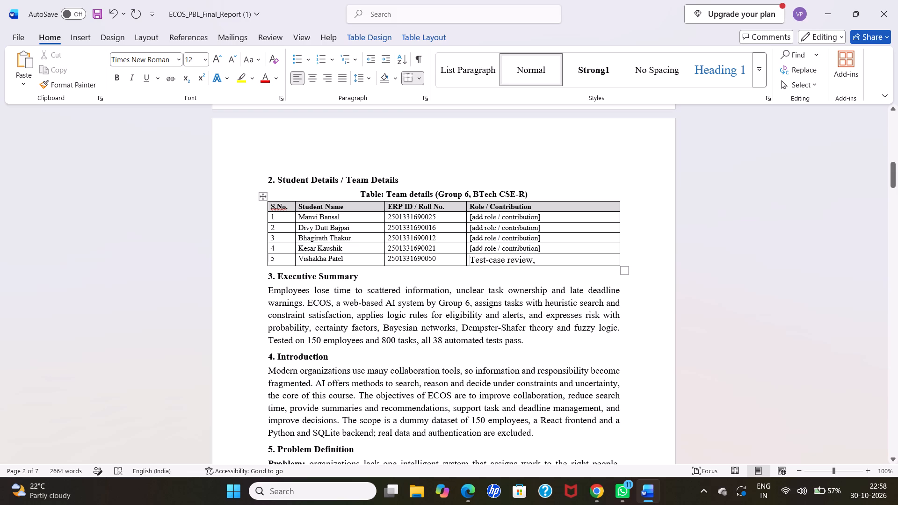
{"action": "left_click", "coordinate": [536, 261]}
{"action": "key", "text": "BackSpace"}
{"action": "key", "text": "space"}
{"action": "type", "text": "and documentation"}
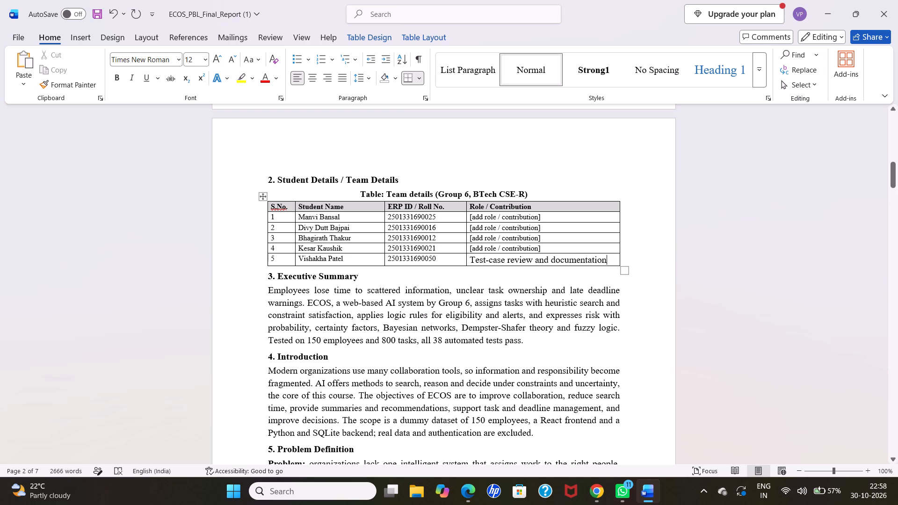
Reduce the font size of the fifth student's Role / Contribution text to 11.
{"action": "left_click", "coordinate": [546, 249]}
{"action": "left_click_drag", "start_coordinate": [471, 260], "coordinate": [557, 254]}
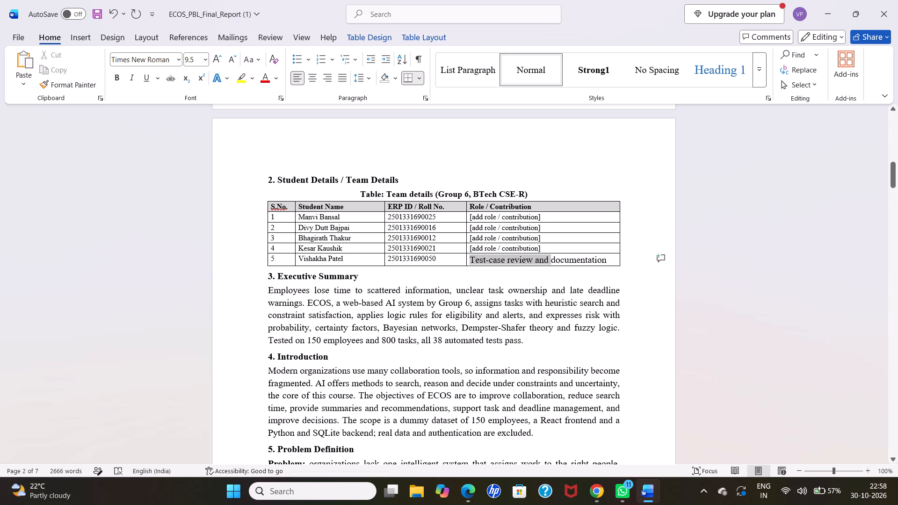
{"action": "left_click_drag", "start_coordinate": [557, 254], "coordinate": [594, 256]}
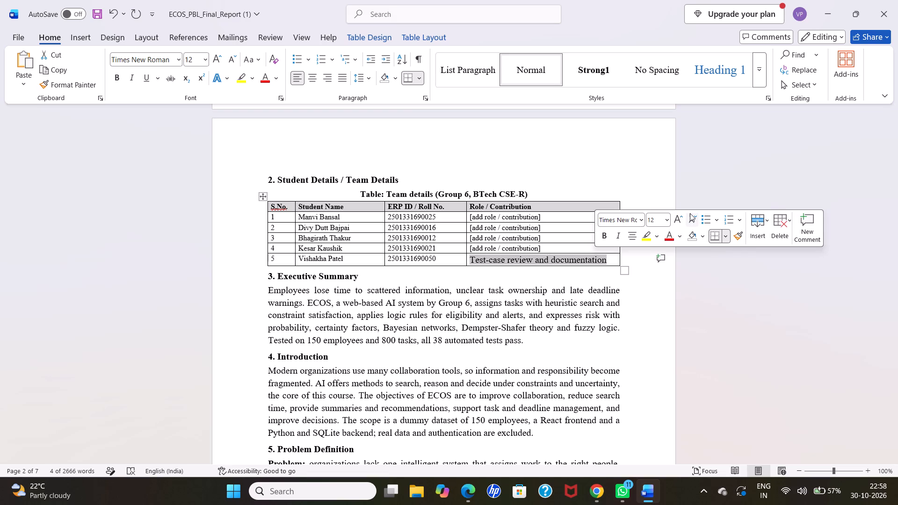
{"action": "left_click", "coordinate": [688, 216]}
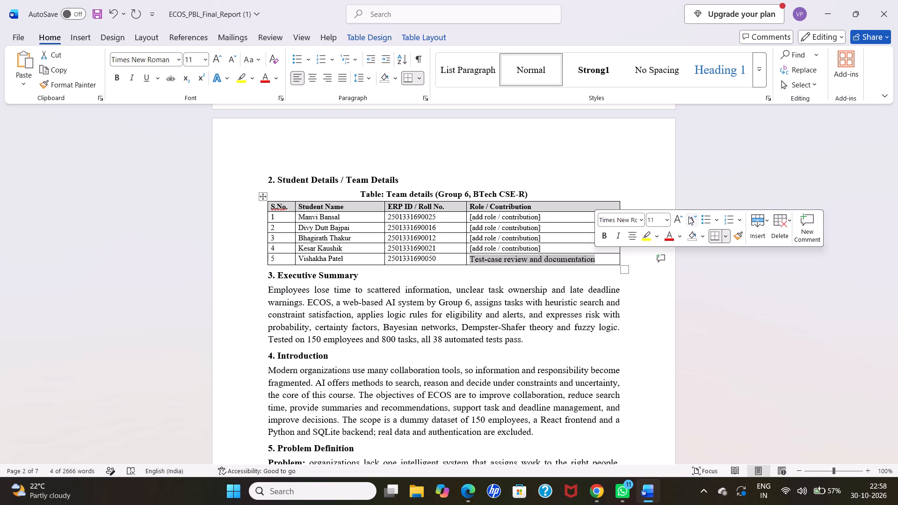
{"action": "left_click", "coordinate": [644, 305]}
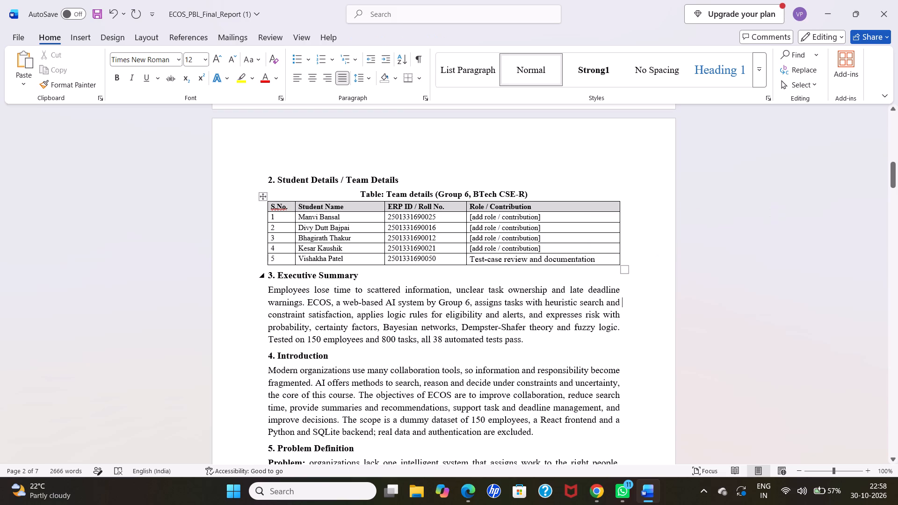
Clear the placeholder text from the fourth student's Role / Contribution cell.
{"action": "left_click", "coordinate": [554, 250]}
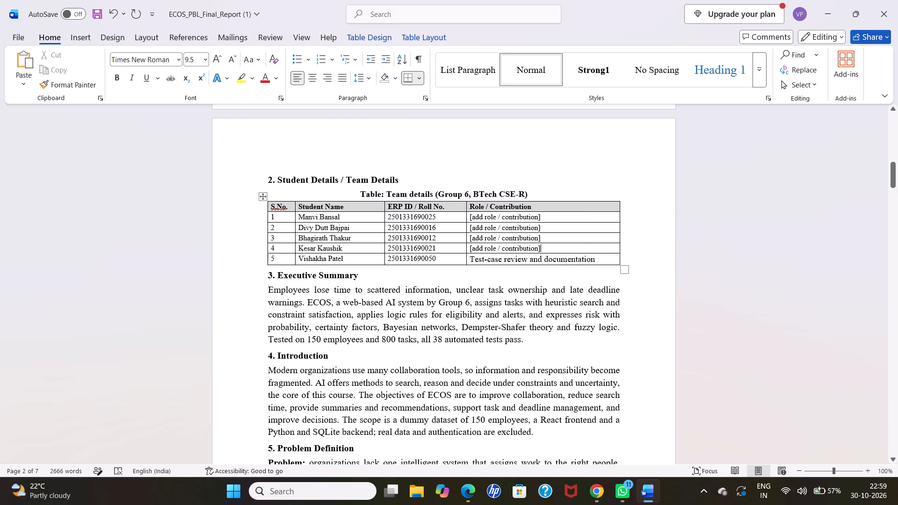
{"action": "key", "text": "BackSpace"}
{"action": "key", "text": "BackSpace"}
{"action": "key", "text": "BackSpace"}
{"action": "key", "text": "BackSpace"}
{"action": "key", "text": "BackSpace"}
{"action": "key", "text": "BackSpace"}
{"action": "key", "text": "BackSpace"}
{"action": "key", "text": "BackSpace"}
{"action": "key", "text": "BackSpace"}
{"action": "key", "text": "BackSpace"}
{"action": "key", "text": "BackSpace"}
{"action": "key", "text": "BackSpace"}
{"action": "key", "text": "BackSpace"}
{"action": "key", "text": "BackSpace"}
{"action": "key", "text": "BackSpace"}
{"action": "key", "text": "BackSpace"}
{"action": "key", "text": "BackSpace"}
{"action": "key", "text": "BackSpace"}
{"action": "key", "text": "BackSpace"}
{"action": "key", "text": "BackSpace"}
{"action": "key", "text": "BackSpace"}
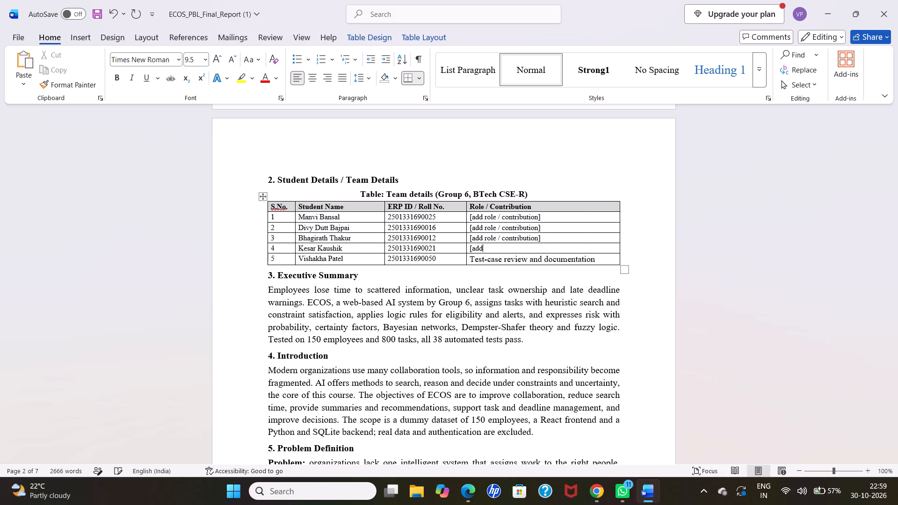
Delete the remaining placeholder characters from the fourth student's Role / Contribution cell in the team details table.
{"action": "key", "text": "BackSpace"}
{"action": "key", "text": "BackSpace"}
{"action": "key", "text": "BackSpace"}
{"action": "key", "text": "BackSpace"}
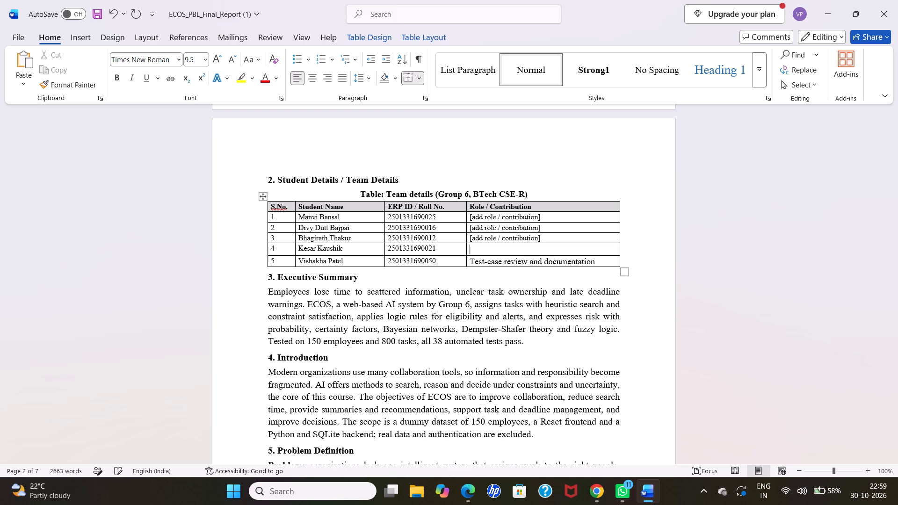
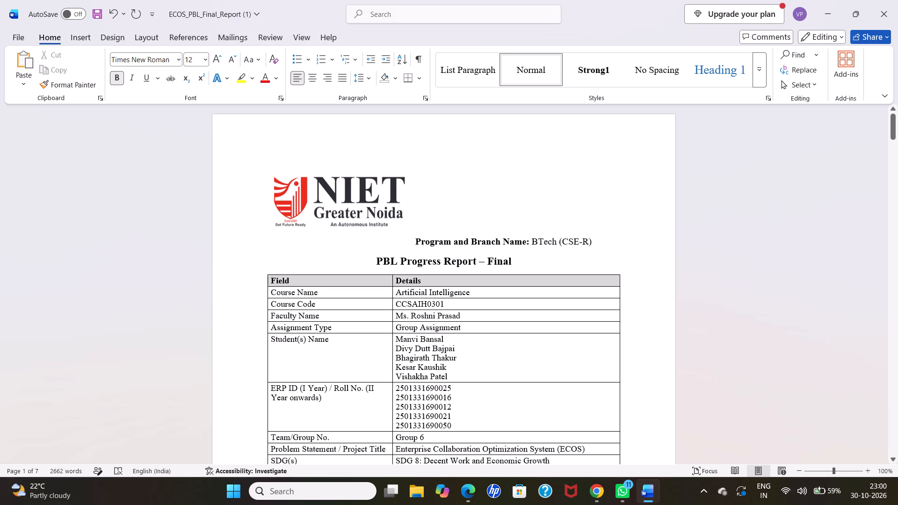
Clear the whole line holding the NIET logo and the Program and Branch Name text above the report title.
{"action": "left_click", "coordinate": [273, 181]}
{"action": "left_click", "coordinate": [256, 182]}
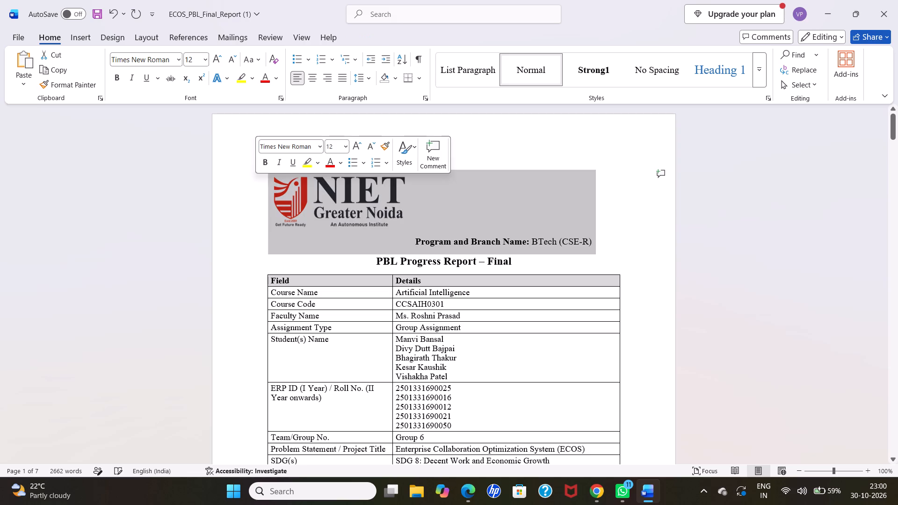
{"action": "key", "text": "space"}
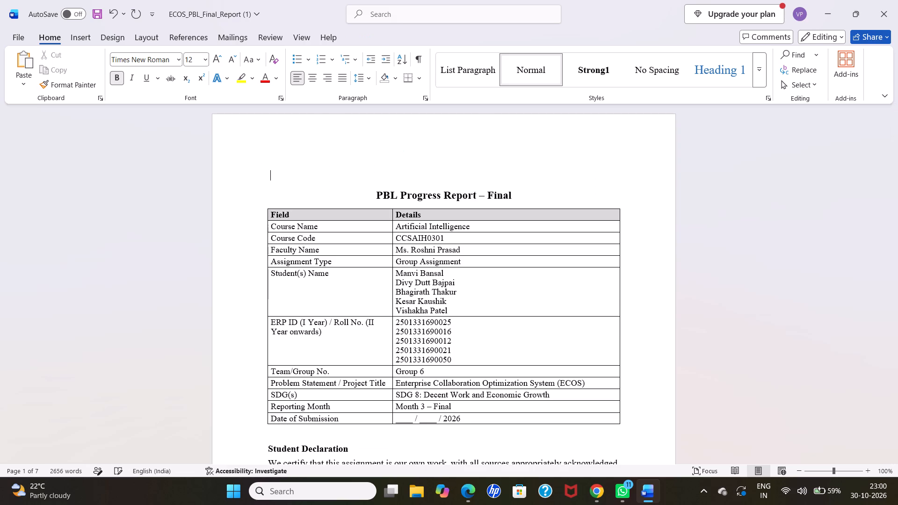
Undo the deletion of the front page's logo and Program and Branch Name line.
{"action": "key", "text": "ctrl+z"}
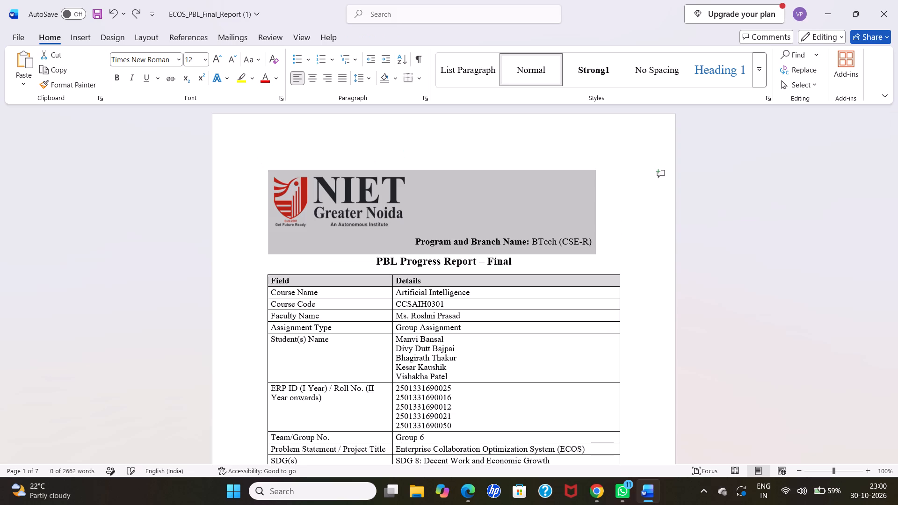
{"action": "left_click", "coordinate": [256, 182]}
{"action": "left_click", "coordinate": [273, 202]}
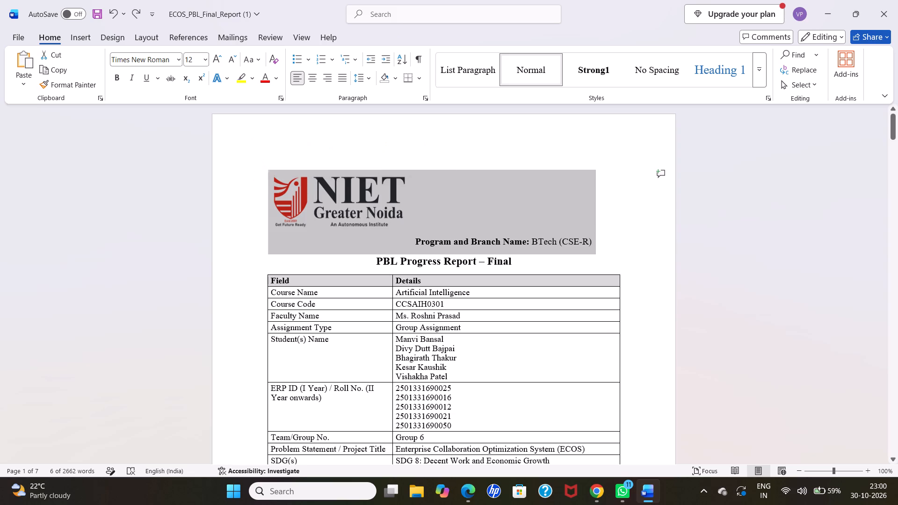
Shift the NIET logo to about the middle of the front page by inserting spaces before it.
{"action": "left_click", "coordinate": [262, 181]}
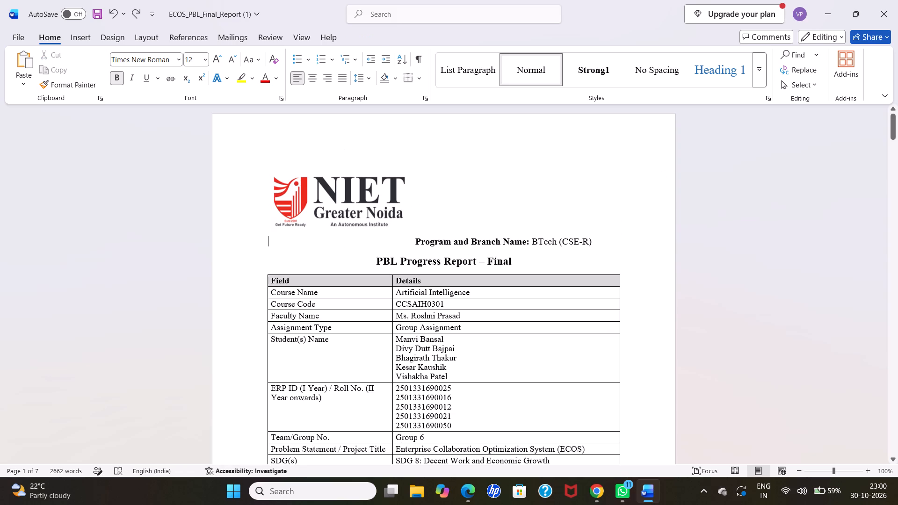
{"action": "key", "text": "space"}
{"action": "key", "text": "space"}
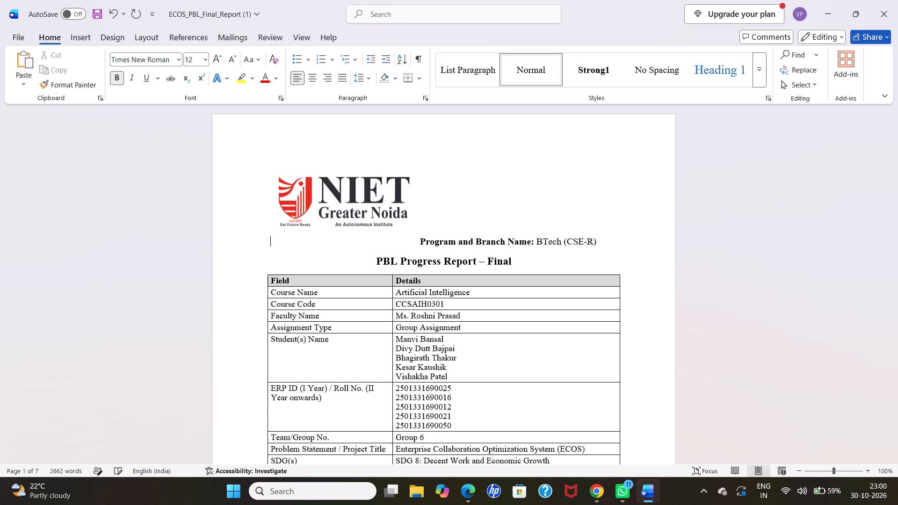
{"action": "key", "text": "space"}
{"action": "key", "text": "space"}
{"action": "key", "text": "space"}
{"action": "key", "text": "space"}
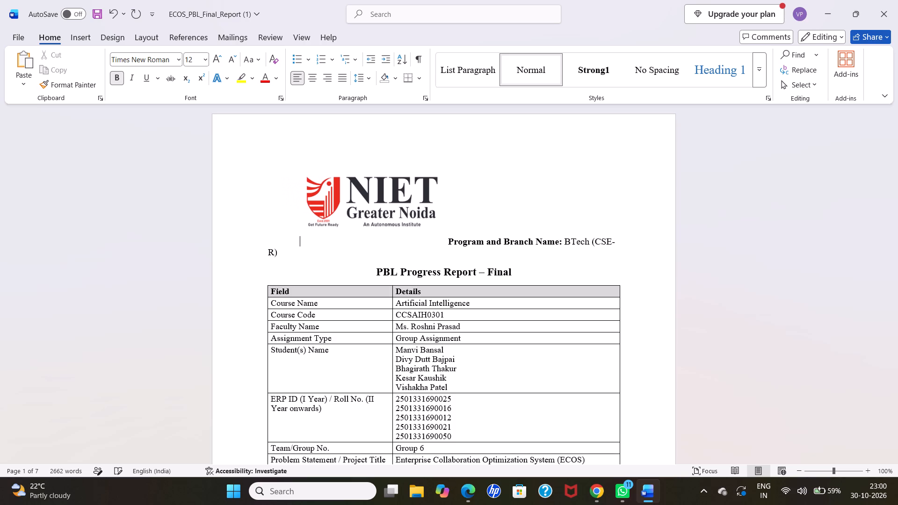
{"action": "key", "text": "space"}
{"action": "key", "text": "space"}
{"action": "key", "text": "space"}
{"action": "key", "text": "space"}
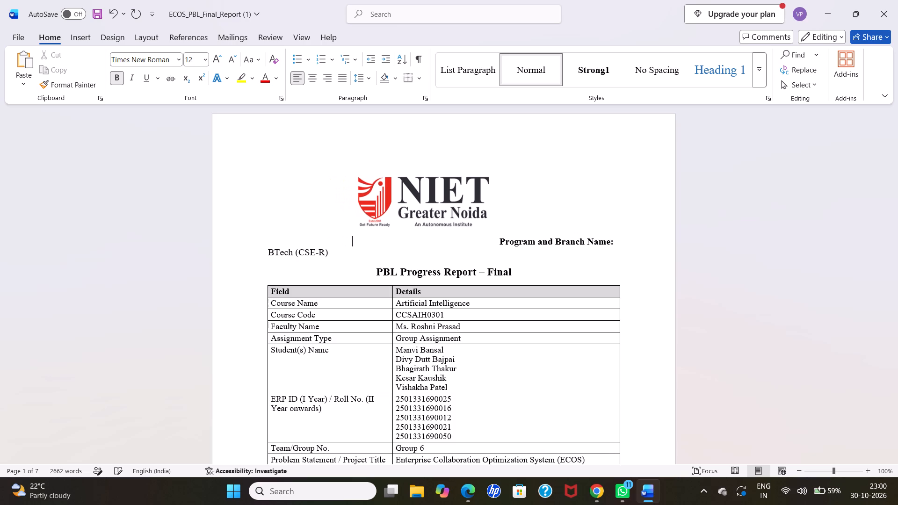
{"action": "key", "text": "space"}
{"action": "key", "text": "space"}
{"action": "key", "text": "space"}
{"action": "key", "text": "space"}
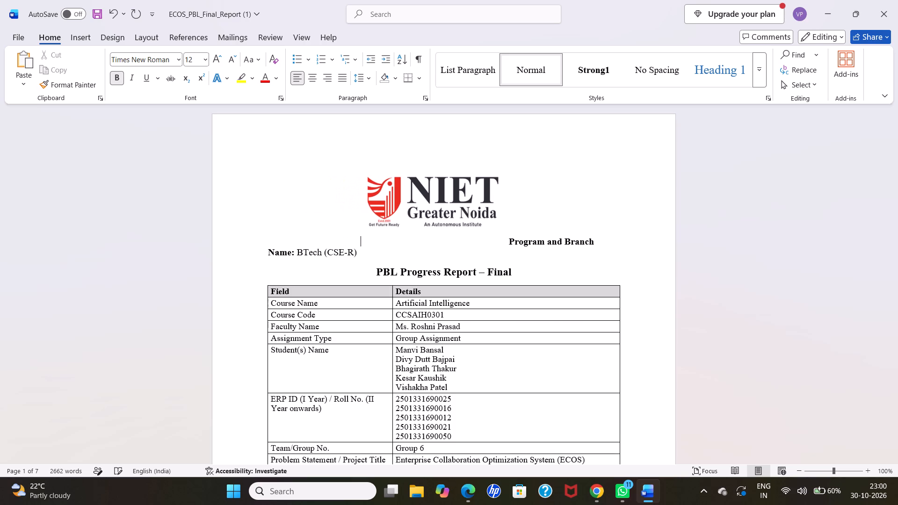
{"action": "key", "text": "space"}
{"action": "key", "text": "space"}
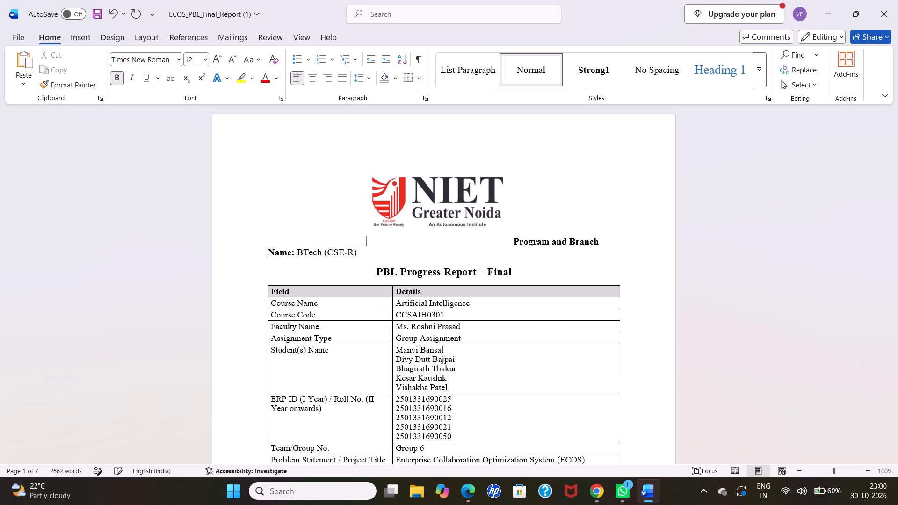
{"action": "key", "text": "space"}
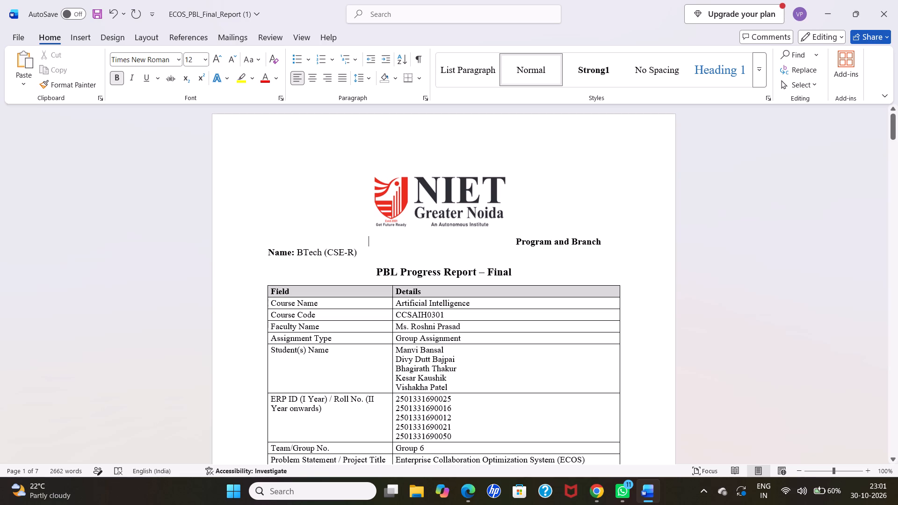
Copy the "Program and Branch Name: BTech (CSE-R)" text and paste it on a new line below the logo.
{"action": "left_click_drag", "start_coordinate": [516, 242], "coordinate": [565, 260]}
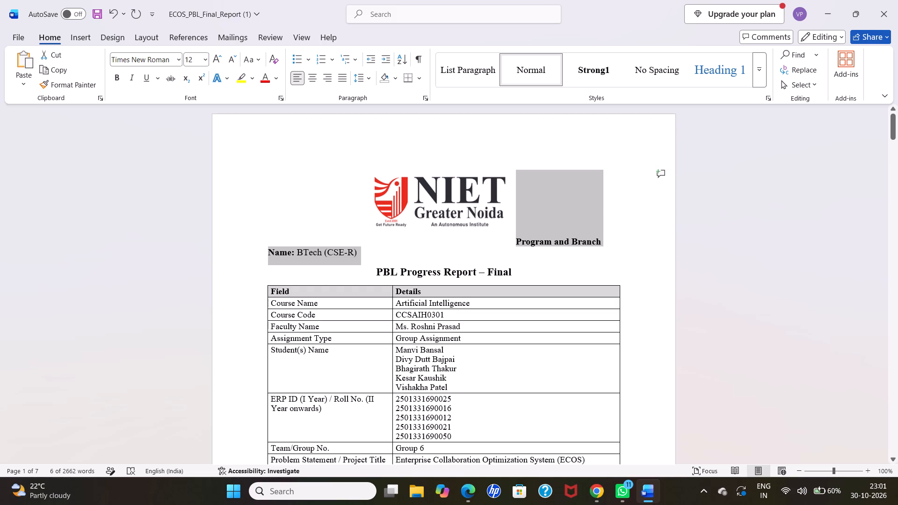
{"action": "left_click_drag", "start_coordinate": [350, 236], "coordinate": [627, 248]}
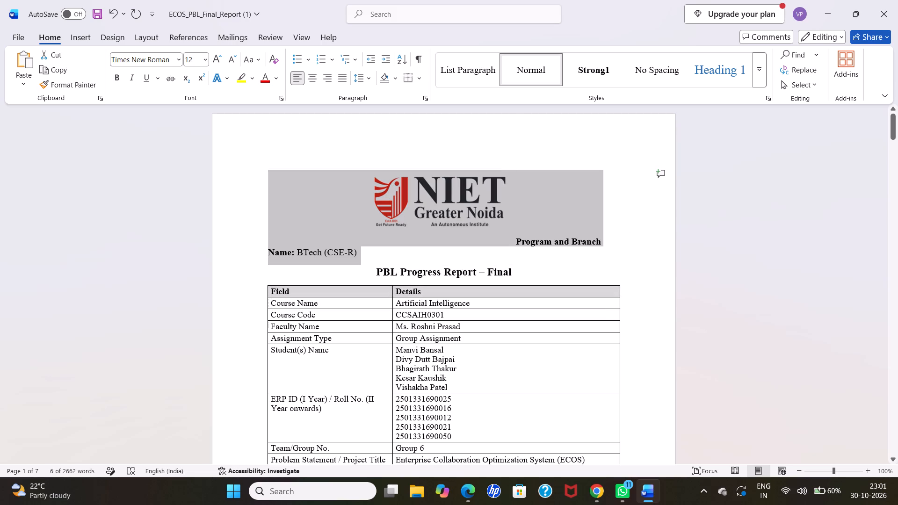
{"action": "left_click_drag", "start_coordinate": [627, 248], "coordinate": [626, 260]}
{"action": "left_click", "coordinate": [626, 260]}
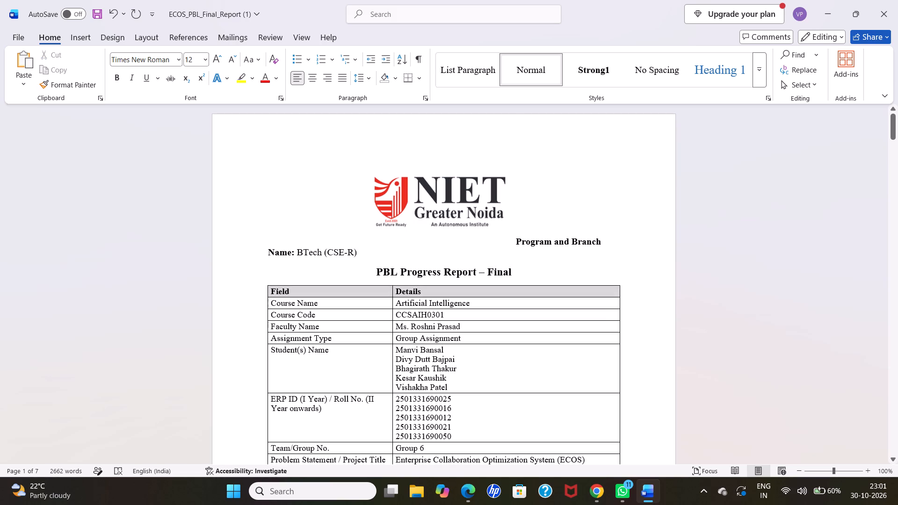
{"action": "left_click_drag", "start_coordinate": [516, 243], "coordinate": [585, 247]}
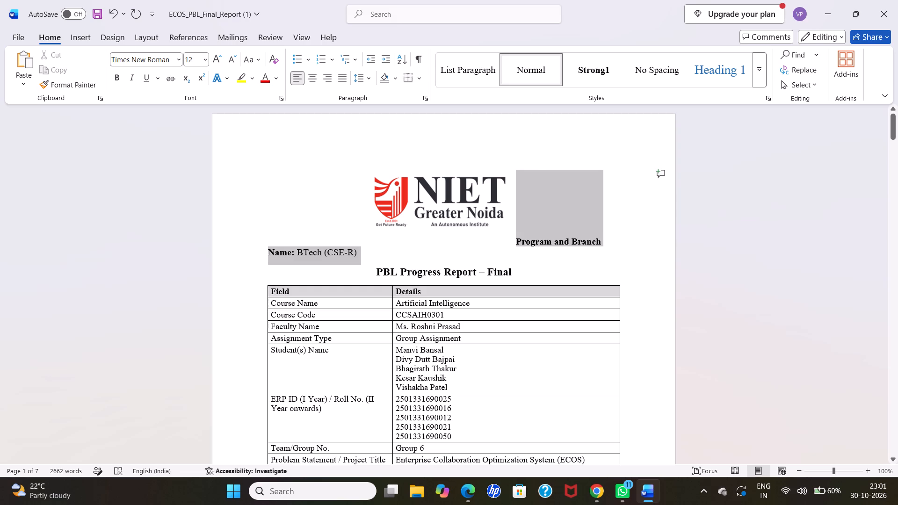
{"action": "left_click_drag", "start_coordinate": [585, 247], "coordinate": [594, 249]}
{"action": "key", "text": "ctrl+c"}
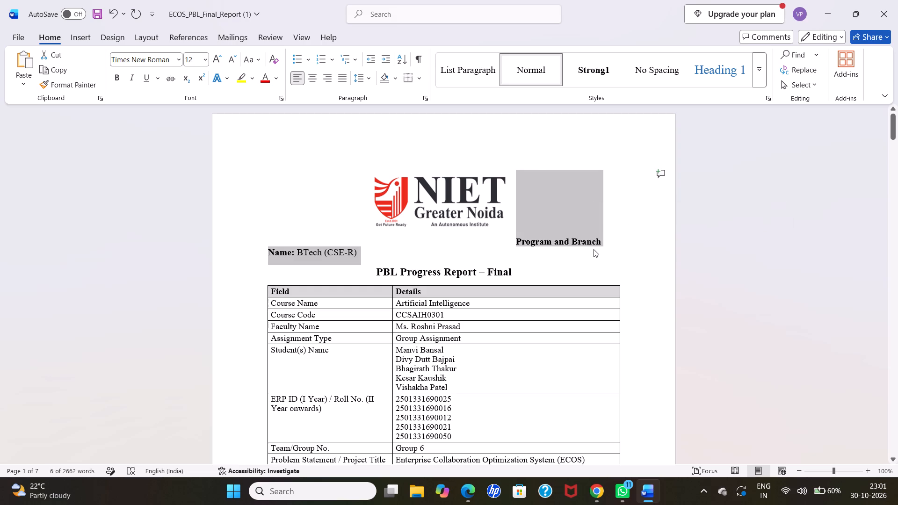
{"action": "left_click", "coordinate": [369, 257]}
{"action": "left_click", "coordinate": [369, 257]}
{"action": "key", "text": "Return"}
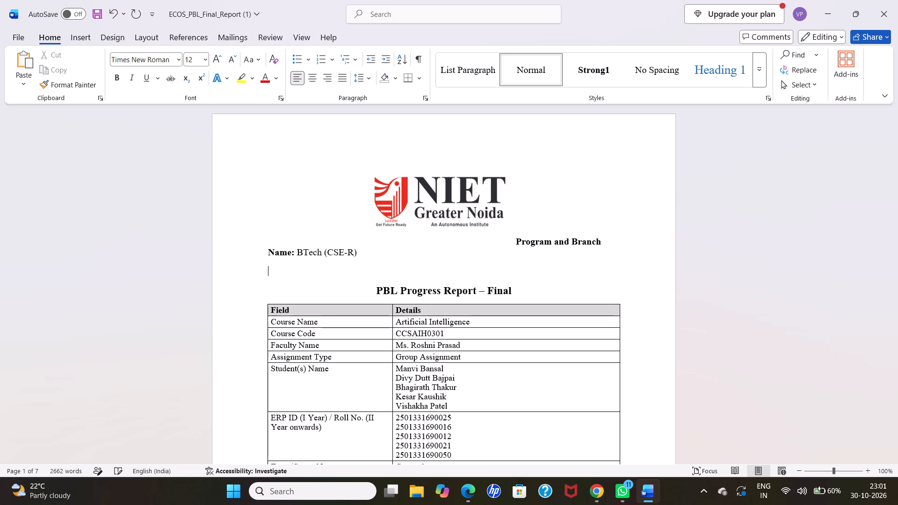
{"action": "key", "text": "ctrl+v"}
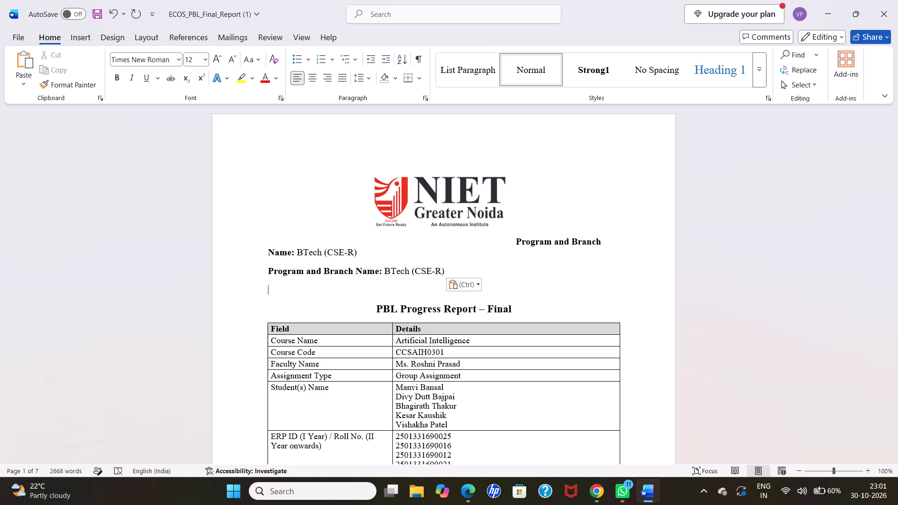
Delete the original Program and Branch Name text following the logo, keeping the logo and the pasted copy.
{"action": "left_click", "coordinate": [368, 252]}
{"action": "key", "text": "BackSpace"}
{"action": "key", "text": "BackSpace"}
{"action": "key", "text": "BackSpace"}
{"action": "key", "text": "BackSpace"}
{"action": "key", "text": "BackSpace"}
{"action": "key", "text": "BackSpace"}
{"action": "key", "text": "BackSpace"}
{"action": "key", "text": "BackSpace"}
{"action": "key", "text": "BackSpace"}
{"action": "key", "text": "BackSpace"}
{"action": "key", "text": "BackSpace"}
{"action": "key", "text": "BackSpace"}
{"action": "key", "text": "BackSpace"}
{"action": "key", "text": "BackSpace"}
{"action": "key", "text": "BackSpace"}
{"action": "key", "text": "BackSpace"}
{"action": "key", "text": "BackSpace"}
{"action": "key", "text": "BackSpace"}
{"action": "key", "text": "BackSpace"}
{"action": "key", "text": "BackSpace"}
{"action": "key", "text": "BackSpace"}
{"action": "key", "text": "BackSpace"}
{"action": "key", "text": "BackSpace"}
{"action": "key", "text": "BackSpace"}
{"action": "key", "text": "BackSpace"}
{"action": "key", "text": "BackSpace"}
{"action": "key", "text": "BackSpace"}
{"action": "key", "text": "BackSpace"}
{"action": "key", "text": "BackSpace"}
{"action": "key", "text": "BackSpace"}
{"action": "key", "text": "BackSpace"}
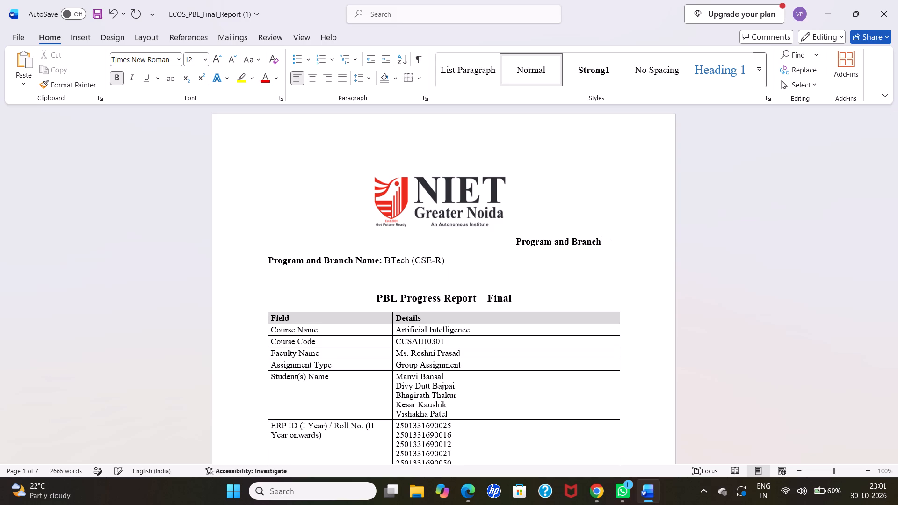
{"action": "key", "text": "BackSpace"}
{"action": "key", "text": "BackSpace"}
{"action": "key", "text": "BackSpace"}
{"action": "key", "text": "BackSpace"}
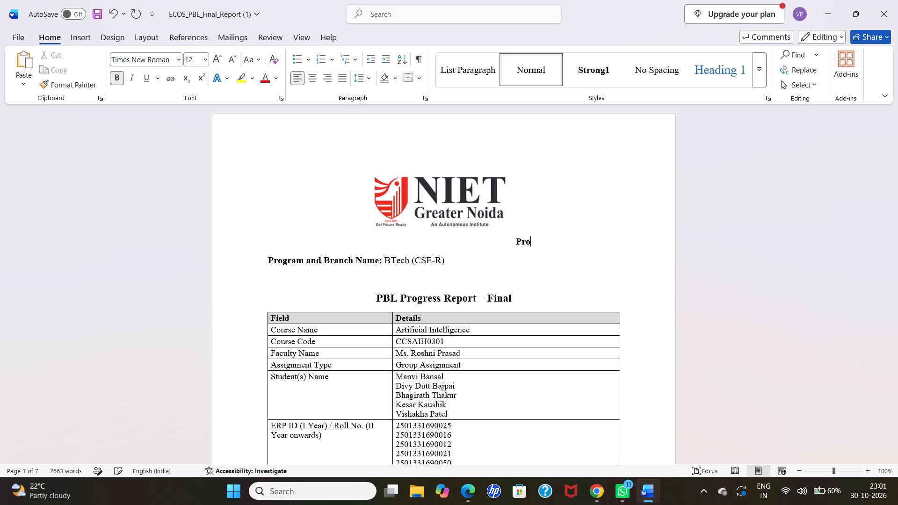
{"action": "key", "text": "BackSpace"}
{"action": "key", "text": "BackSpace"}
{"action": "key", "text": "BackSpace"}
{"action": "key", "text": "BackSpace"}
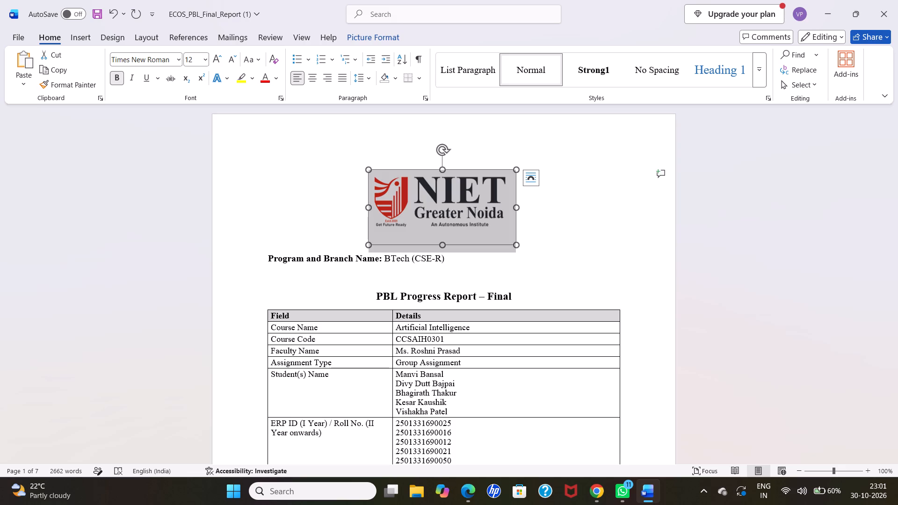
{"action": "left_click", "coordinate": [488, 276]}
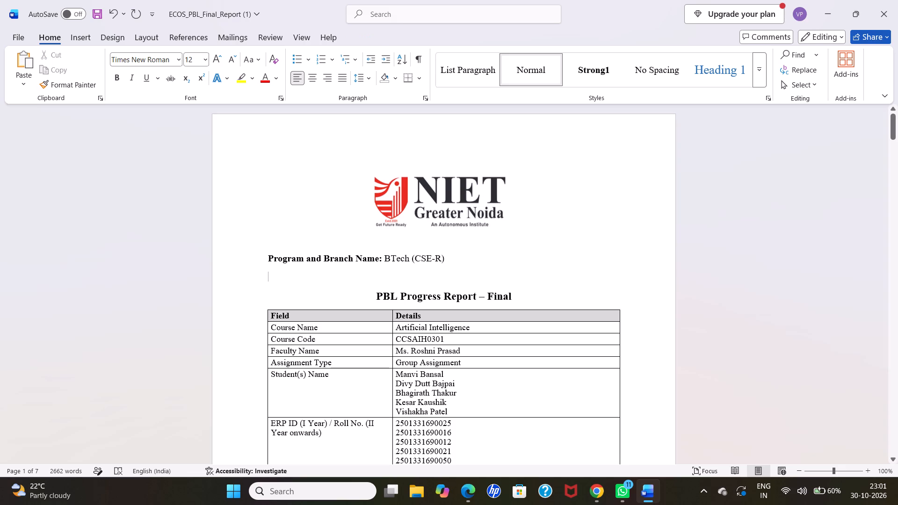
Fill in the Date of Submission with day 02 and month 11, and remove three surplus underscores after the month.
{"action": "scroll", "coordinate": [408, 305], "scroll_direction": "down", "scroll_amount": 1}
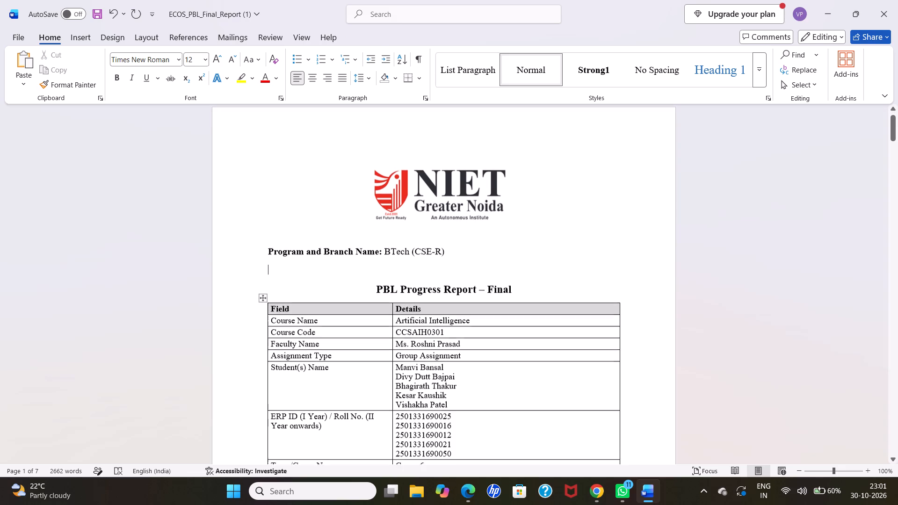
{"action": "scroll", "coordinate": [408, 305], "scroll_direction": "down", "scroll_amount": 1}
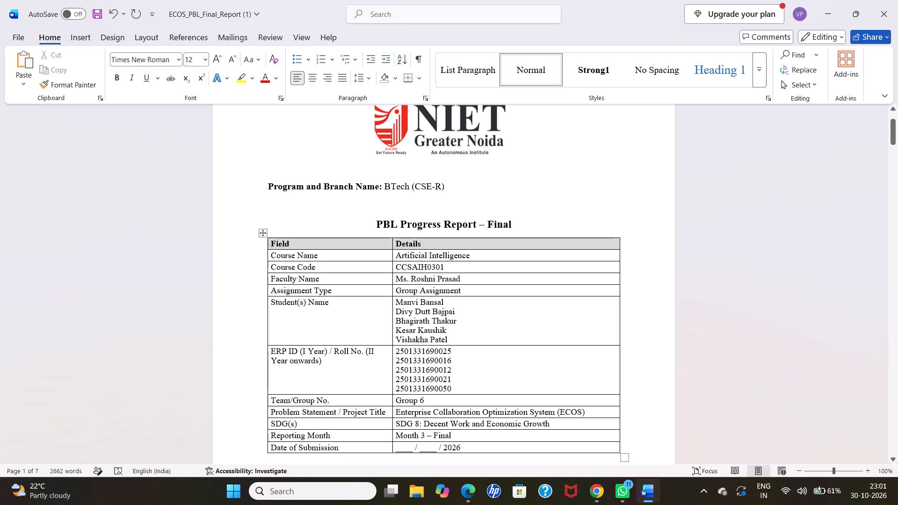
{"action": "scroll", "coordinate": [350, 398], "scroll_direction": "down", "scroll_amount": 1}
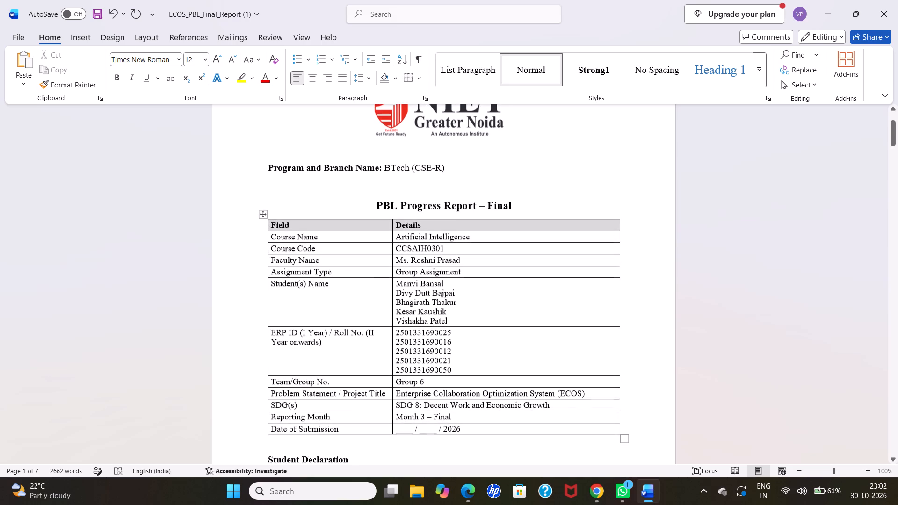
{"action": "scroll", "coordinate": [350, 398], "scroll_direction": "down", "scroll_amount": 3}
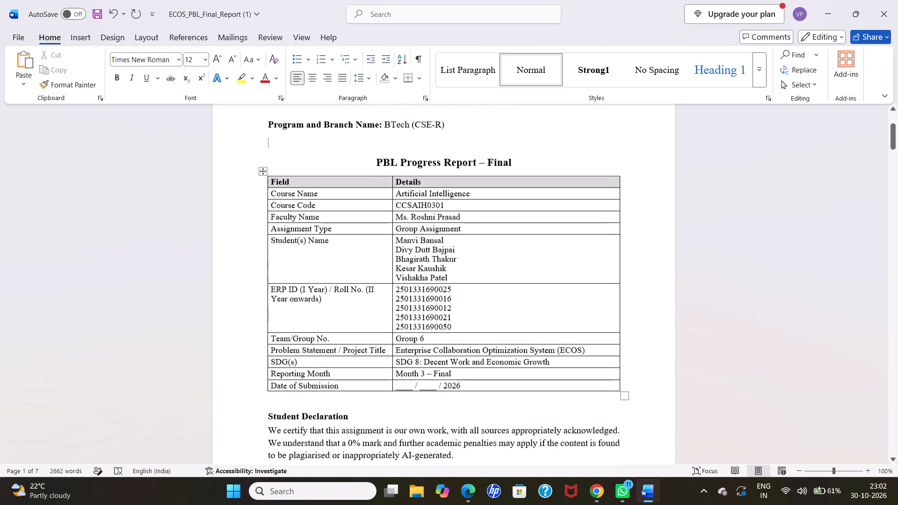
{"action": "scroll", "coordinate": [350, 398], "scroll_direction": "down", "scroll_amount": 1}
{"action": "left_click", "coordinate": [402, 380]}
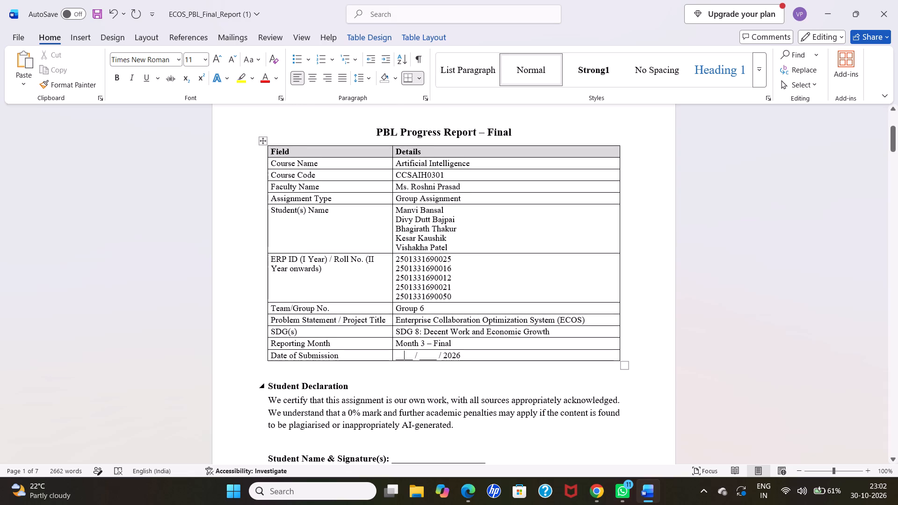
{"action": "key", "text": "0"}
{"action": "key", "text": "2"}
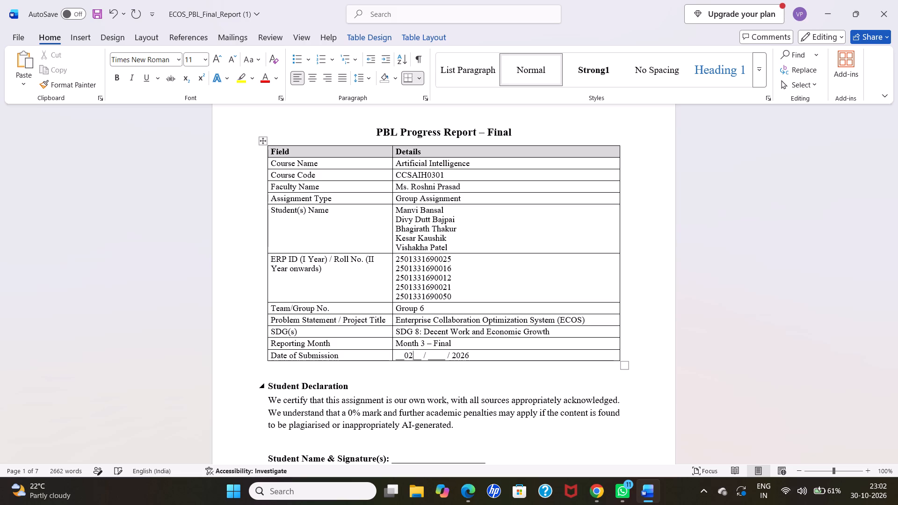
{"action": "left_click", "coordinate": [429, 357]}
{"action": "type", "text": "11"}
{"action": "left_click", "coordinate": [453, 356]}
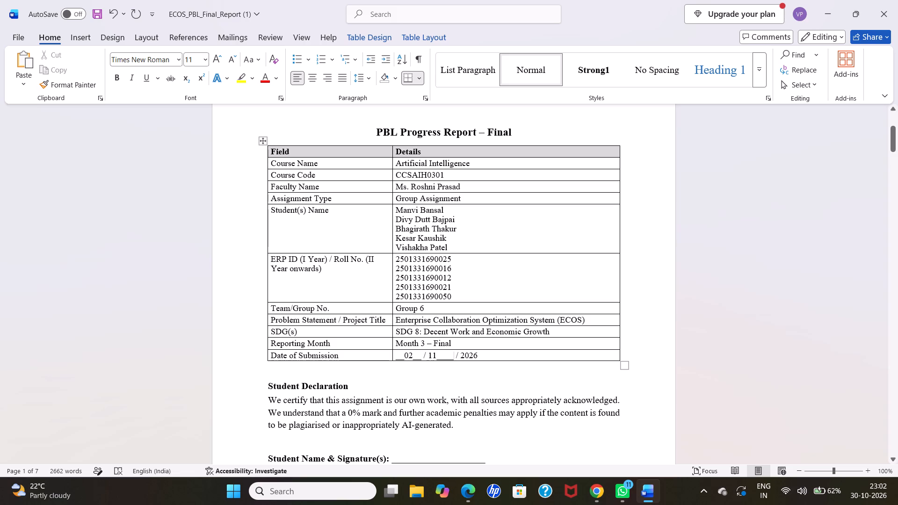
{"action": "key", "text": "BackSpace"}
{"action": "key", "text": "BackSpace"}
{"action": "key", "text": "BackSpace"}
{"action": "scroll", "coordinate": [431, 385], "scroll_direction": "down", "scroll_amount": 1}
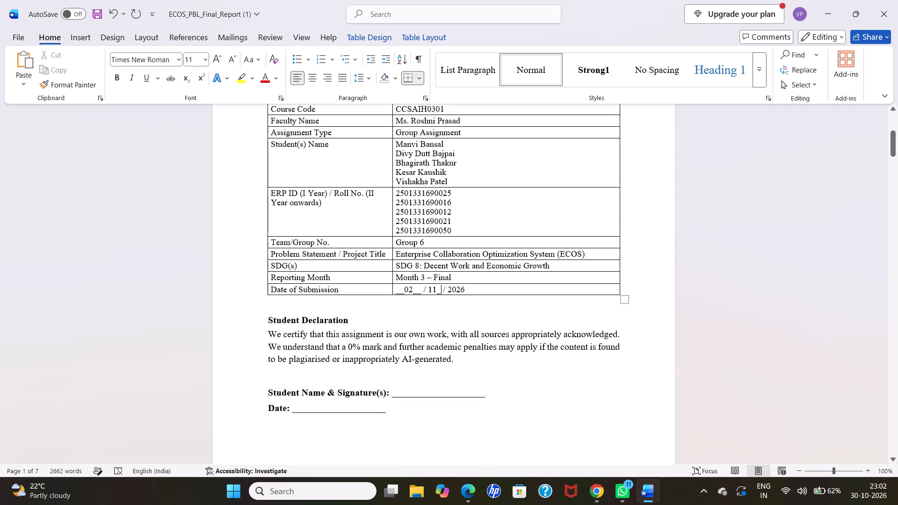
{"action": "left_click", "coordinate": [414, 386]}
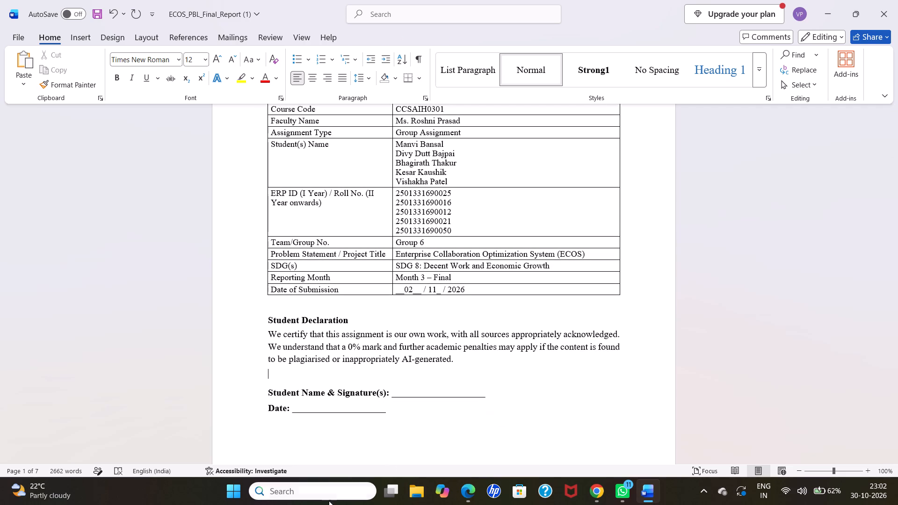
{"action": "left_click", "coordinate": [411, 497]}
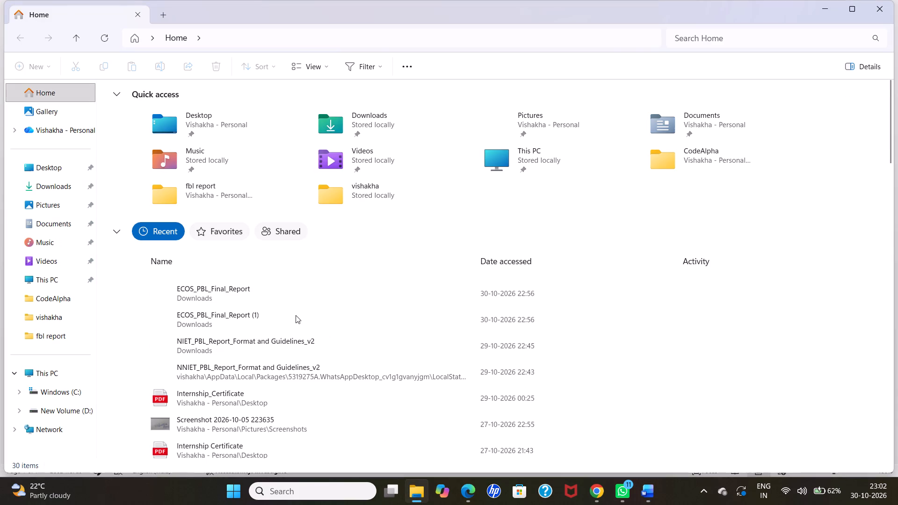
{"action": "left_click", "coordinate": [42, 203]}
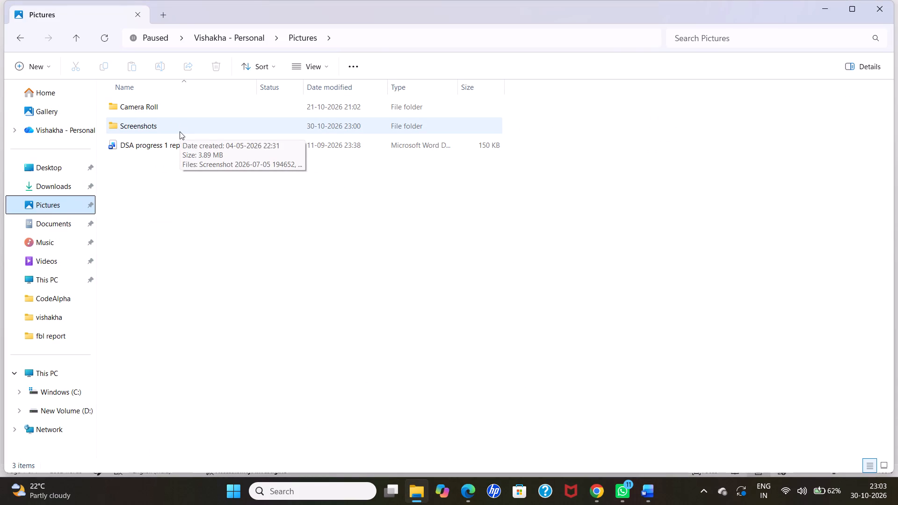
{"action": "left_click", "coordinate": [172, 125]}
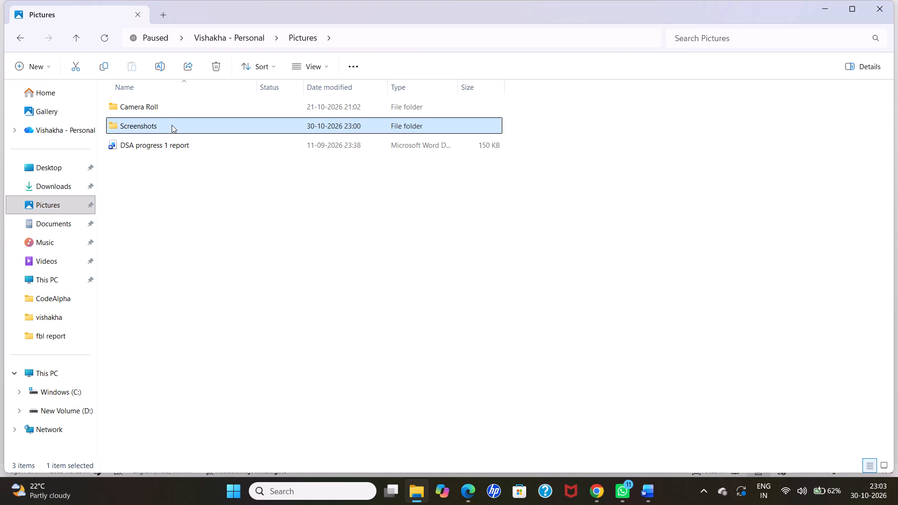
{"action": "double_click", "coordinate": [175, 125]}
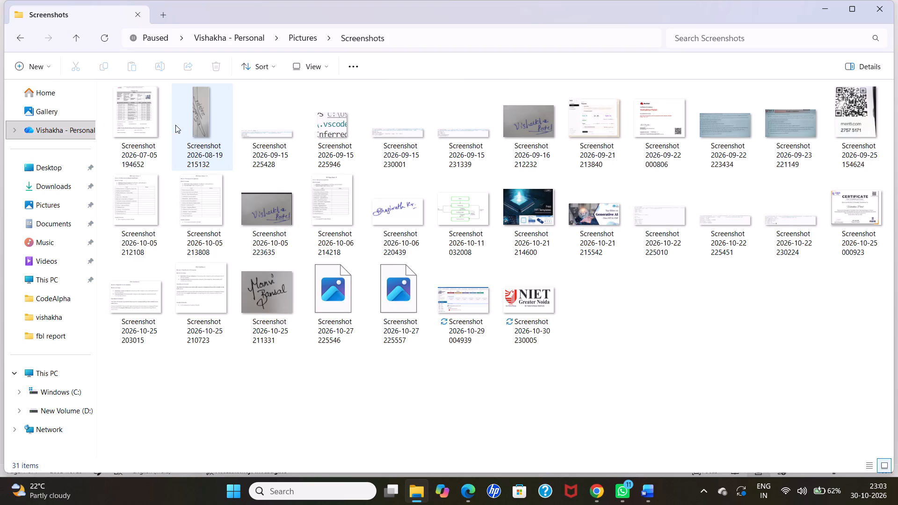
{"action": "double_click", "coordinate": [271, 293]}
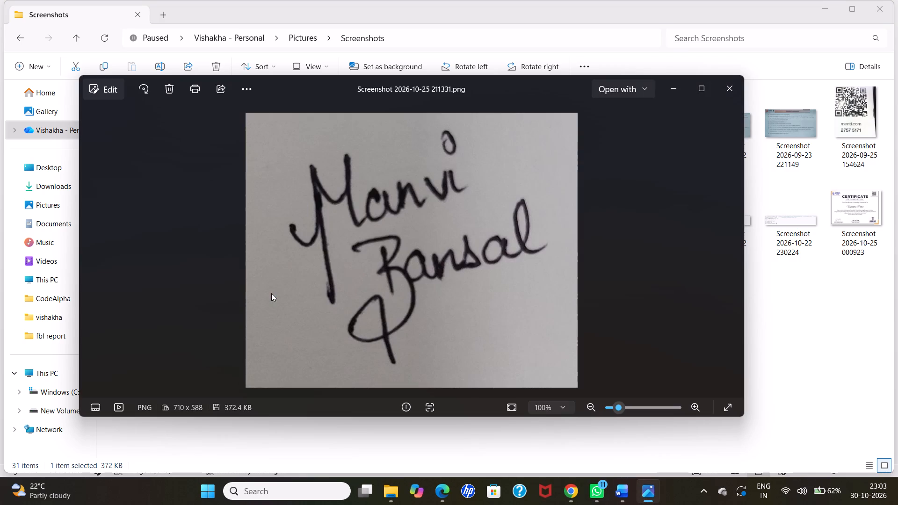
Enlarge the viewer window, capture a rectangular screenshot covering nearly the whole signature image, and close the viewer.
{"action": "scroll", "coordinate": [429, 208], "scroll_direction": "down", "scroll_amount": 11, "text": "ctrl"}
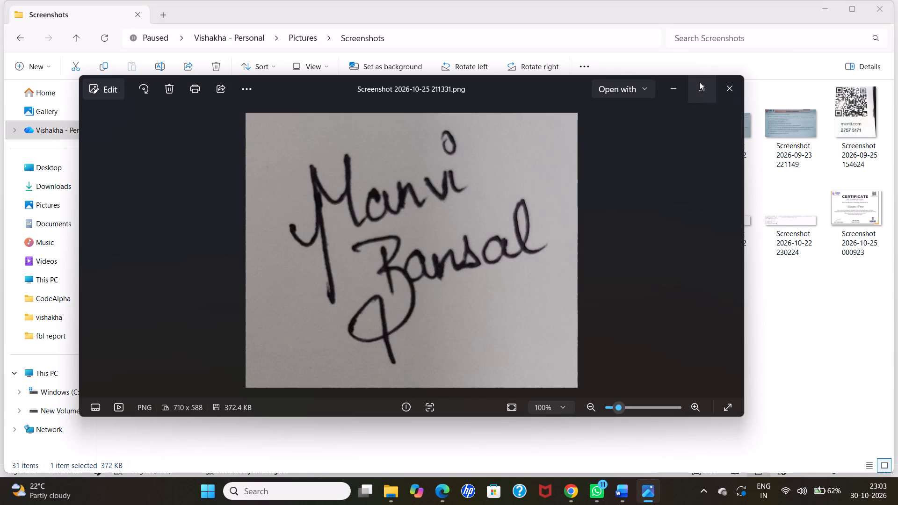
{"action": "left_click", "coordinate": [699, 82]}
{"action": "scroll", "coordinate": [390, 203], "scroll_direction": "down", "scroll_amount": 5, "text": "ctrl"}
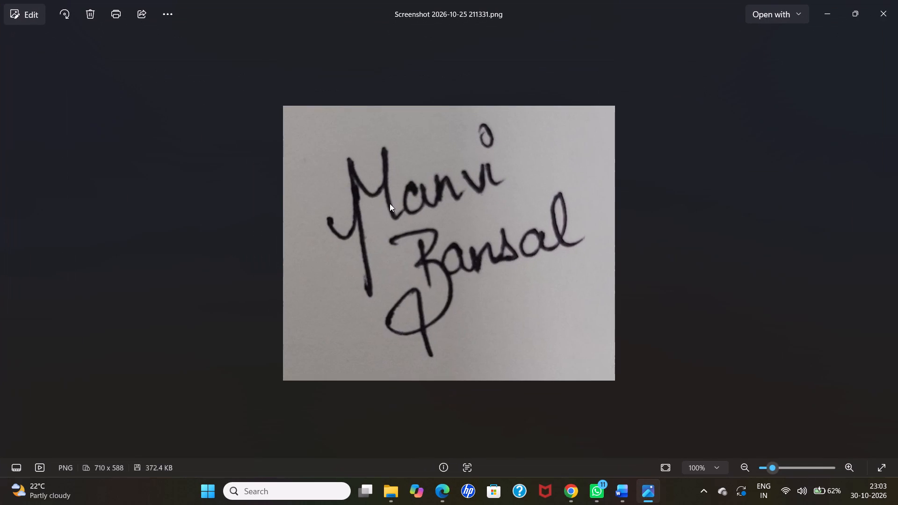
{"action": "scroll", "coordinate": [390, 203], "scroll_direction": "down", "scroll_amount": 1, "text": "ctrl"}
{"action": "key", "text": "Print"}
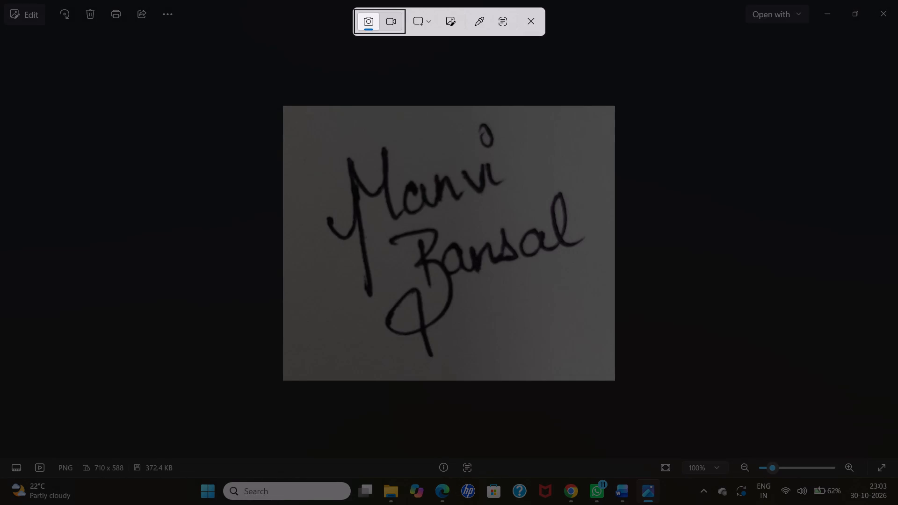
{"action": "left_click_drag", "start_coordinate": [285, 108], "coordinate": [494, 244]}
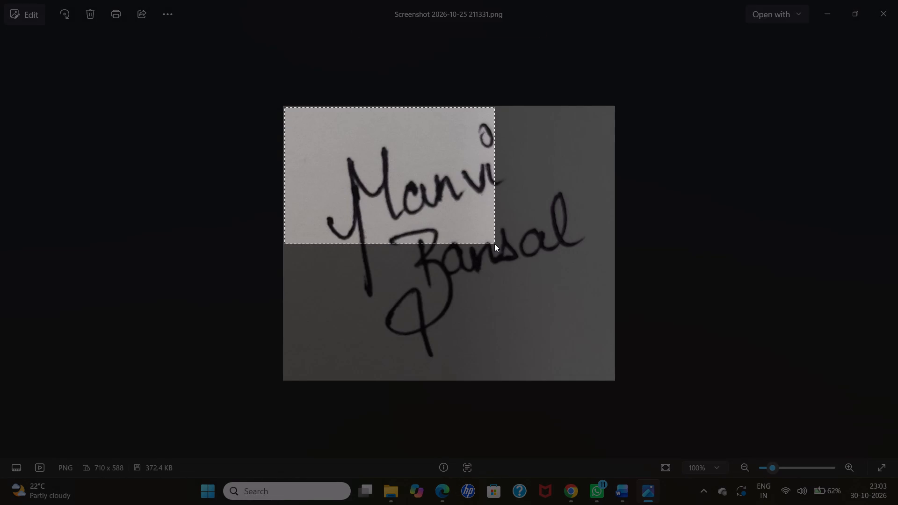
{"action": "left_click_drag", "start_coordinate": [494, 244], "coordinate": [610, 369]}
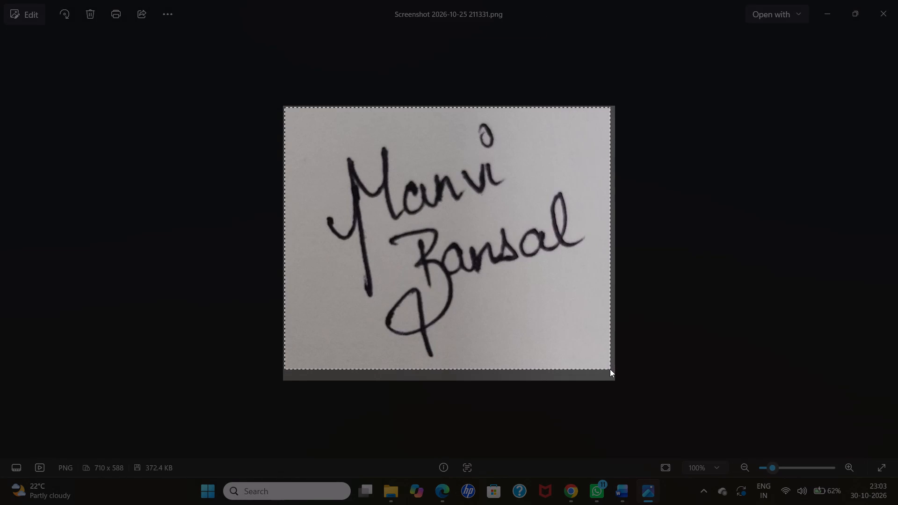
{"action": "left_click_drag", "start_coordinate": [610, 369], "coordinate": [609, 369]}
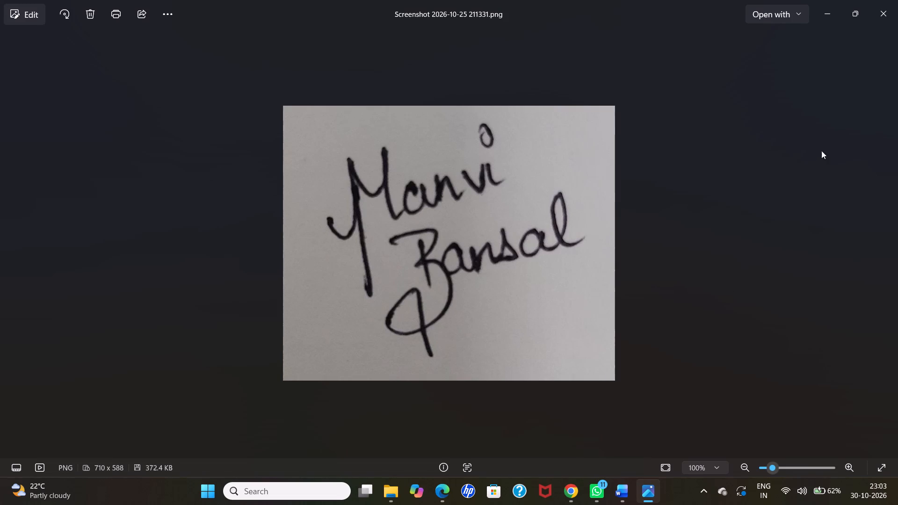
{"action": "left_click", "coordinate": [892, 6]}
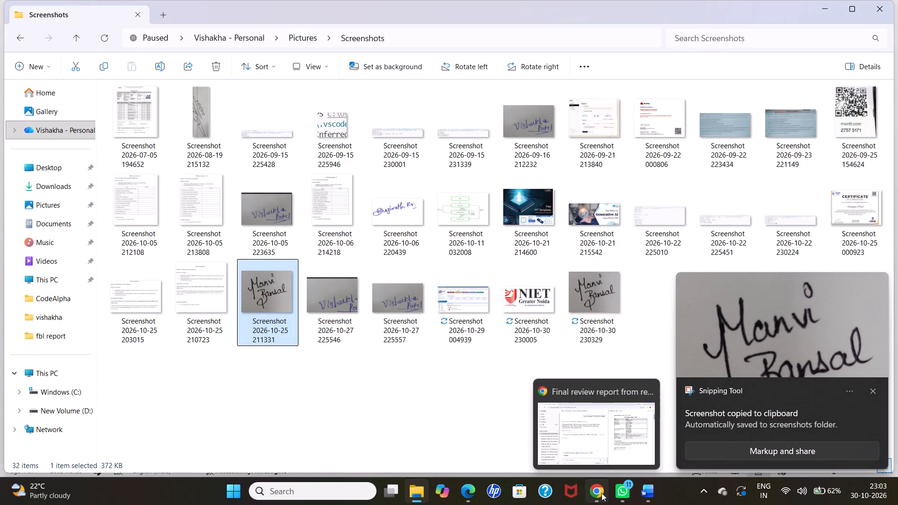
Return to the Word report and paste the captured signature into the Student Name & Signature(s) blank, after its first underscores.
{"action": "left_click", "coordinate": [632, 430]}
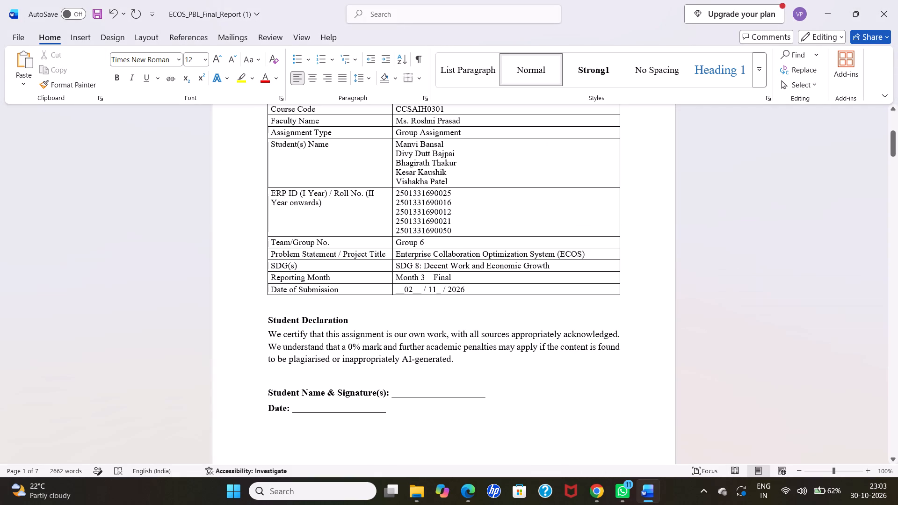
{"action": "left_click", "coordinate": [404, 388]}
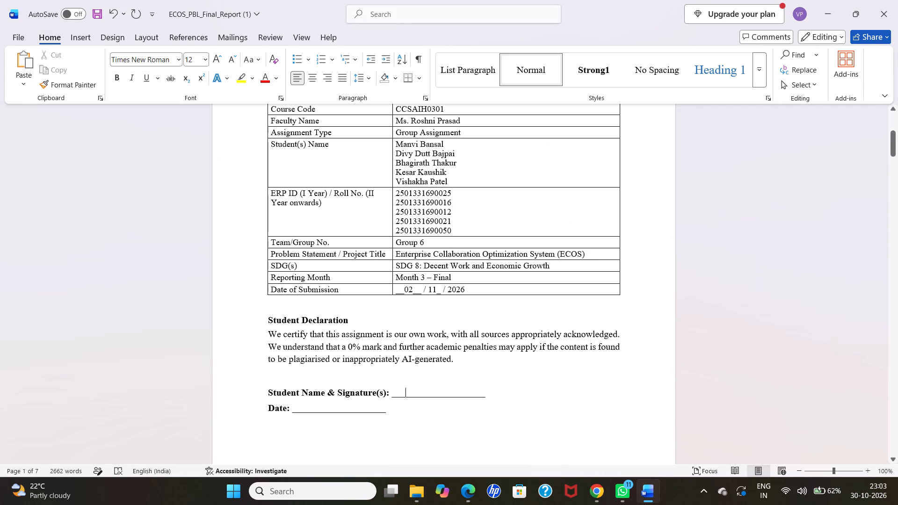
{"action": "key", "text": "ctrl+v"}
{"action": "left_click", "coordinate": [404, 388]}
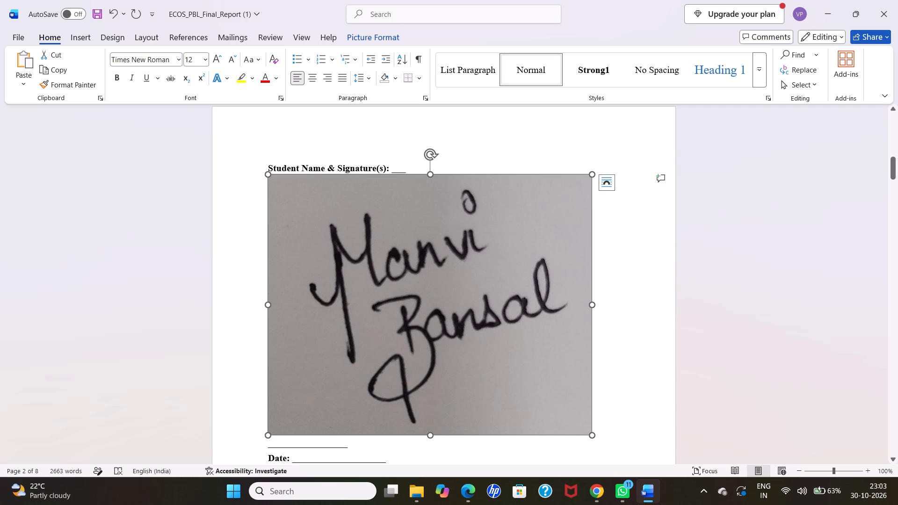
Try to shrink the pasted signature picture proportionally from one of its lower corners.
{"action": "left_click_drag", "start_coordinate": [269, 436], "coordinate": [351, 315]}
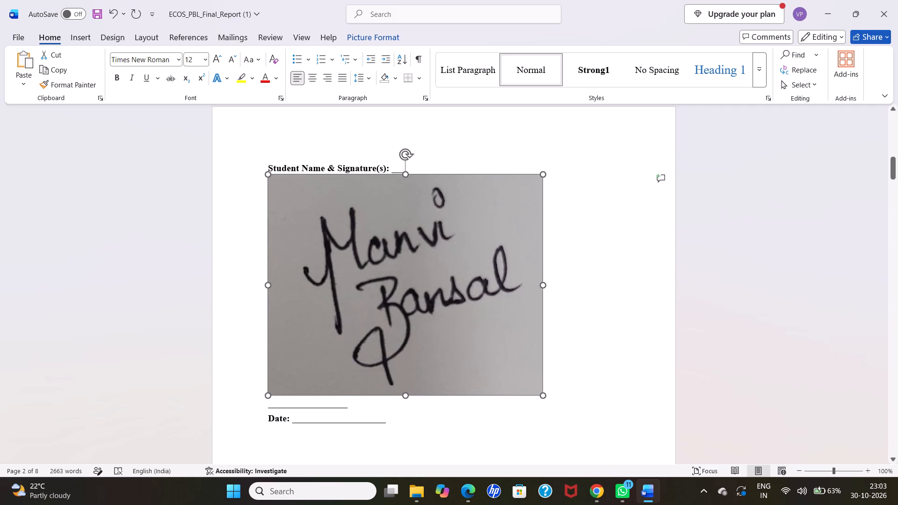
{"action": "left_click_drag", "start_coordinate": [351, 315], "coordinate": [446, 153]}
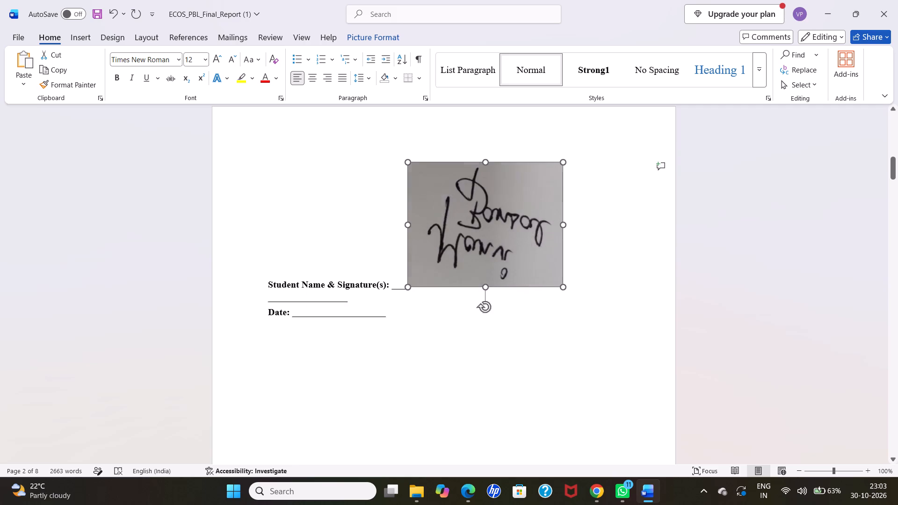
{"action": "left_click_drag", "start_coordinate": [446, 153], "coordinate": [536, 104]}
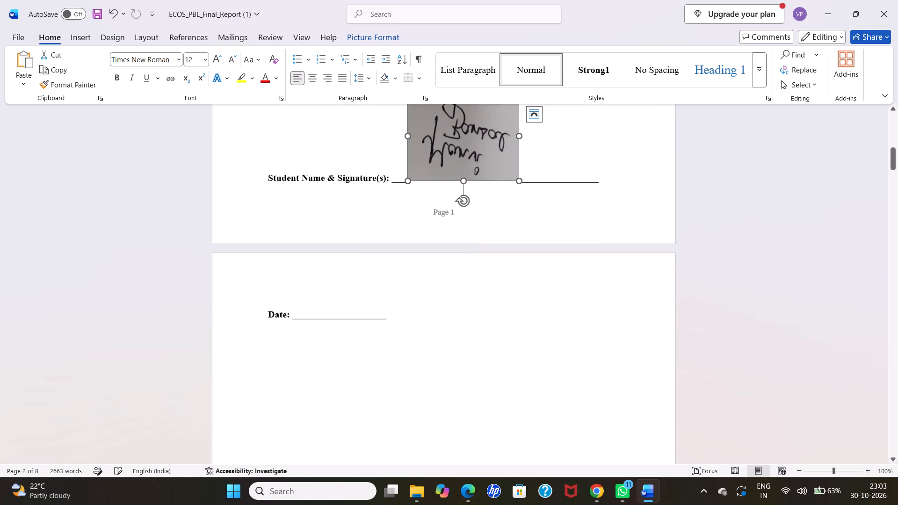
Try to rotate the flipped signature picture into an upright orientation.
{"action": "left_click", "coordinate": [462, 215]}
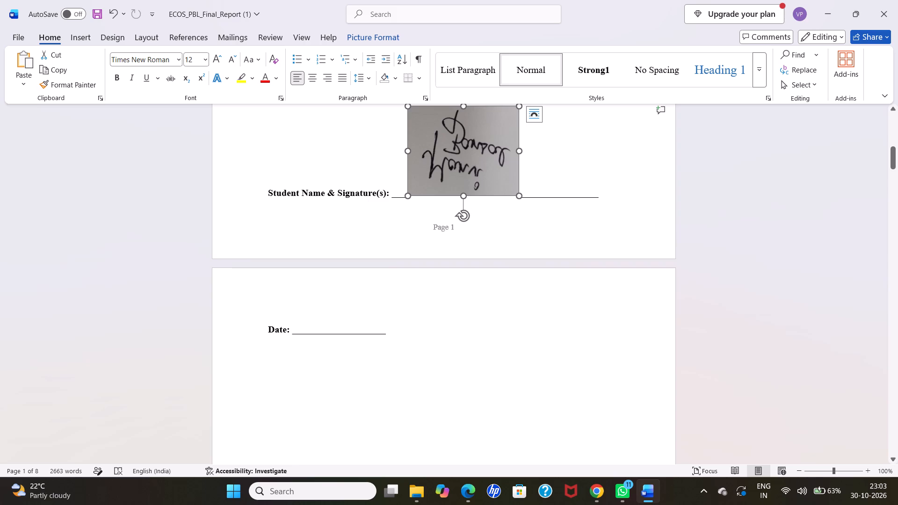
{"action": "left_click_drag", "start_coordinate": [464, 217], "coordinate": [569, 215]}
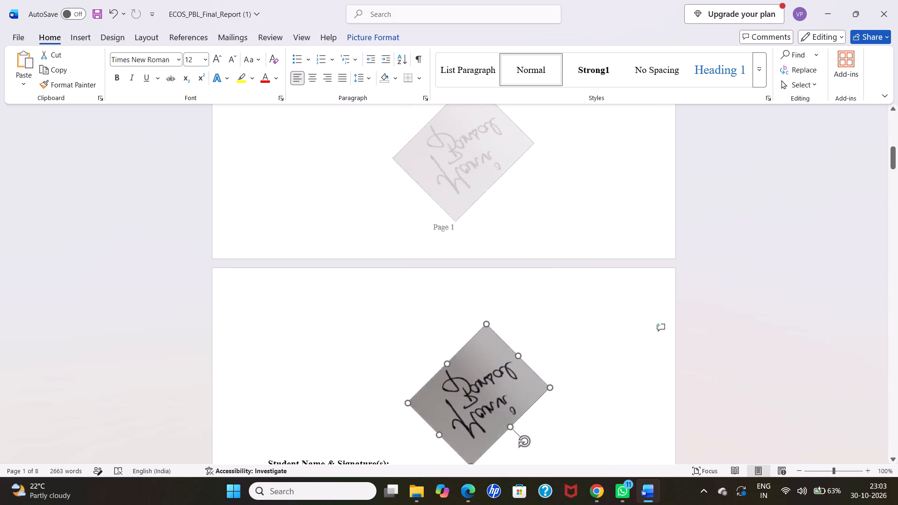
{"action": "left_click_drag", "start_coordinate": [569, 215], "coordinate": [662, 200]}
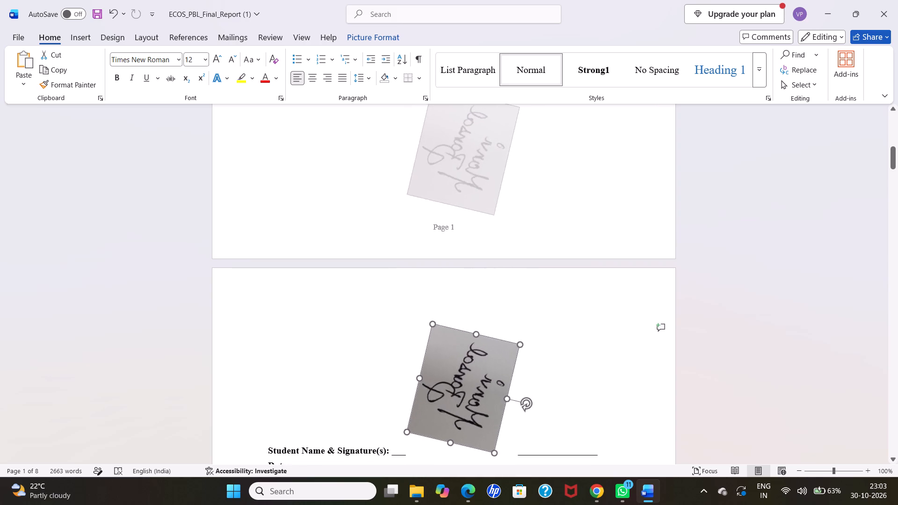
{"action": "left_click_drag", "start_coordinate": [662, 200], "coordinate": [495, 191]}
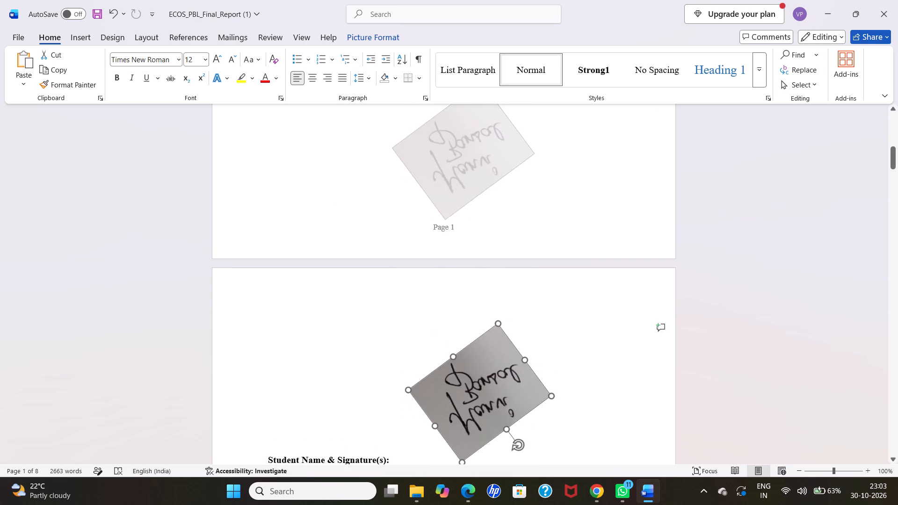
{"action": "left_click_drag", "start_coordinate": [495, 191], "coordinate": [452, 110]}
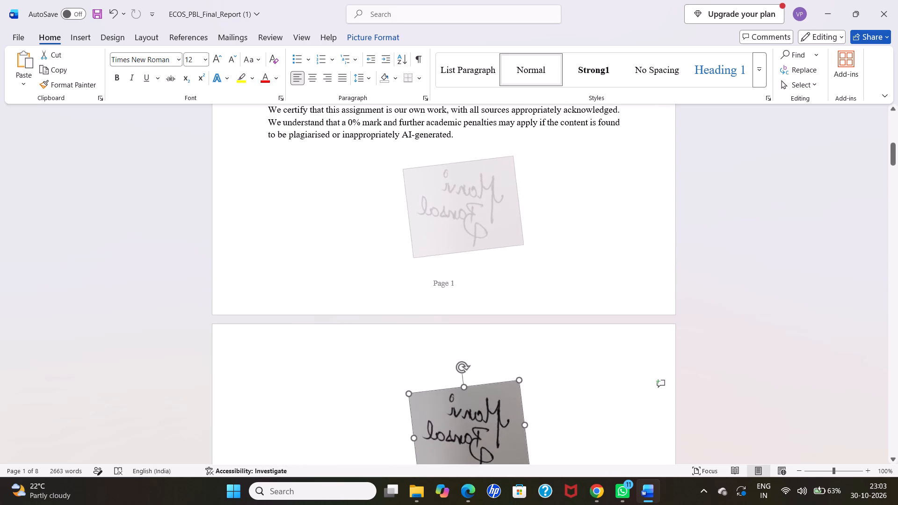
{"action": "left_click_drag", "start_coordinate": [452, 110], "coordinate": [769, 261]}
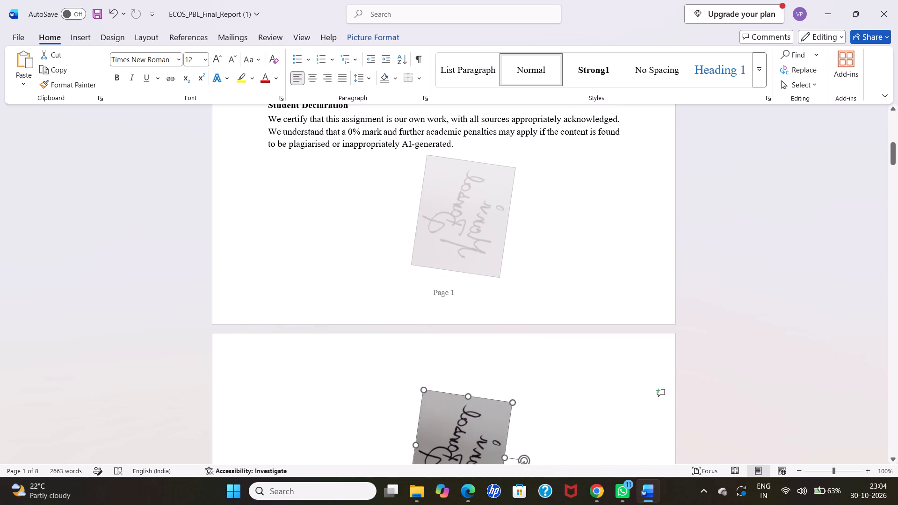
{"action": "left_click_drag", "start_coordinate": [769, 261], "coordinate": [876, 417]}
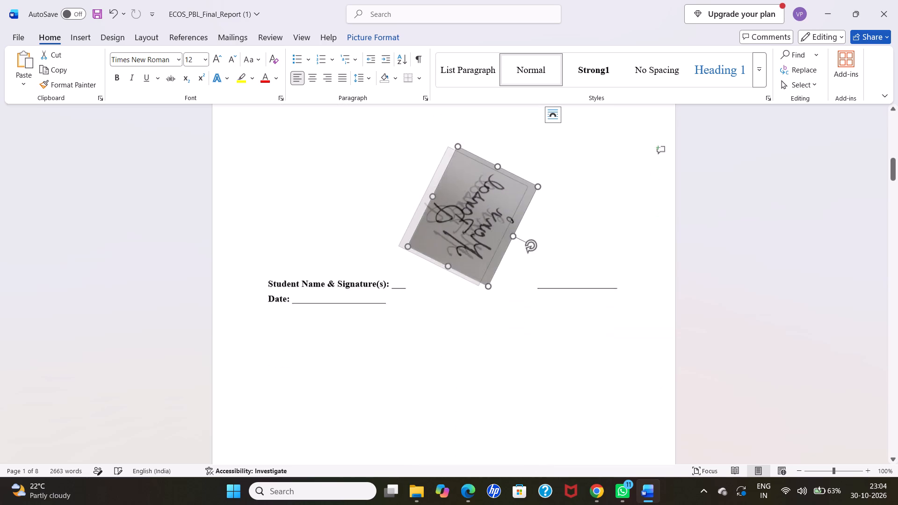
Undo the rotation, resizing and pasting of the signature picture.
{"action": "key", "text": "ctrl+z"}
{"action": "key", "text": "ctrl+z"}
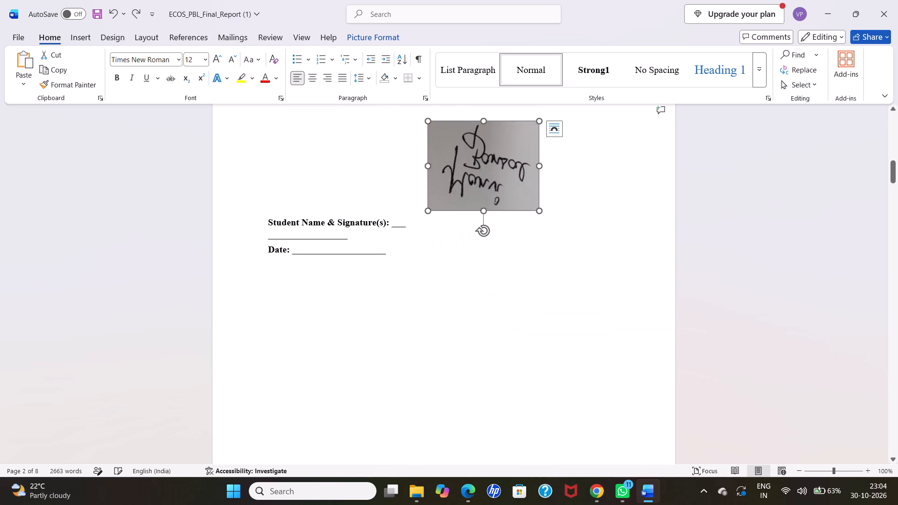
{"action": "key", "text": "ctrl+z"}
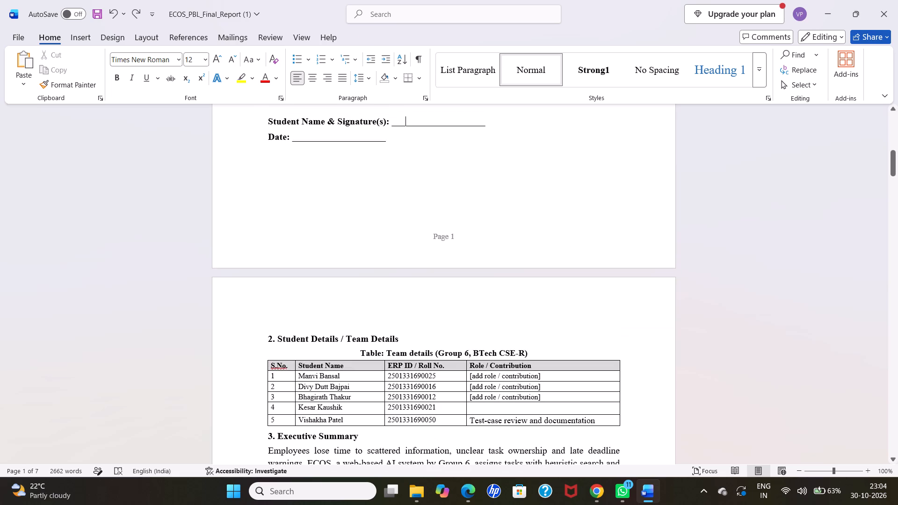
Paste the captured signature into the Student Name & Signature(s) blank and shrink it proportionally to about 70% of its pasted width.
{"action": "key", "text": "ctrl+v"}
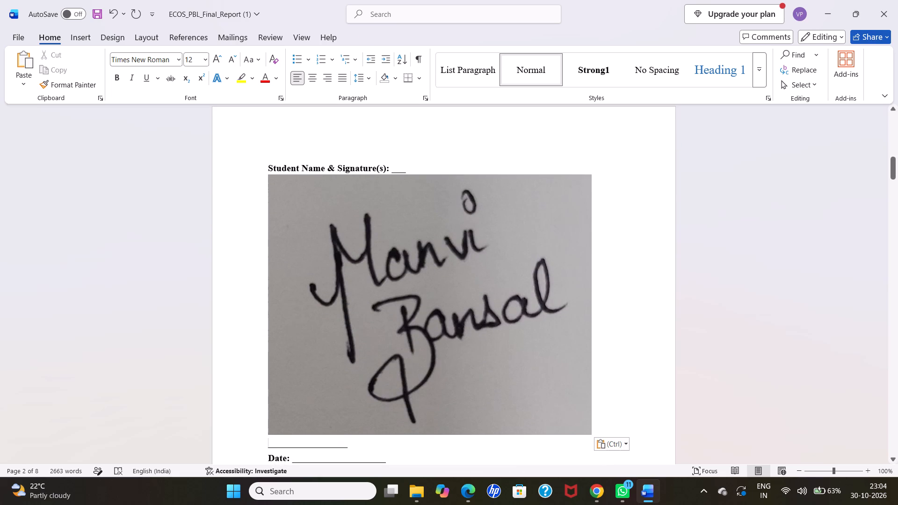
{"action": "left_click", "coordinate": [504, 352]}
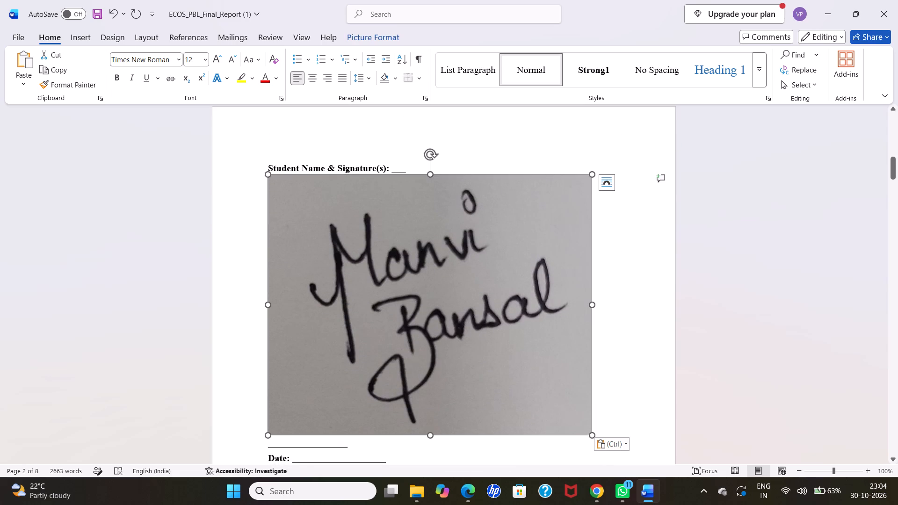
{"action": "left_click_drag", "start_coordinate": [269, 433], "coordinate": [274, 428]}
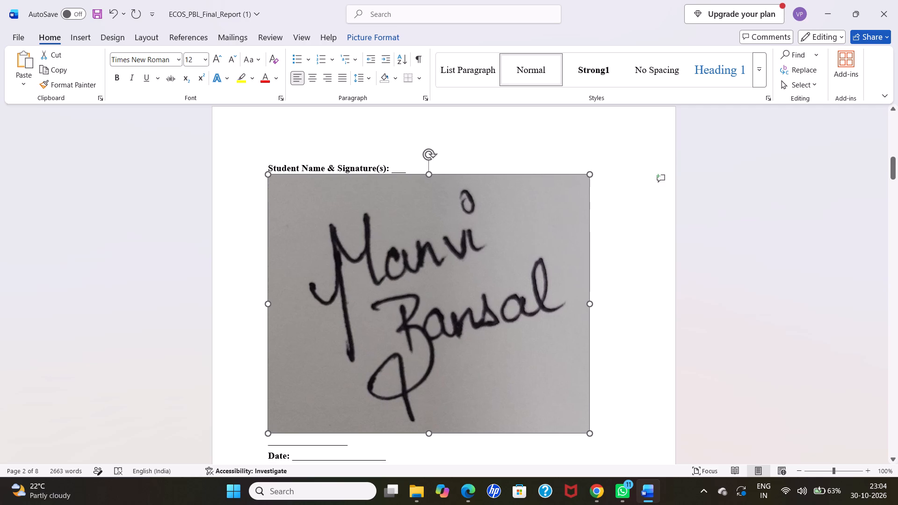
{"action": "left_click_drag", "start_coordinate": [274, 428], "coordinate": [366, 248]}
Move the signature picture earlier in the Student Name & Signature(s) blank, placing it after the first underscore.
{"action": "left_click_drag", "start_coordinate": [366, 248], "coordinate": [392, 180]}
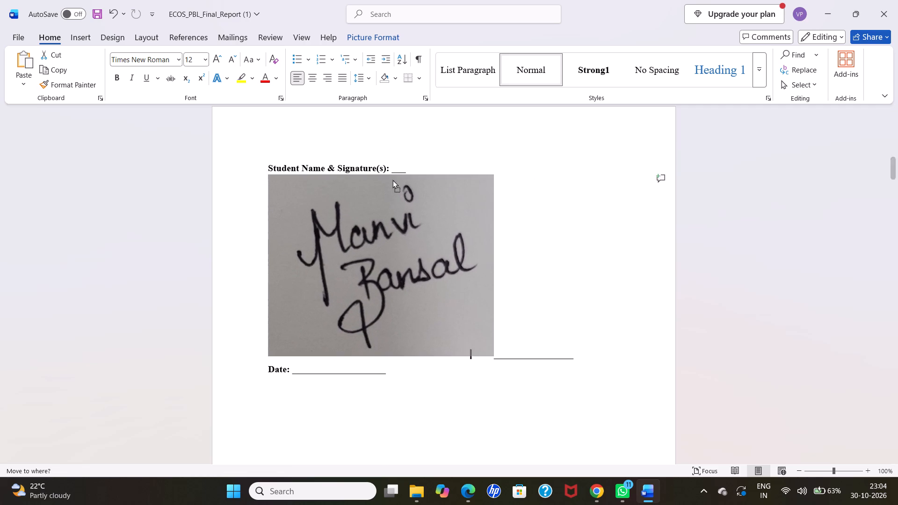
{"action": "left_click_drag", "start_coordinate": [392, 180], "coordinate": [397, 165]}
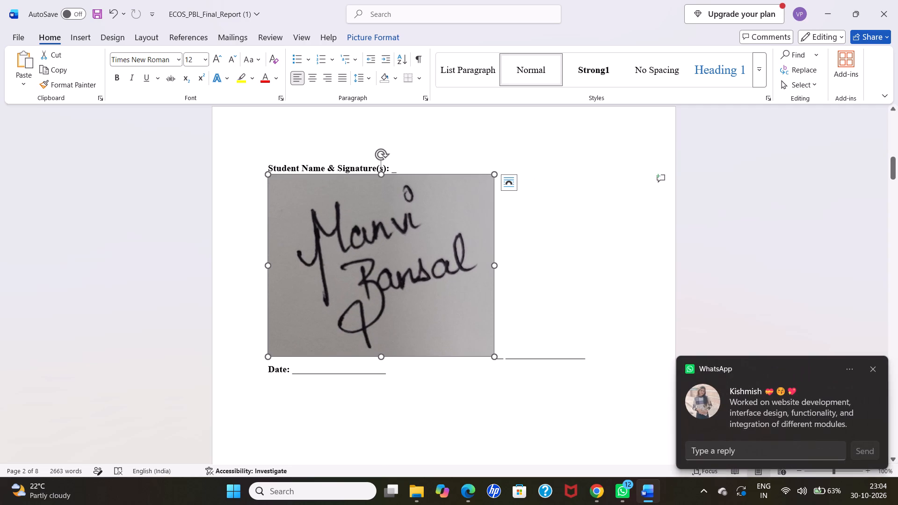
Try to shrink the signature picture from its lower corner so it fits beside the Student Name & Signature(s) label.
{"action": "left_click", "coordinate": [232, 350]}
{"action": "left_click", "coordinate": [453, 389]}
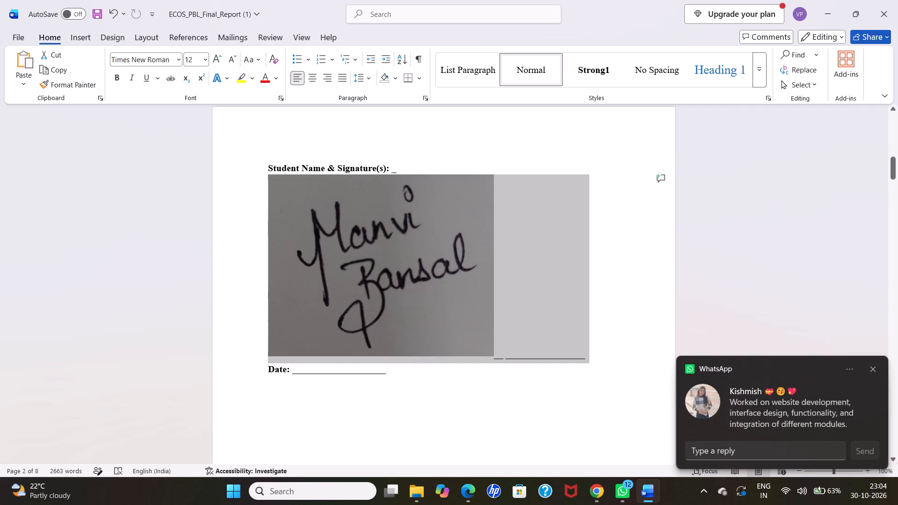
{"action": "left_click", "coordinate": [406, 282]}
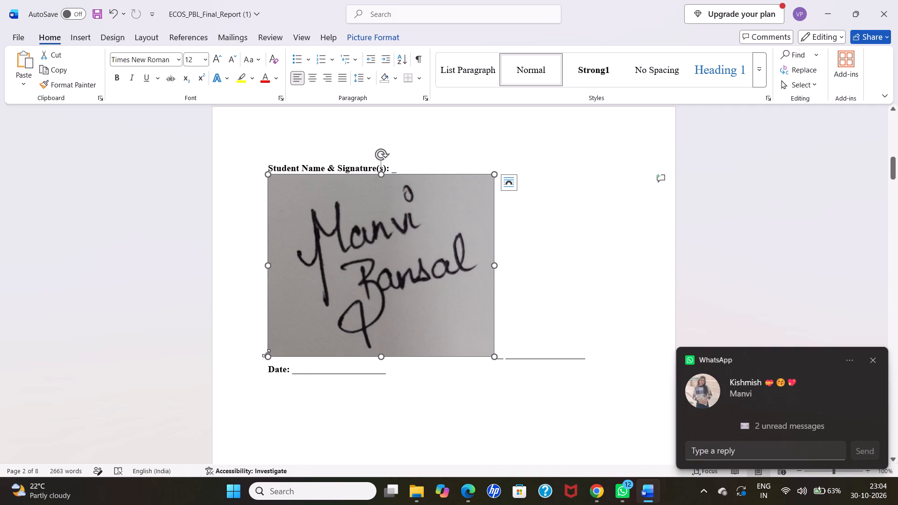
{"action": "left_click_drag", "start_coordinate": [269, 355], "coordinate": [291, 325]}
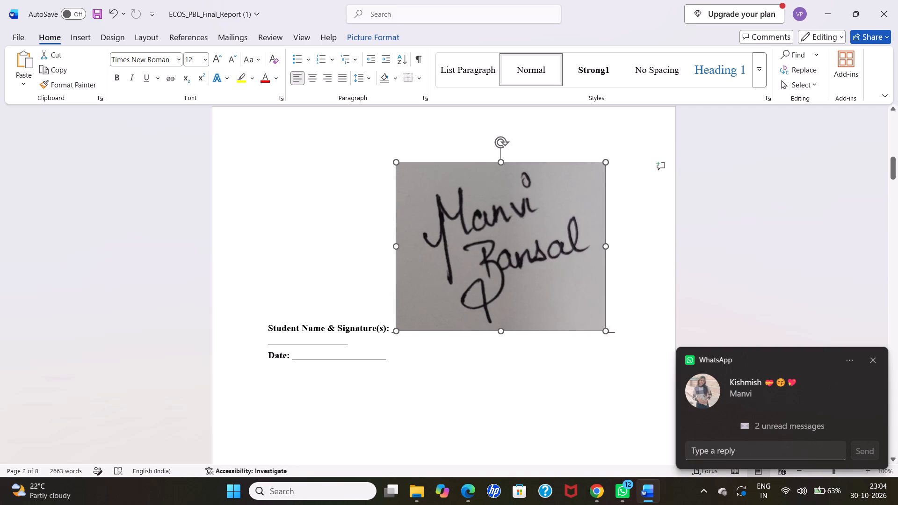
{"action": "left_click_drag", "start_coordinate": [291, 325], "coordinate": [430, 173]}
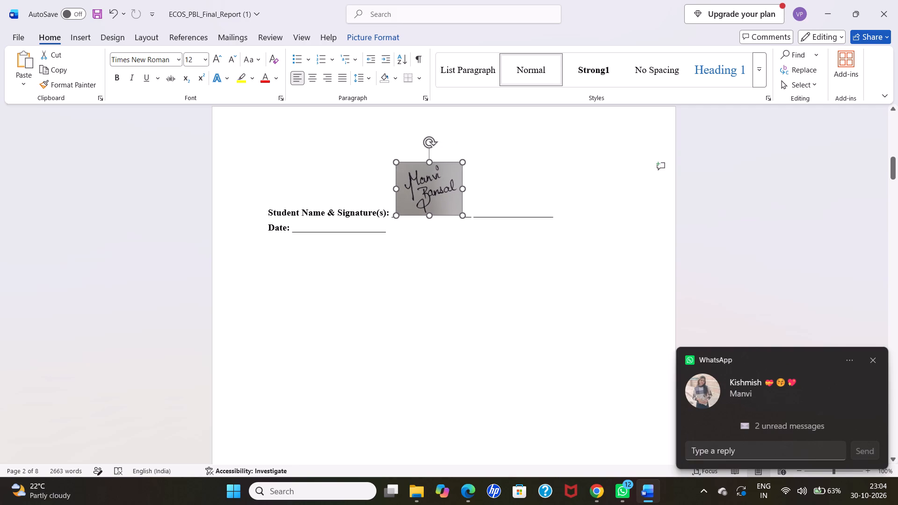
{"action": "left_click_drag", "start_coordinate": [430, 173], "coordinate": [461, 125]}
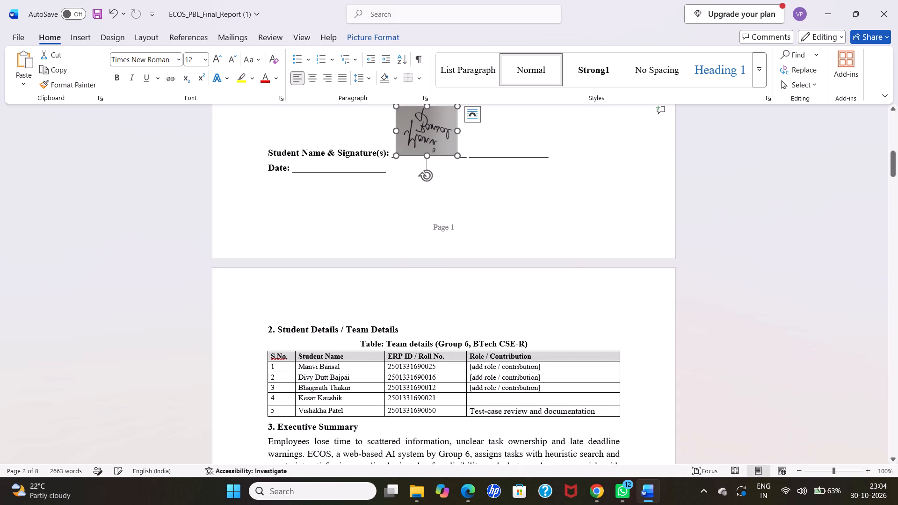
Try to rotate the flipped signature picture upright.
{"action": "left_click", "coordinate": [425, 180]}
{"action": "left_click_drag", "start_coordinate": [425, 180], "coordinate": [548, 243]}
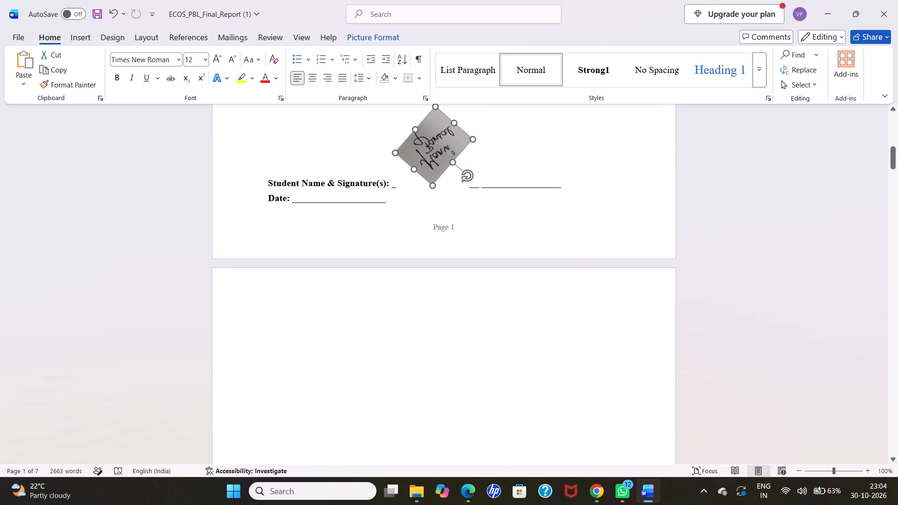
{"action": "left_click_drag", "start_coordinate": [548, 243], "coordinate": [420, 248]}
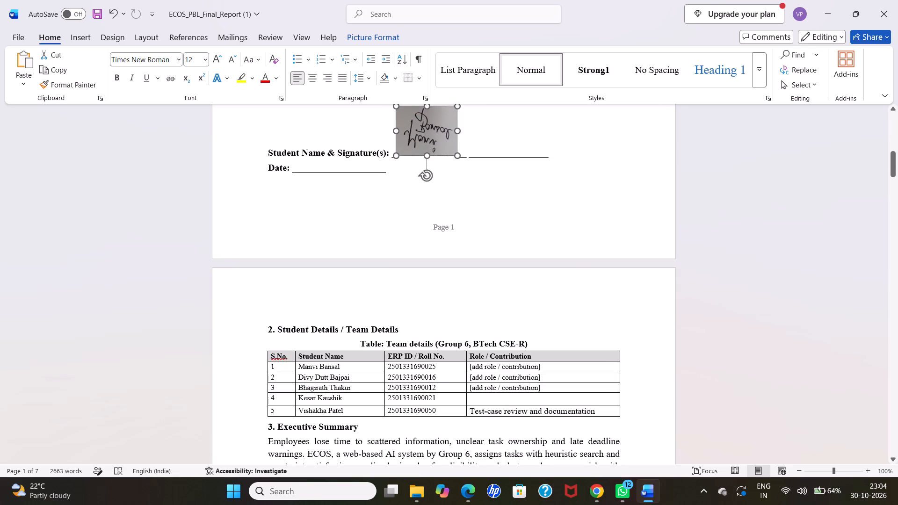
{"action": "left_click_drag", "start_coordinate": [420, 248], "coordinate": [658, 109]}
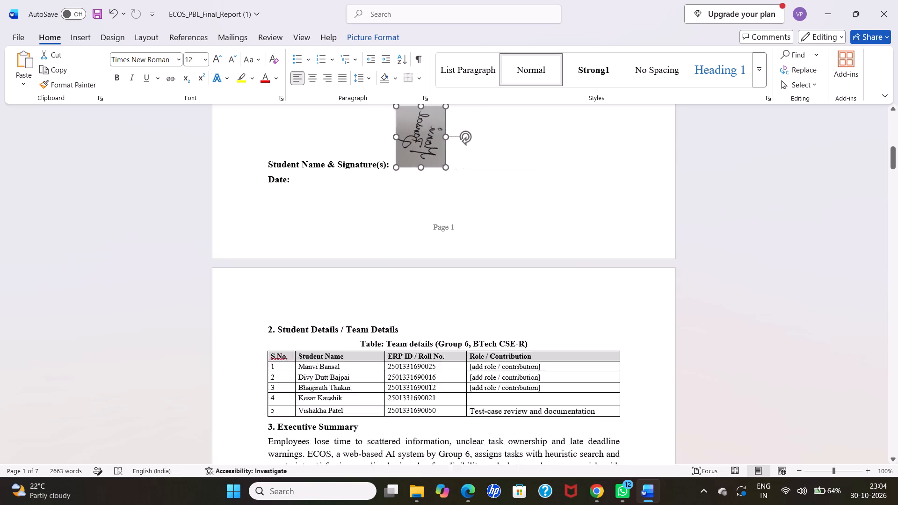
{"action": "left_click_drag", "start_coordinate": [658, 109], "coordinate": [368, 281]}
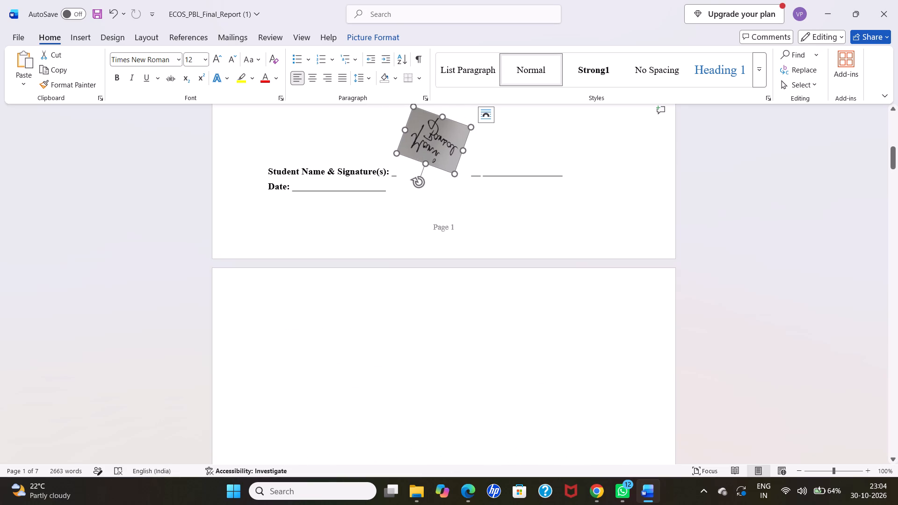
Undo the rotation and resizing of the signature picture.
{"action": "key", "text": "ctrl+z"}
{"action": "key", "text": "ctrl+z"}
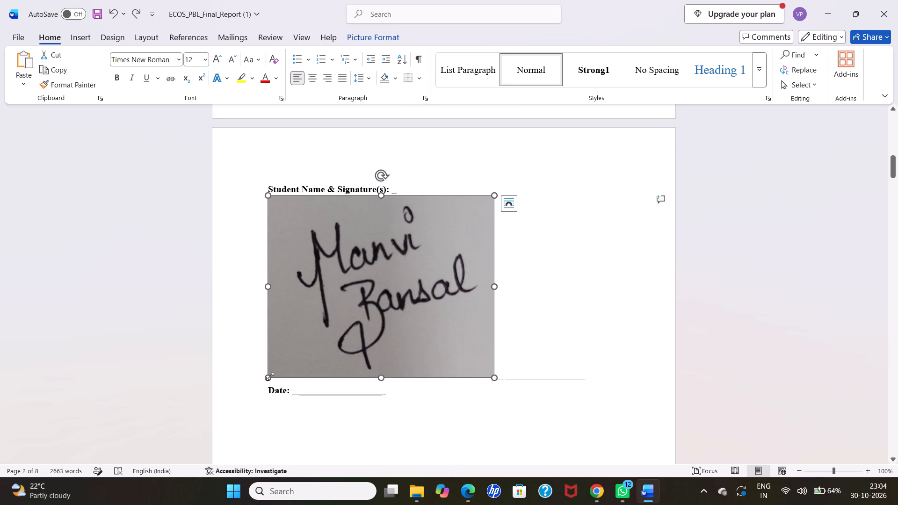
Shrink the signature picture proportionally to about 20% of its width, keeping it upright on the Student Name & Signature(s) line.
{"action": "left_click_drag", "start_coordinate": [270, 376], "coordinate": [398, 237]}
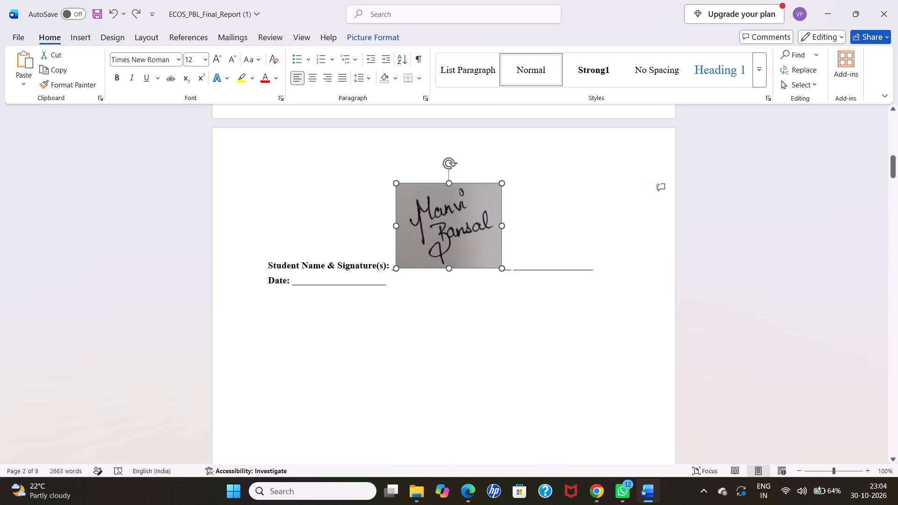
{"action": "left_click_drag", "start_coordinate": [398, 237], "coordinate": [399, 237]}
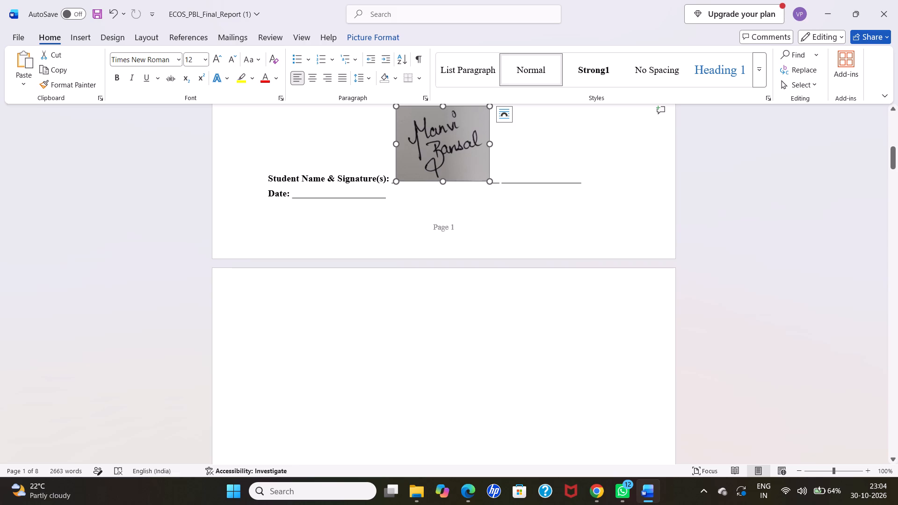
{"action": "left_click_drag", "start_coordinate": [486, 180], "coordinate": [438, 150]}
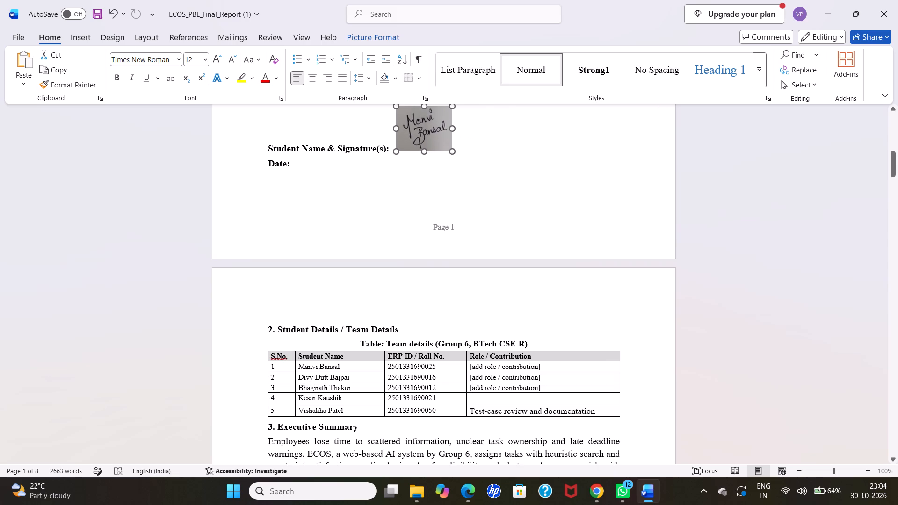
{"action": "left_click_drag", "start_coordinate": [438, 150], "coordinate": [414, 141]}
{"action": "left_click", "coordinate": [417, 181]}
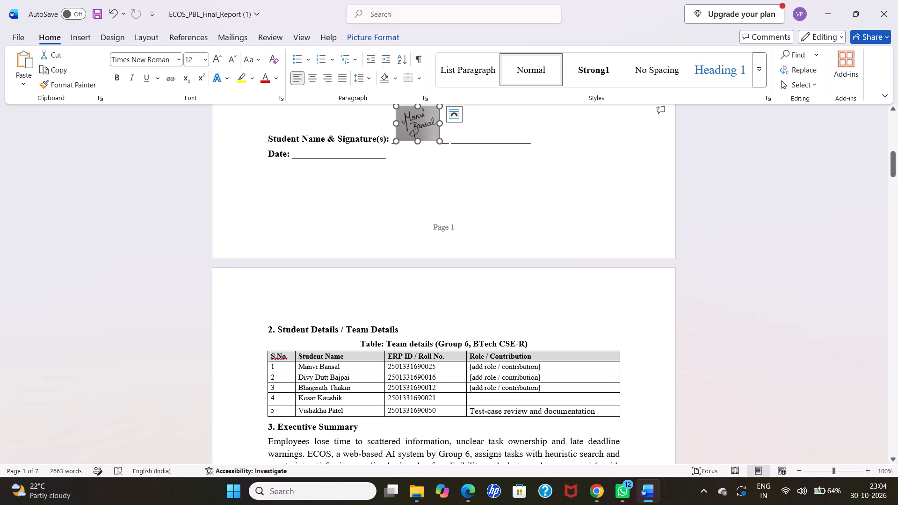
Enter 02/11/2026 in the declaration's Date blank, after the first two underscores.
{"action": "scroll", "coordinate": [418, 190], "scroll_direction": "up", "scroll_amount": 2}
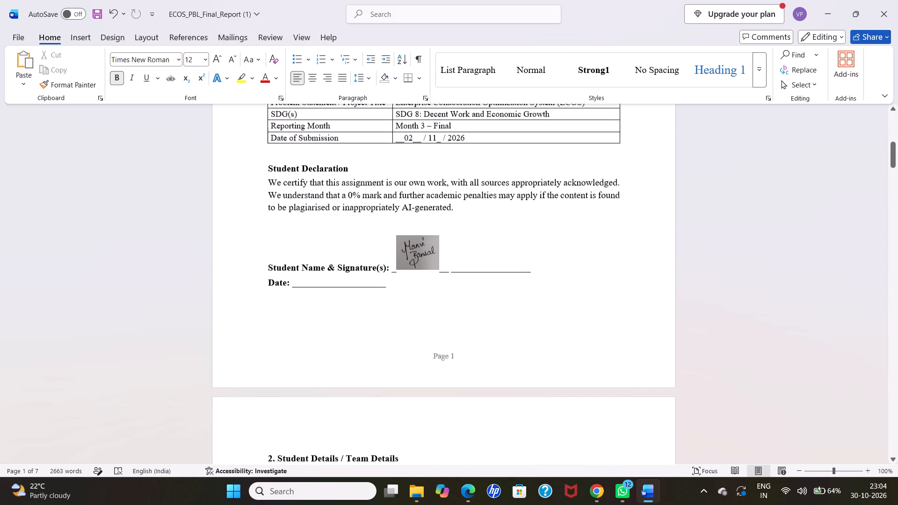
{"action": "left_click", "coordinate": [301, 280]}
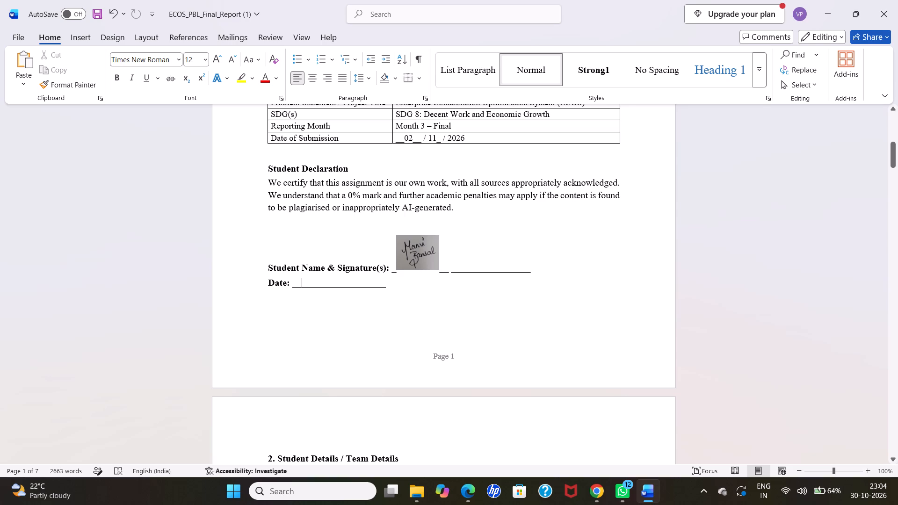
{"action": "type", "text": "02"}
{"action": "type", "text": "/11"}
{"action": "key", "text": "slash"}
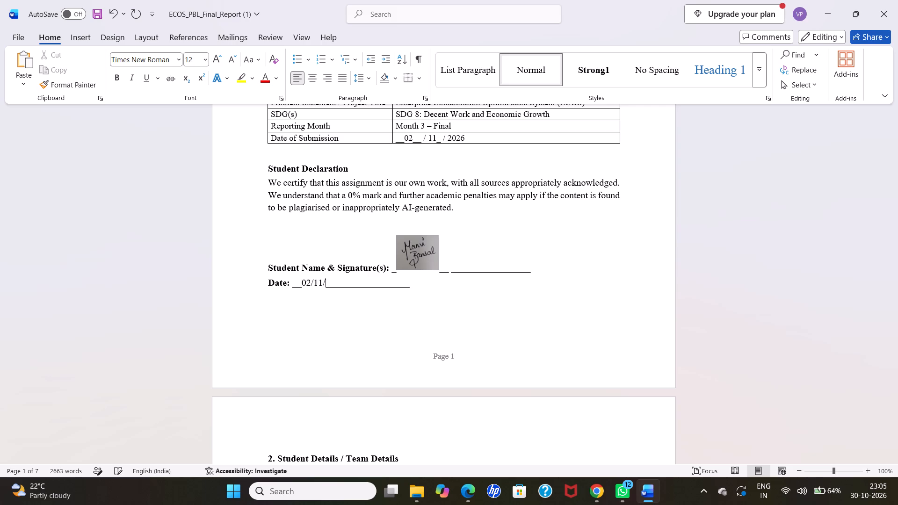
{"action": "key", "text": "2"}
{"action": "type", "text": "02"}
{"action": "key", "text": "6"}
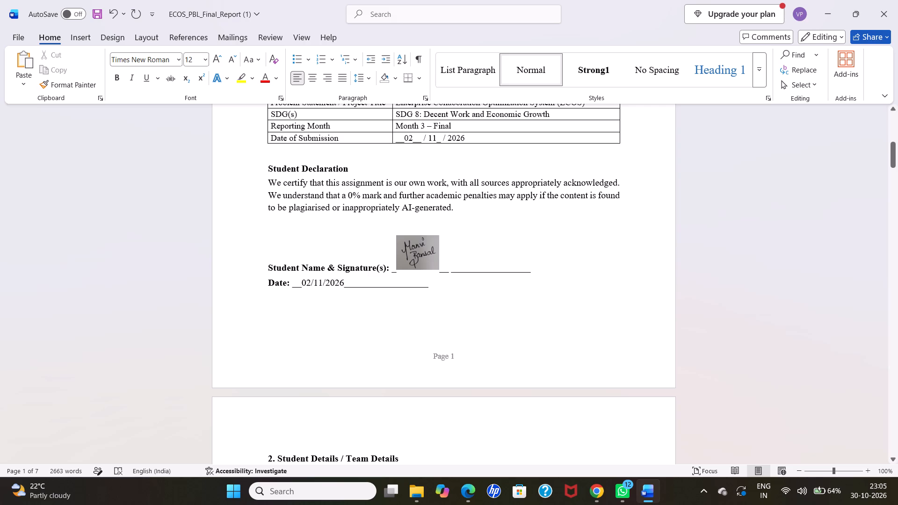
Delete the surplus underscores after the declaration date, leaving only about three.
{"action": "left_click", "coordinate": [435, 285]}
{"action": "key", "text": "BackSpace"}
{"action": "key", "text": "BackSpace"}
{"action": "key", "text": "BackSpace"}
{"action": "key", "text": "BackSpace"}
{"action": "key", "text": "BackSpace"}
{"action": "key", "text": "BackSpace"}
{"action": "key", "text": "BackSpace"}
{"action": "key", "text": "BackSpace"}
{"action": "key", "text": "BackSpace"}
{"action": "key", "text": "BackSpace"}
{"action": "key", "text": "BackSpace"}
{"action": "key", "text": "BackSpace"}
{"action": "key", "text": "BackSpace"}
{"action": "key", "text": "BackSpace"}
{"action": "key", "text": "BackSpace"}
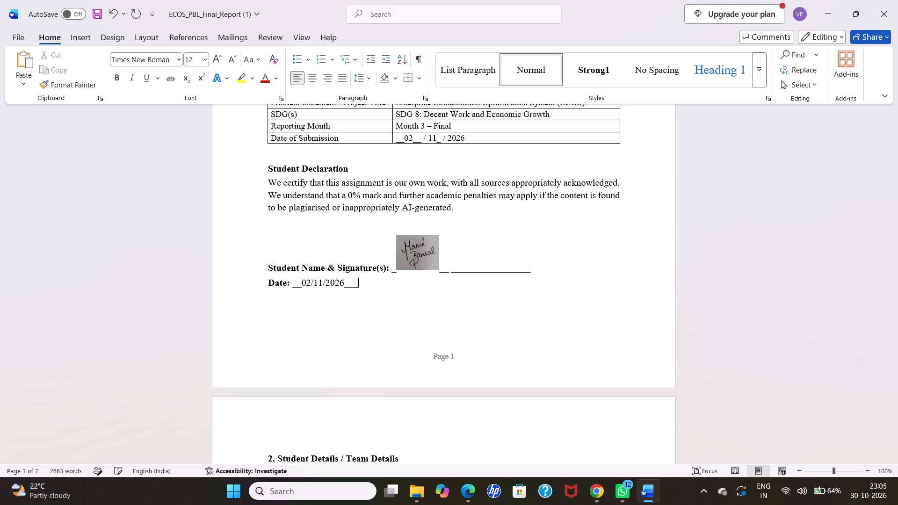
Delete one more underscore after the declaration date, leaving two.
{"action": "key", "text": "BackSpace"}
Delete the surplus trailing underscores after the signature picture on the Student Name & Signature(s) line.
{"action": "left_click", "coordinate": [543, 270]}
{"action": "key", "text": "BackSpace"}
{"action": "key", "text": "BackSpace"}
{"action": "key", "text": "BackSpace"}
{"action": "key", "text": "BackSpace"}
{"action": "key", "text": "BackSpace"}
{"action": "key", "text": "BackSpace"}
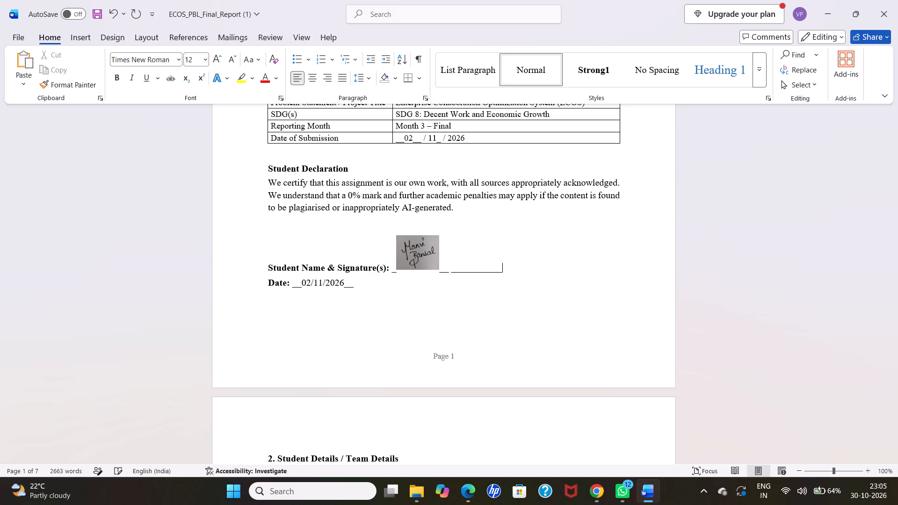
{"action": "key", "text": "BackSpace"}
{"action": "key", "text": "BackSpace"}
{"action": "key", "text": "BackSpace"}
{"action": "key", "text": "BackSpace"}
{"action": "key", "text": "BackSpace"}
{"action": "key", "text": "BackSpace"}
{"action": "key", "text": "BackSpace"}
{"action": "key", "text": "BackSpace"}
{"action": "key", "text": "BackSpace"}
{"action": "key", "text": "BackSpace"}
{"action": "key", "text": "BackSpace"}
Review the report from the team details table through to the Module 1 and Module 2 sections.
{"action": "scroll", "coordinate": [543, 270], "scroll_direction": "down", "scroll_amount": 2}
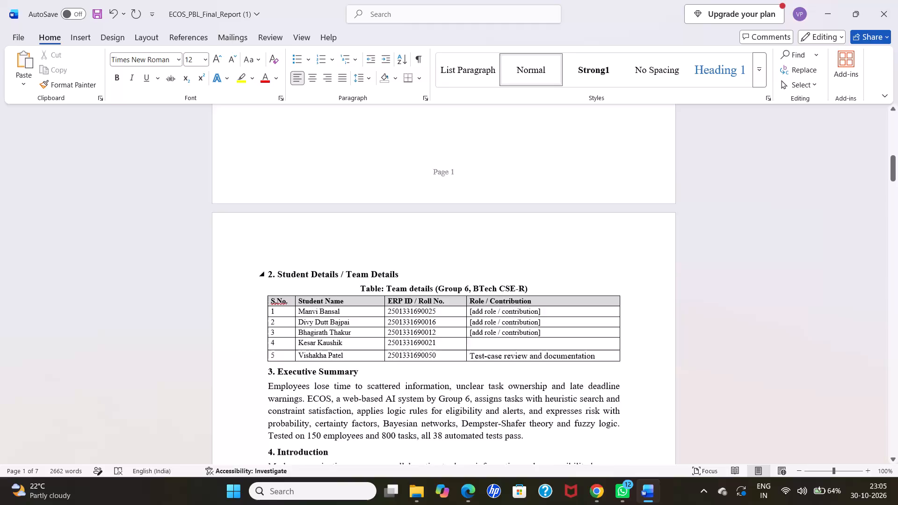
{"action": "scroll", "coordinate": [543, 270], "scroll_direction": "down", "scroll_amount": 3}
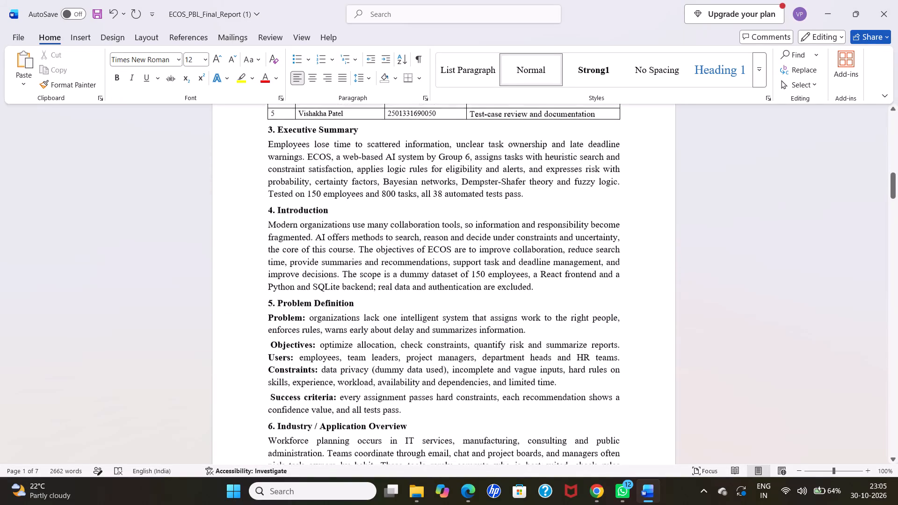
{"action": "scroll", "coordinate": [543, 270], "scroll_direction": "down", "scroll_amount": 3}
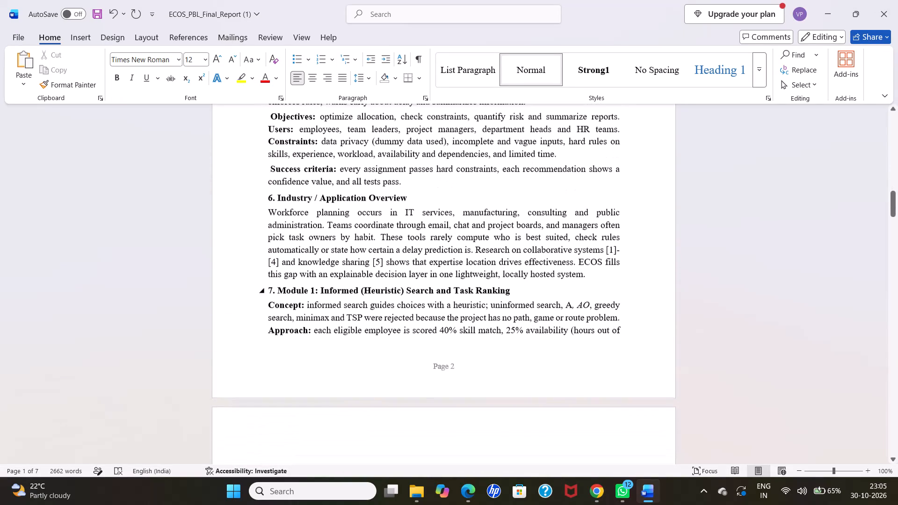
{"action": "scroll", "coordinate": [543, 270], "scroll_direction": "down", "scroll_amount": 2}
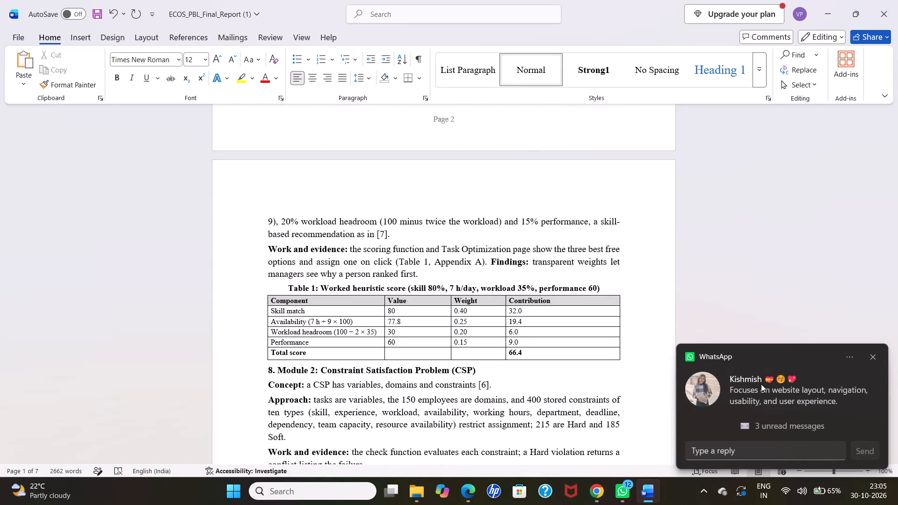
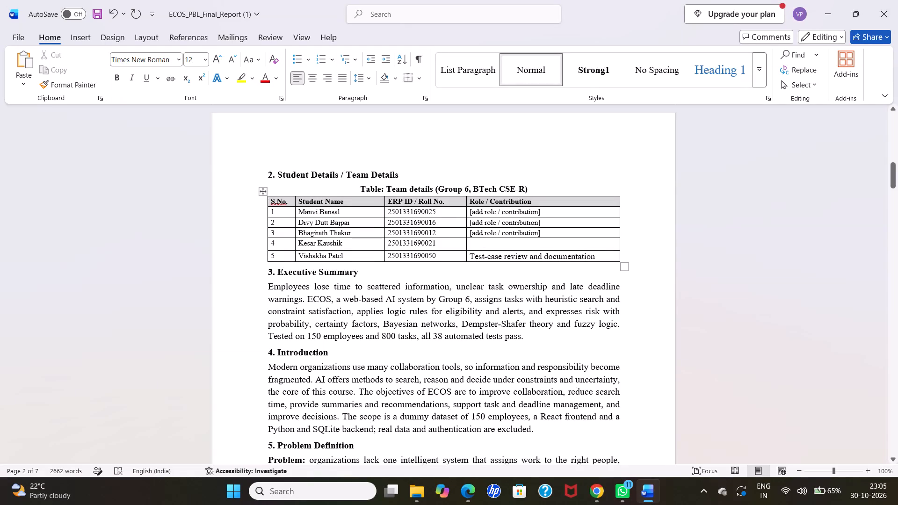
Replace the row 1 role placeholder in the team table with the copied "Worked on website development, interface design, functionality, and integration of different modules.".
{"action": "left_click", "coordinate": [544, 215]}
{"action": "key", "text": "BackSpace"}
{"action": "key", "text": "BackSpace"}
{"action": "key", "text": "BackSpace"}
{"action": "key", "text": "BackSpace"}
{"action": "key", "text": "BackSpace"}
{"action": "key", "text": "BackSpace"}
{"action": "key", "text": "BackSpace"}
{"action": "key", "text": "BackSpace"}
{"action": "key", "text": "BackSpace"}
{"action": "key", "text": "BackSpace"}
{"action": "key", "text": "BackSpace"}
{"action": "key", "text": "BackSpace"}
{"action": "key", "text": "BackSpace"}
{"action": "key", "text": "BackSpace"}
{"action": "key", "text": "BackSpace"}
{"action": "key", "text": "BackSpace"}
{"action": "key", "text": "BackSpace"}
{"action": "key", "text": "BackSpace"}
{"action": "key", "text": "BackSpace"}
{"action": "key", "text": "BackSpace"}
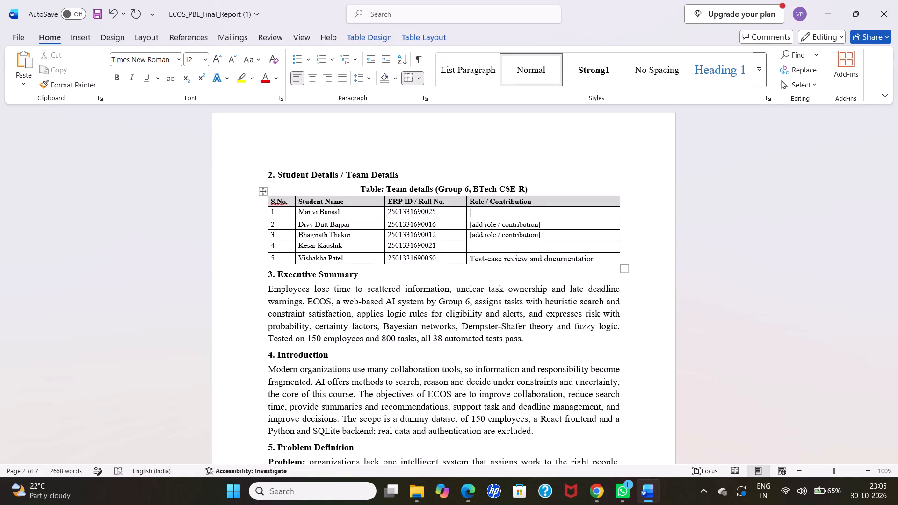
{"action": "key", "text": "ctrl+v"}
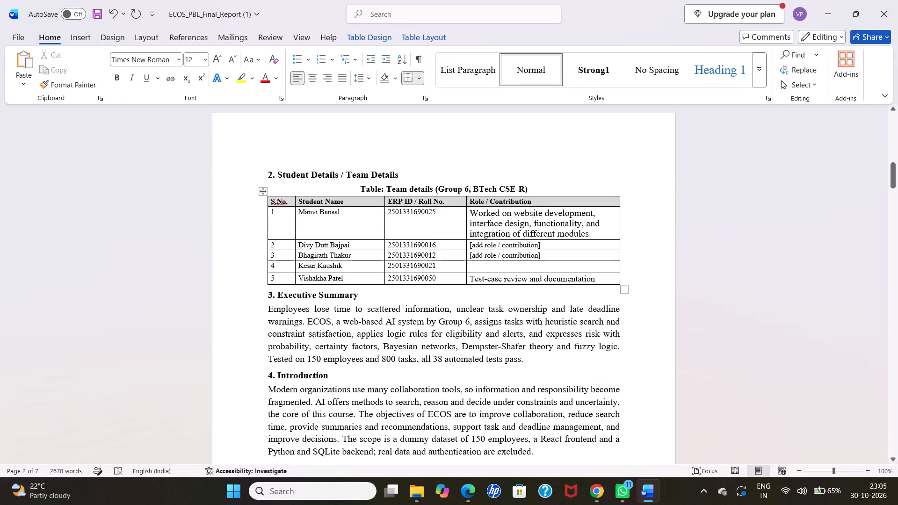
Select the entire pasted role description in row 1 of the Team details table for font formatting.
{"action": "left_click_drag", "start_coordinate": [470, 212], "coordinate": [502, 213]}
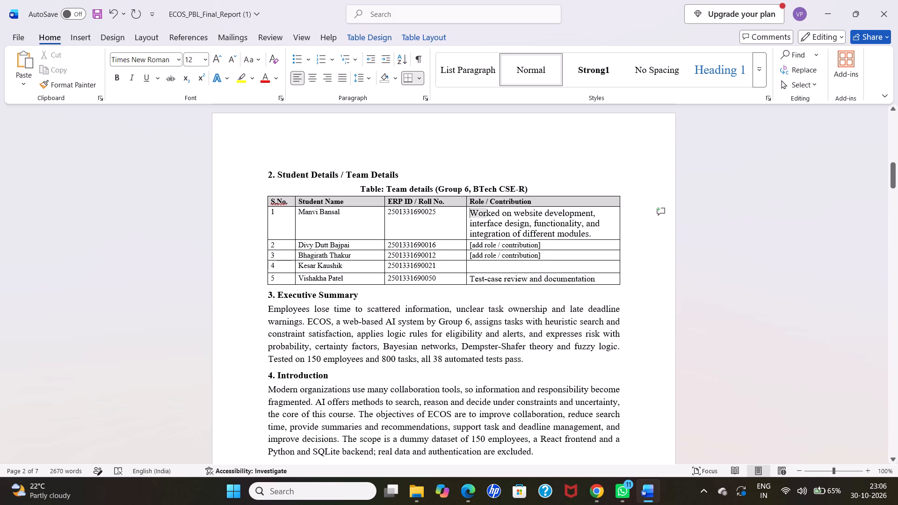
{"action": "left_click_drag", "start_coordinate": [502, 213], "coordinate": [593, 235]}
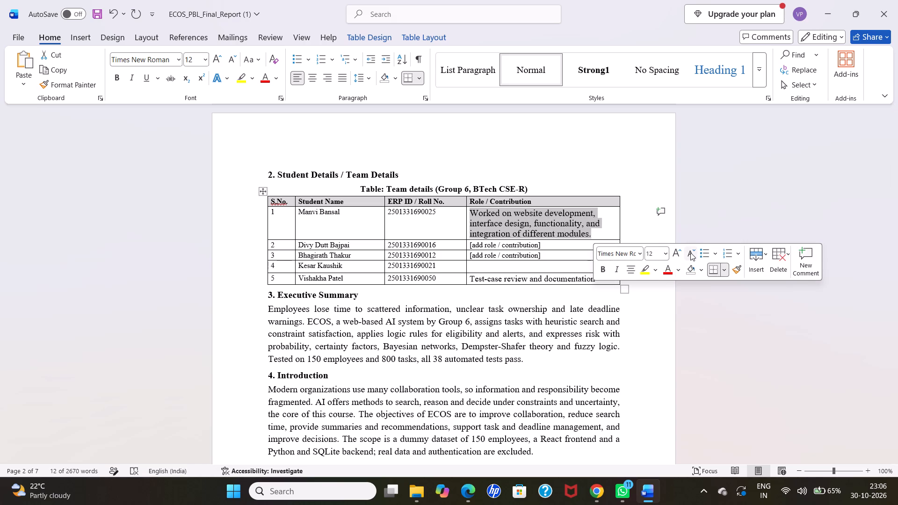
Reduce the Role / Contribution text in row 1 of the team details table to 9 pt, checking the student name's font size for comparison.
{"action": "left_click", "coordinate": [690, 252]}
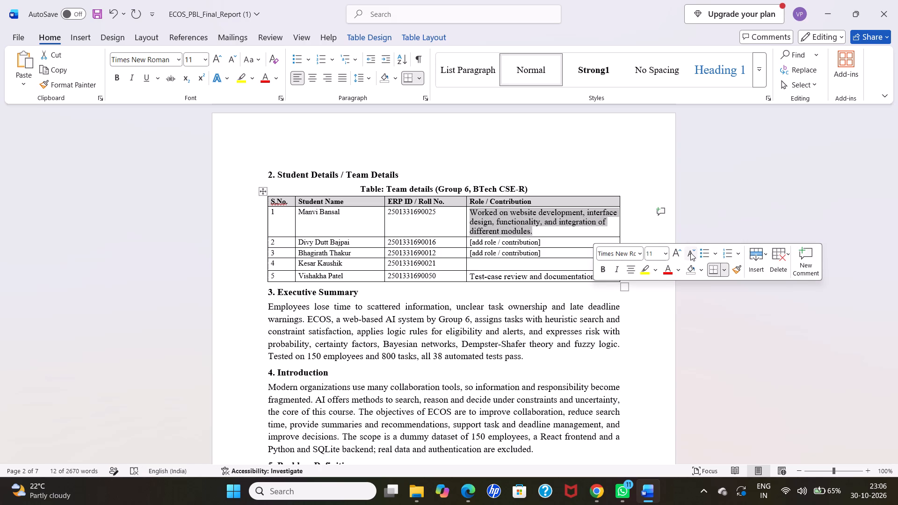
{"action": "left_click", "coordinate": [690, 252]}
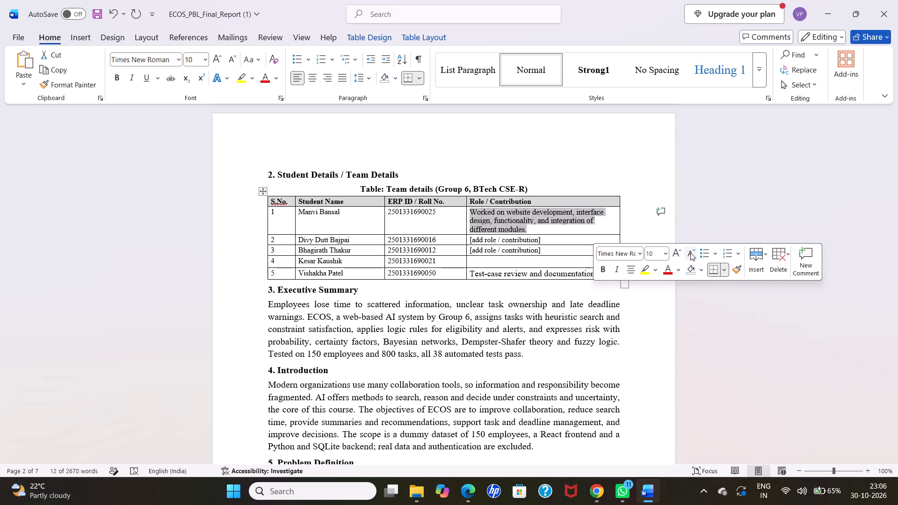
{"action": "left_click", "coordinate": [330, 221]}
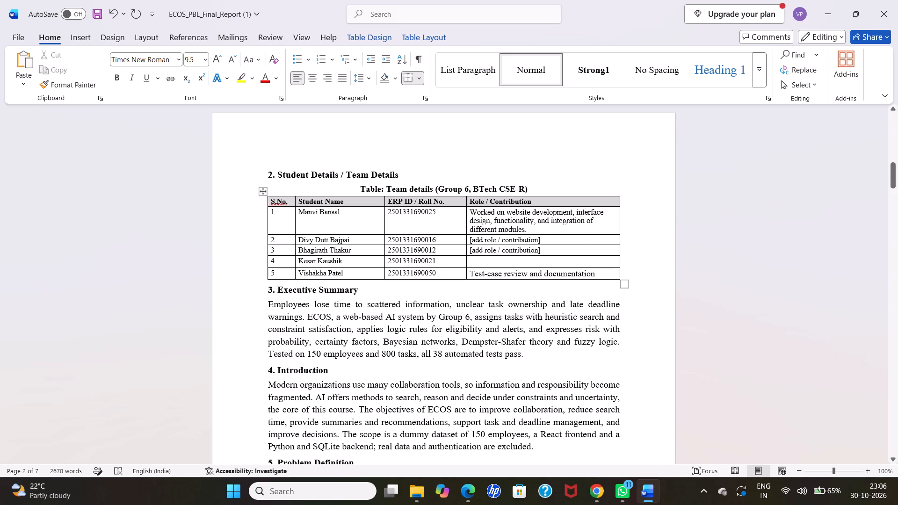
{"action": "left_click_drag", "start_coordinate": [300, 212], "coordinate": [333, 213]}
{"action": "left_click_drag", "start_coordinate": [333, 213], "coordinate": [347, 216]}
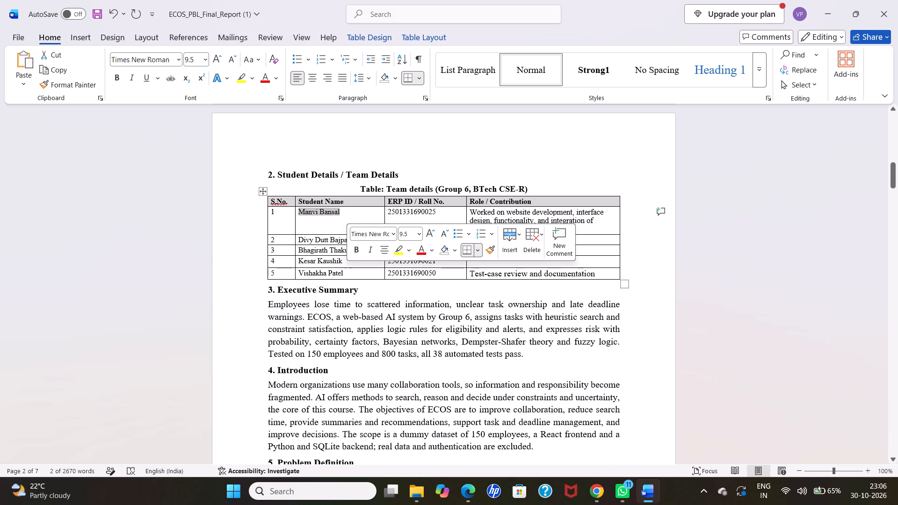
{"action": "left_click", "coordinate": [349, 218]}
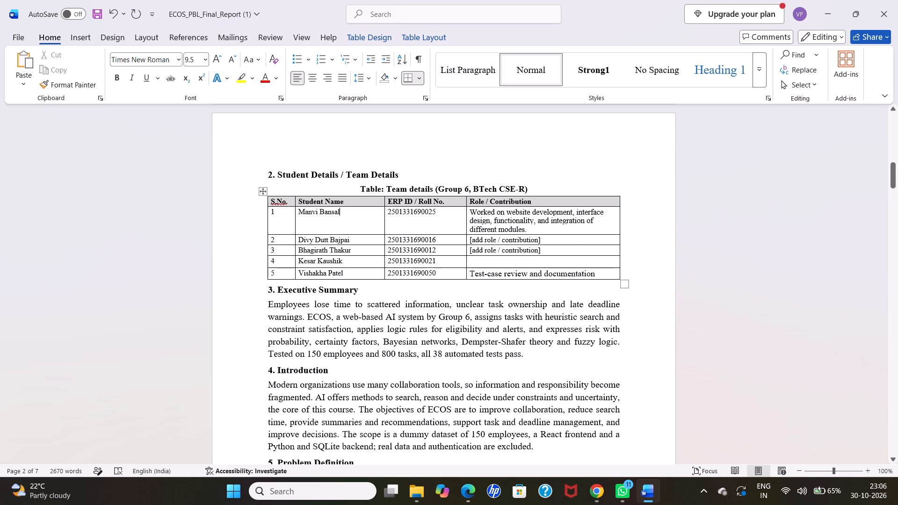
{"action": "left_click_drag", "start_coordinate": [470, 211], "coordinate": [499, 213]}
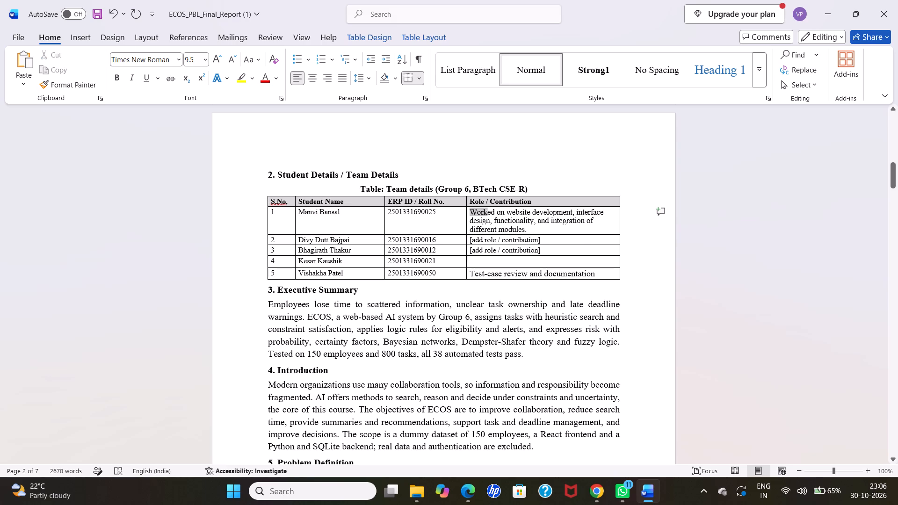
{"action": "left_click_drag", "start_coordinate": [499, 213], "coordinate": [532, 233]}
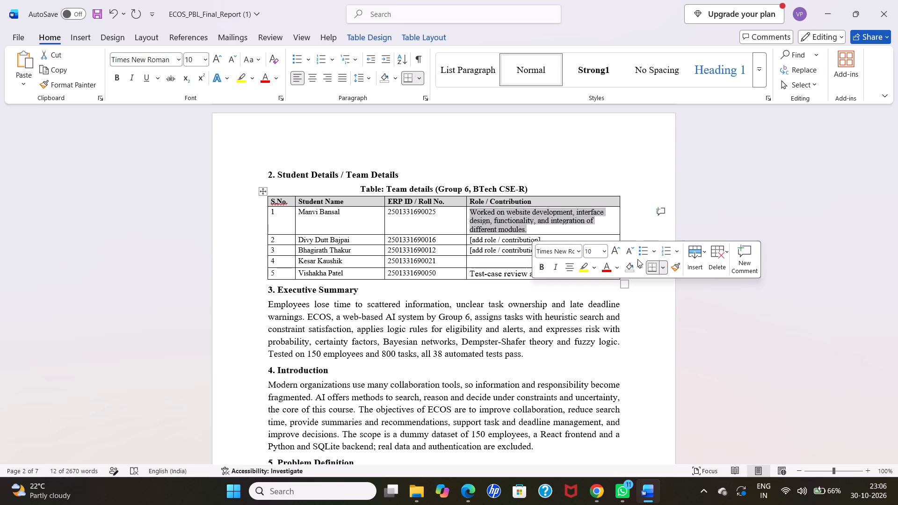
{"action": "left_click", "coordinate": [630, 254]}
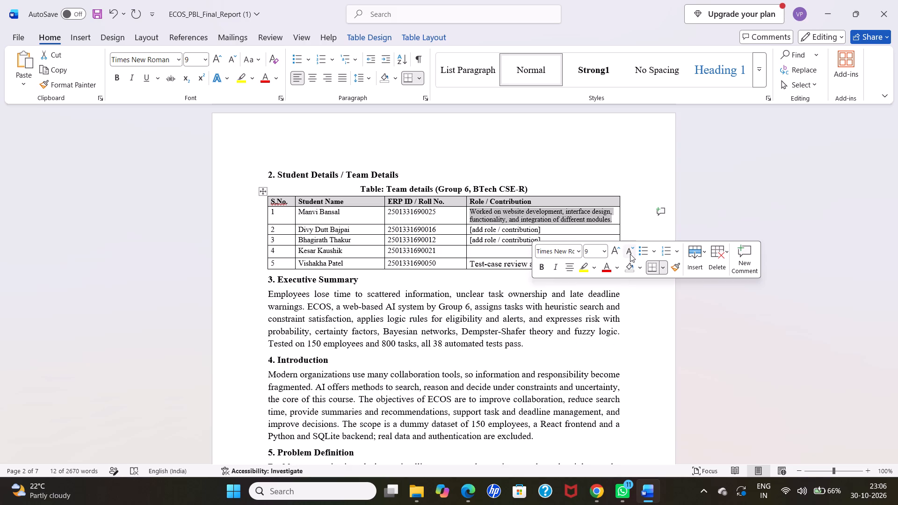
Set the selected Role / Contribution text in row 1 of the team details table to 9 pt.
{"action": "left_click", "coordinate": [605, 248]}
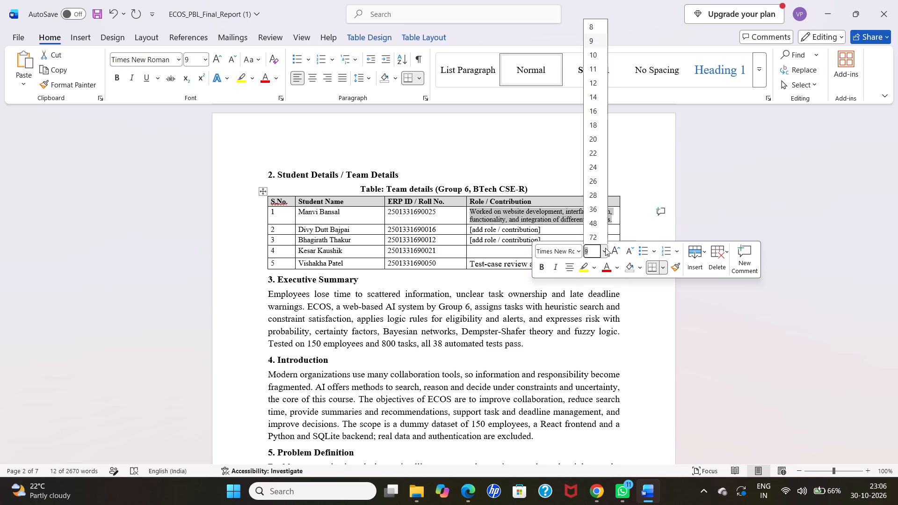
{"action": "left_click", "coordinate": [595, 45]}
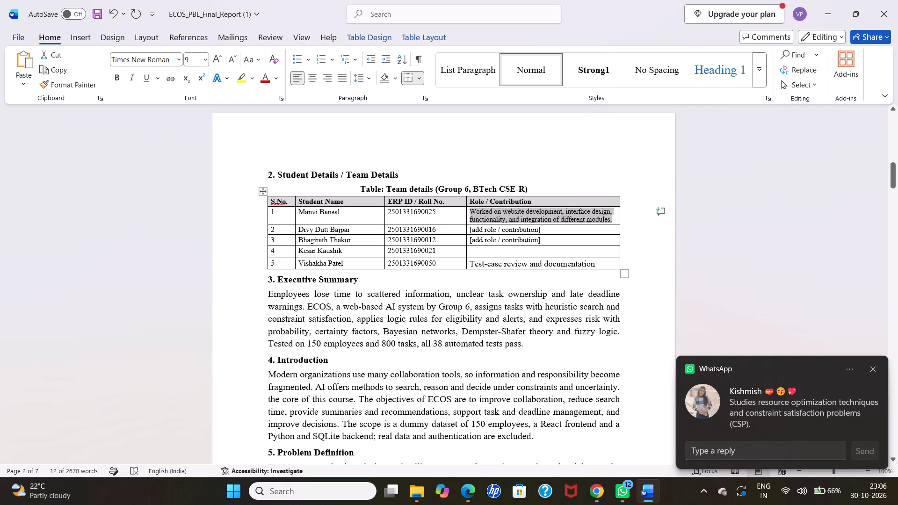
Delete the "[add role / contribution]" placeholder from the Role / Contribution cell in row 2 of the team details table.
{"action": "left_click", "coordinate": [558, 226]}
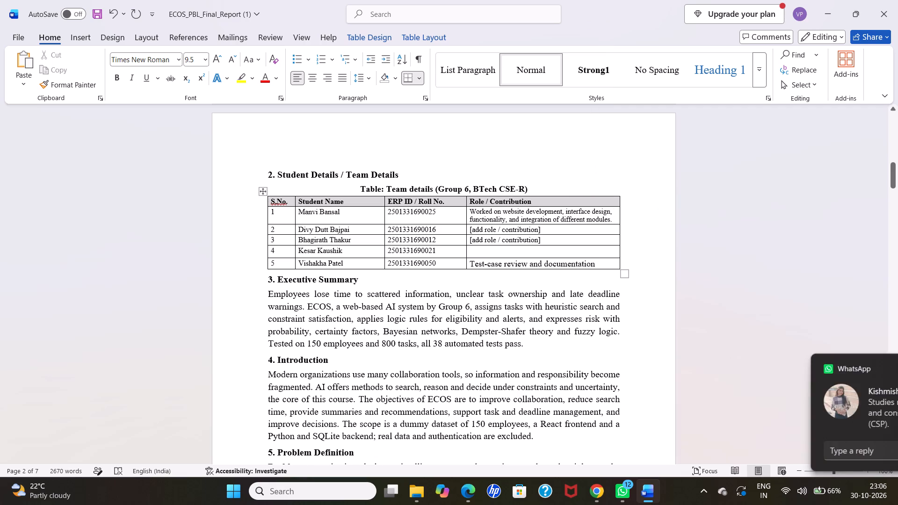
{"action": "key", "text": "BackSpace"}
{"action": "key", "text": "BackSpace"}
{"action": "key", "text": "BackSpace"}
{"action": "key", "text": "BackSpace"}
{"action": "key", "text": "BackSpace"}
{"action": "key", "text": "BackSpace"}
{"action": "key", "text": "BackSpace"}
{"action": "key", "text": "BackSpace"}
{"action": "key", "text": "BackSpace"}
{"action": "key", "text": "BackSpace"}
{"action": "key", "text": "BackSpace"}
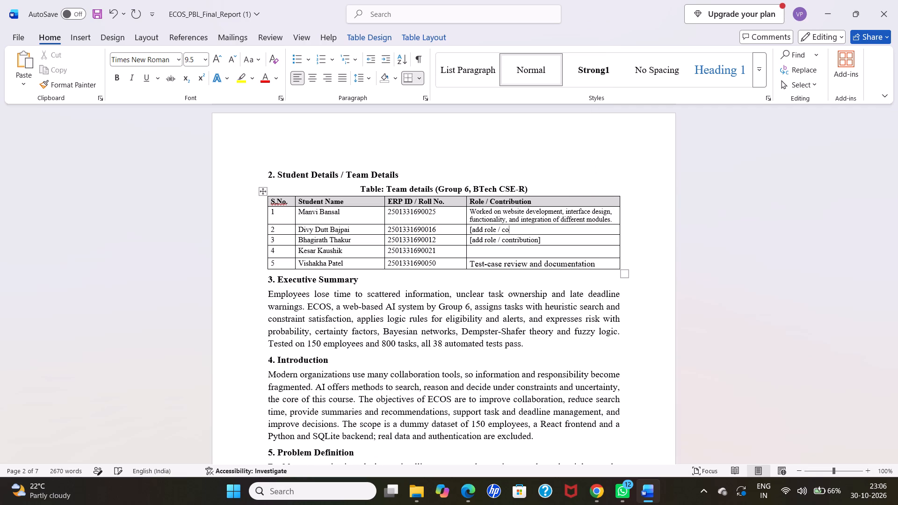
{"action": "key", "text": "BackSpace"}
{"action": "key", "text": "BackSpace"}
{"action": "key", "text": "BackSpace"}
{"action": "key", "text": "BackSpace"}
{"action": "key", "text": "BackSpace"}
{"action": "key", "text": "BackSpace"}
{"action": "key", "text": "BackSpace"}
{"action": "key", "text": "BackSpace"}
{"action": "key", "text": "BackSpace"}
{"action": "key", "text": "BackSpace"}
{"action": "key", "text": "BackSpace"}
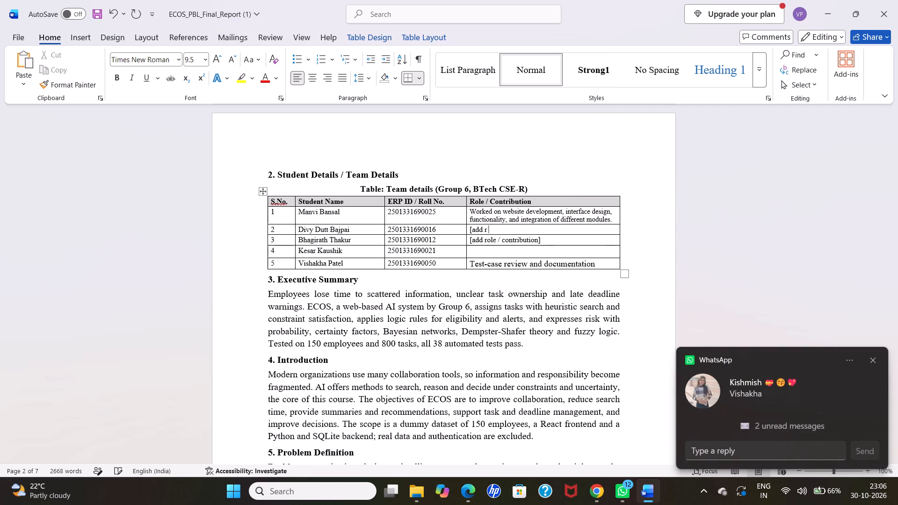
{"action": "key", "text": "BackSpace"}
{"action": "key", "text": "BackSpace"}
{"action": "key", "text": "BackSpace"}
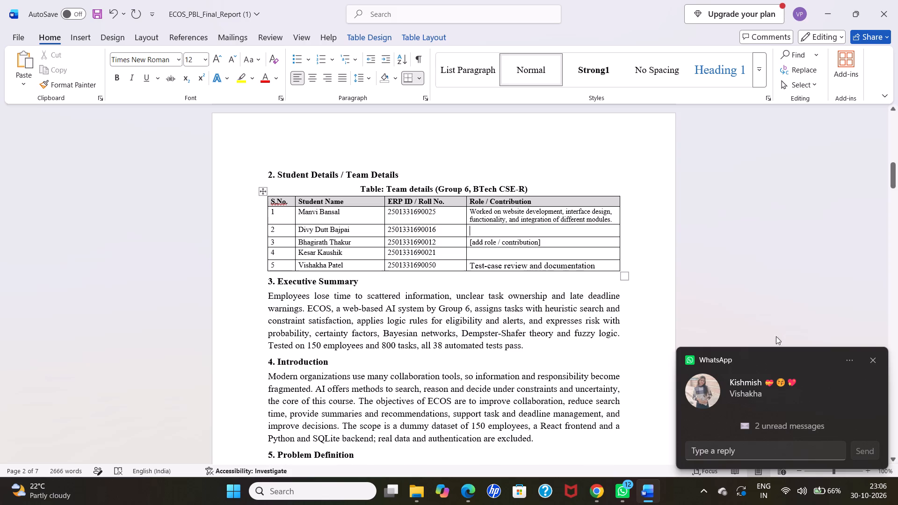
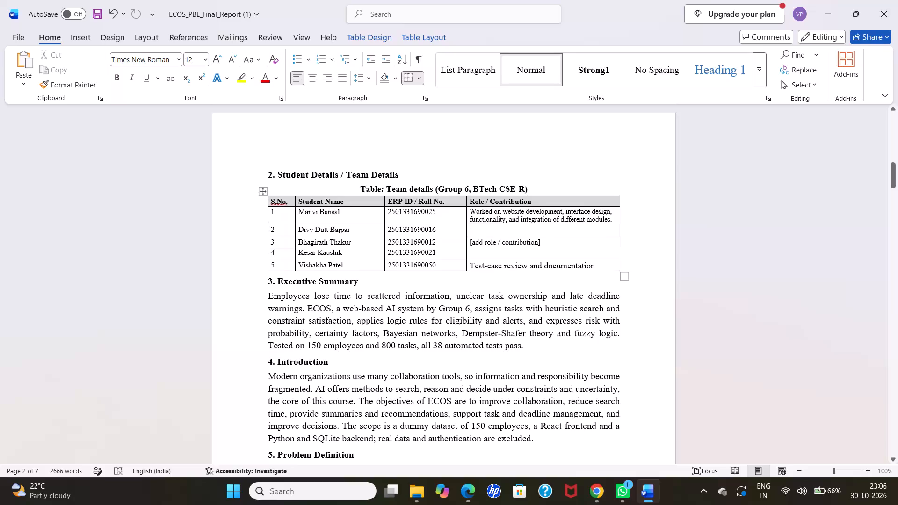
Paste "Focuses on website layout, navigation, usability, and user experience." into the Role / Contribution cell of row 2 in the team details table.
{"action": "key", "text": "ctrl+v"}
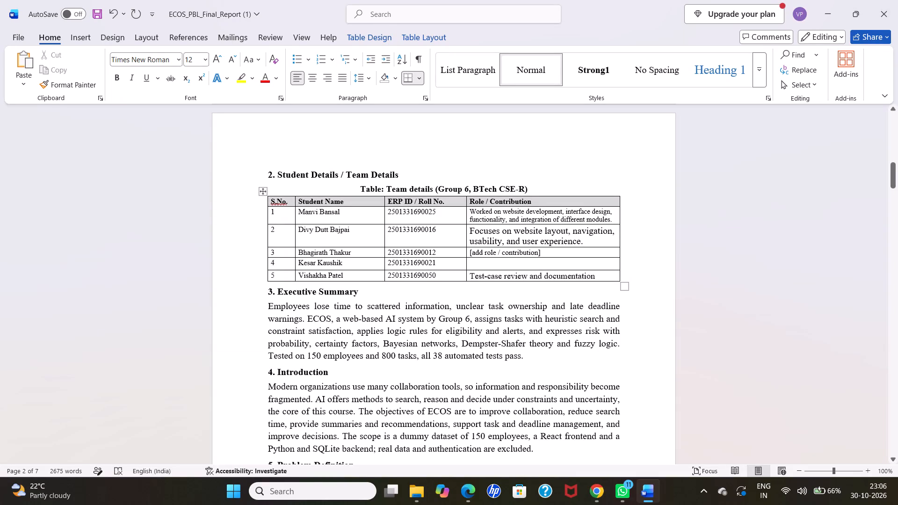
{"action": "left_click_drag", "start_coordinate": [471, 230], "coordinate": [555, 238]}
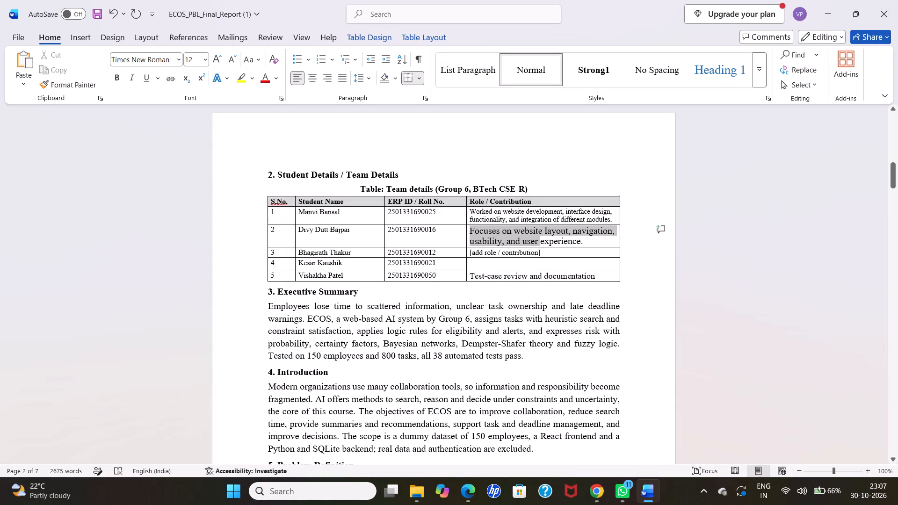
{"action": "left_click_drag", "start_coordinate": [555, 238], "coordinate": [592, 242]}
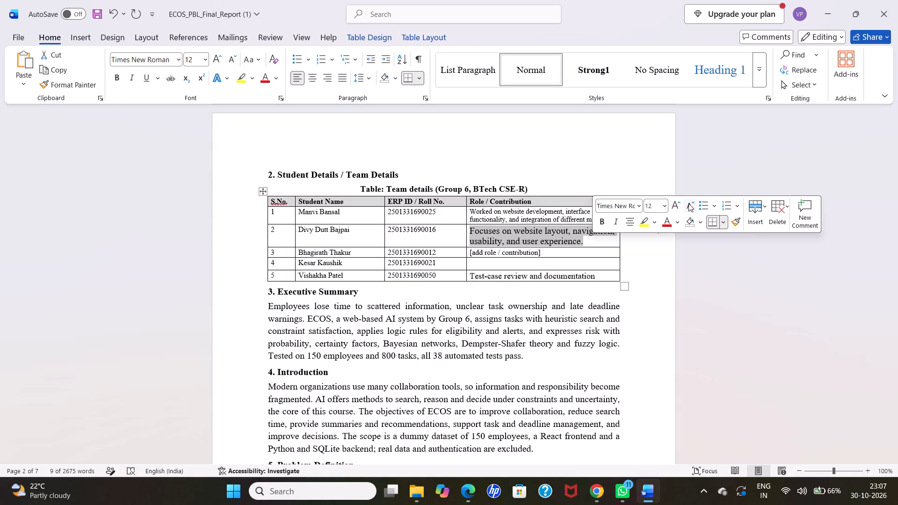
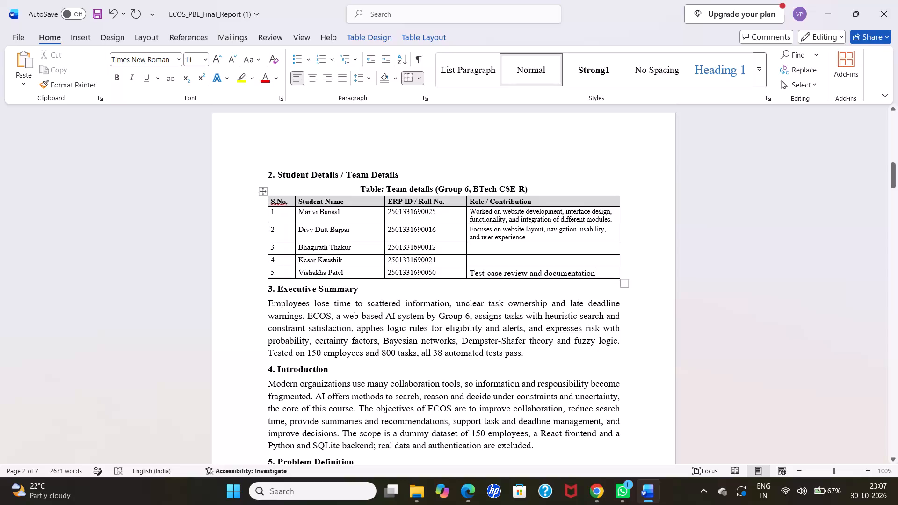
Replace the Role / Contribution text in row 5 with the copied sentence "Studies resource optimization techniques and constraint satisfaction problems (CSP).".
{"action": "key", "text": "BackSpace"}
{"action": "key", "text": "BackSpace"}
{"action": "key", "text": "BackSpace"}
{"action": "key", "text": "BackSpace"}
{"action": "key", "text": "BackSpace"}
{"action": "key", "text": "BackSpace"}
{"action": "key", "text": "BackSpace"}
{"action": "key", "text": "BackSpace"}
{"action": "key", "text": "BackSpace"}
{"action": "key", "text": "BackSpace"}
{"action": "key", "text": "BackSpace"}
{"action": "key", "text": "BackSpace"}
{"action": "key", "text": "BackSpace"}
{"action": "key", "text": "BackSpace"}
{"action": "key", "text": "BackSpace"}
{"action": "key", "text": "BackSpace"}
{"action": "key", "text": "BackSpace"}
{"action": "key", "text": "BackSpace"}
{"action": "key", "text": "BackSpace"}
{"action": "key", "text": "BackSpace"}
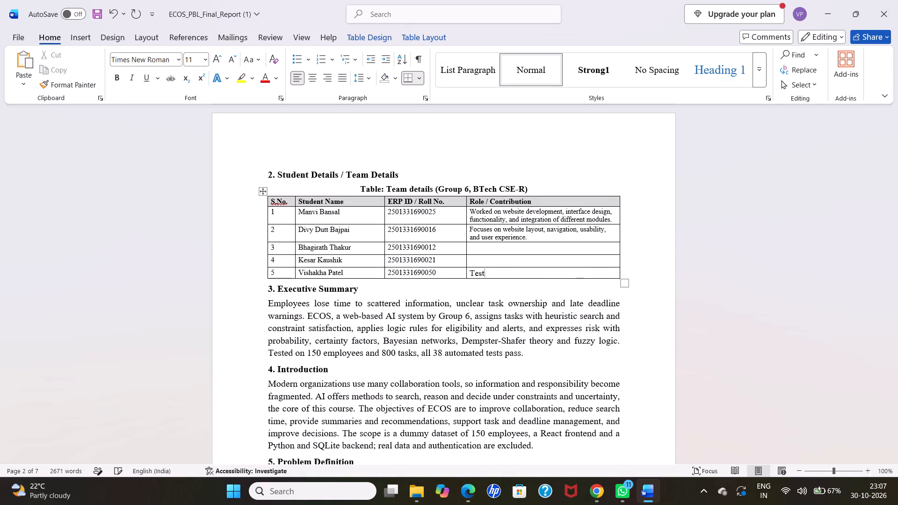
{"action": "key", "text": "BackSpace"}
{"action": "key", "text": "BackSpace"}
{"action": "key", "text": "BackSpace"}
{"action": "key", "text": "BackSpace"}
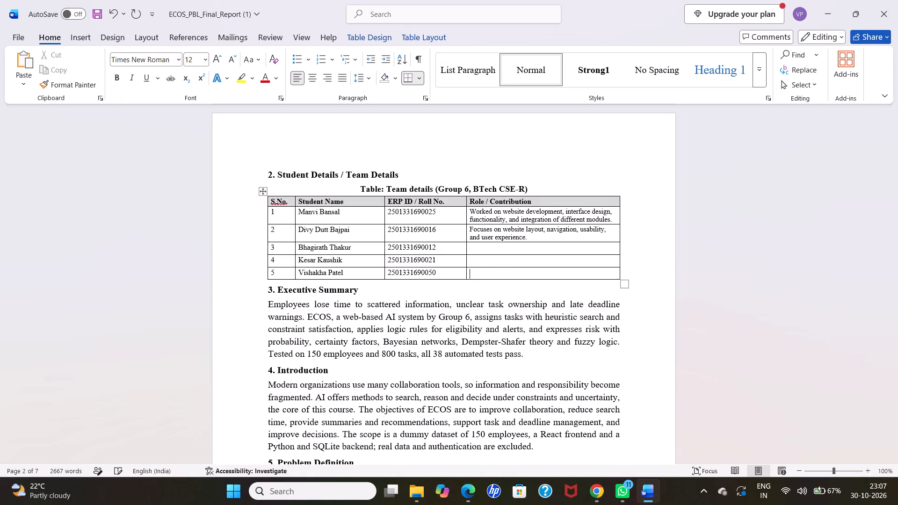
{"action": "key", "text": "ctrl+v"}
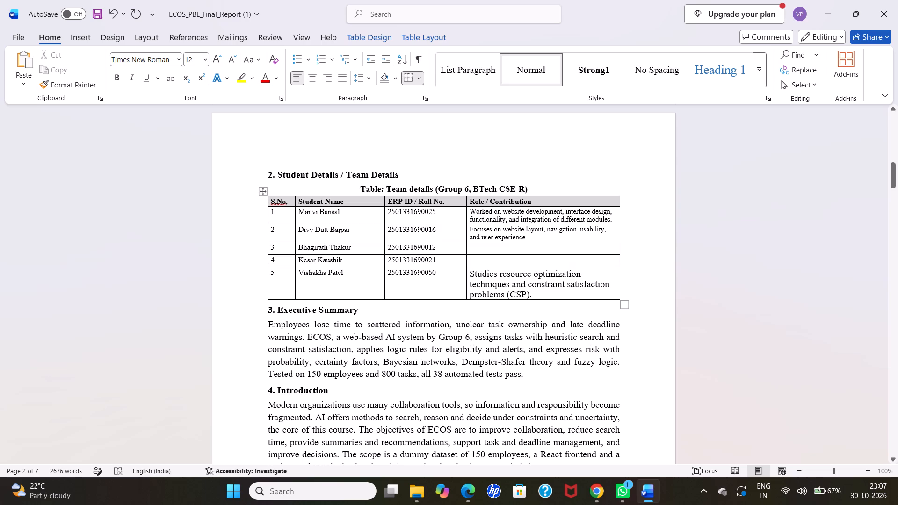
Reduce the Role / Contribution text in row 5 of the team details table to 9 pt.
{"action": "left_click_drag", "start_coordinate": [471, 274], "coordinate": [534, 300]}
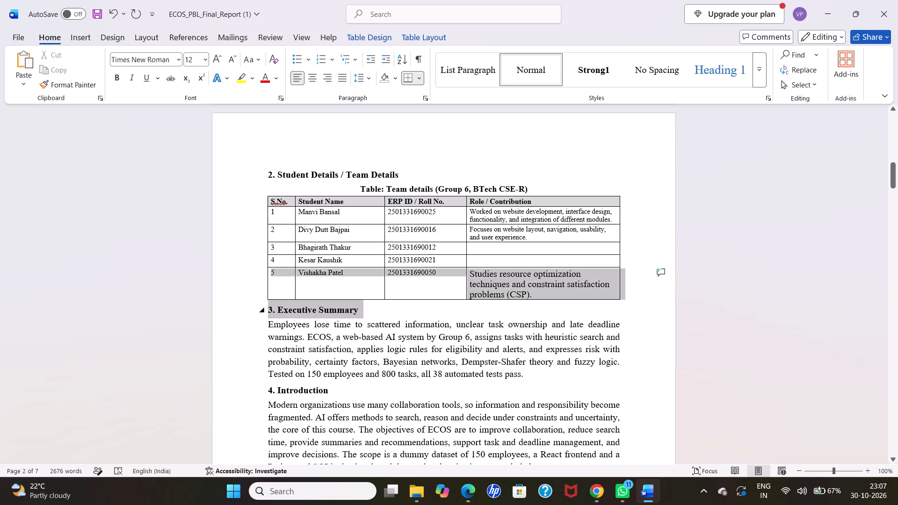
{"action": "left_click_drag", "start_coordinate": [534, 300], "coordinate": [535, 296]}
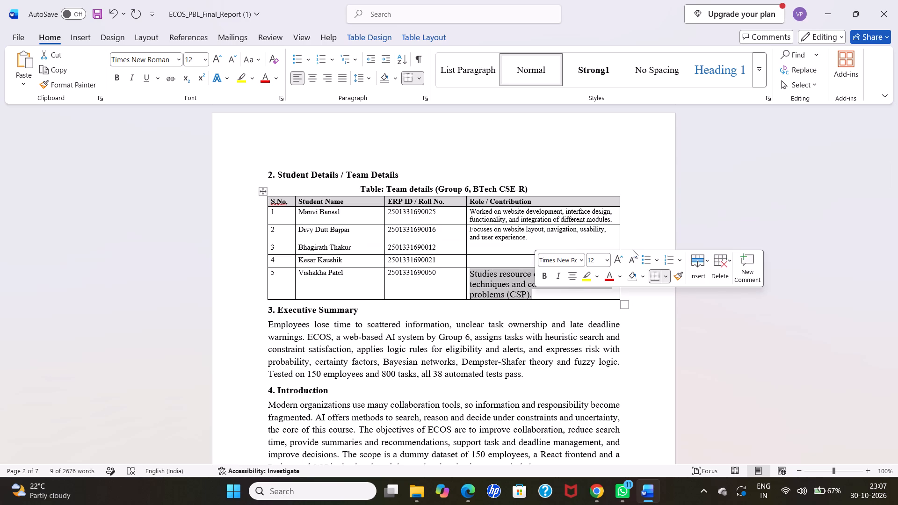
{"action": "left_click", "coordinate": [633, 261]}
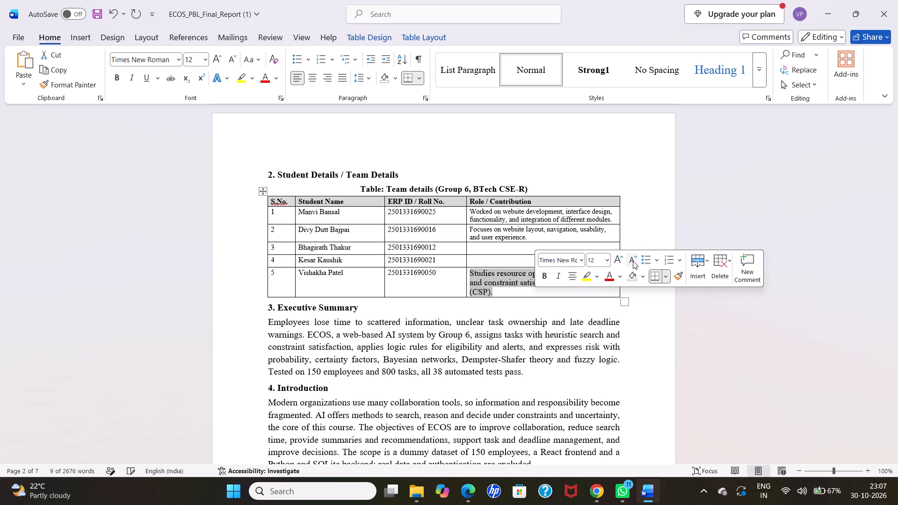
{"action": "left_click", "coordinate": [633, 261]}
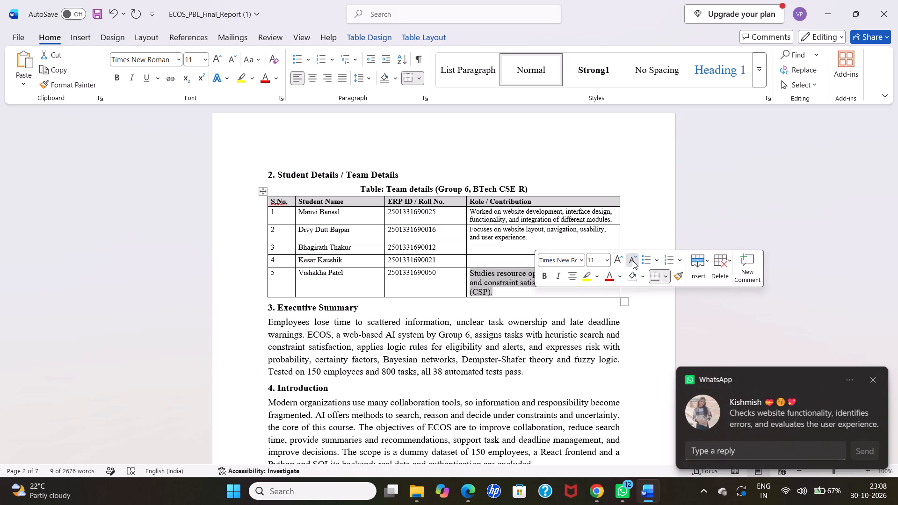
{"action": "left_click", "coordinate": [633, 261]}
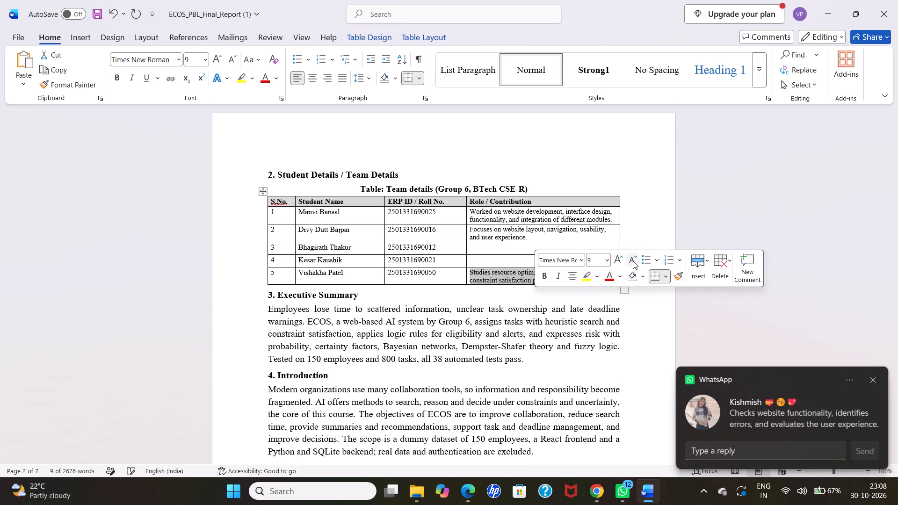
Start an entry in the empty Role / Contribution cell of row 4 in the team details table.
{"action": "left_click", "coordinate": [498, 260]}
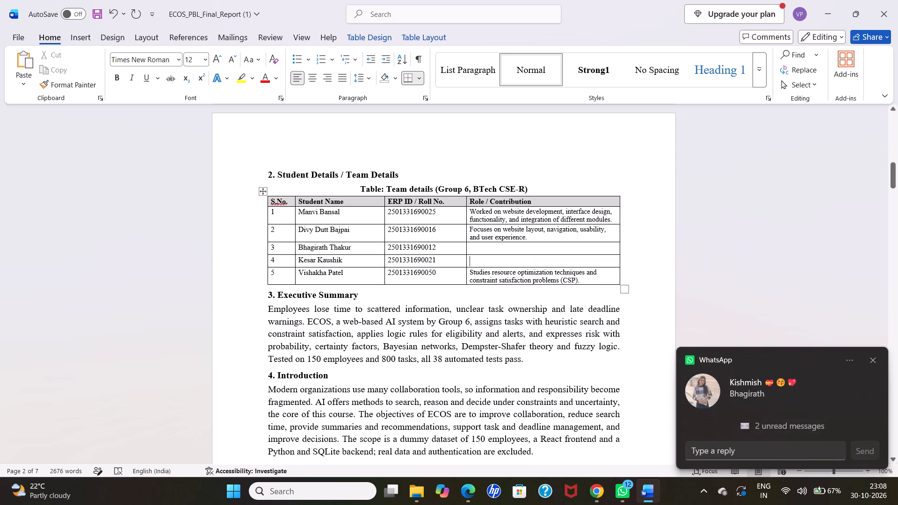
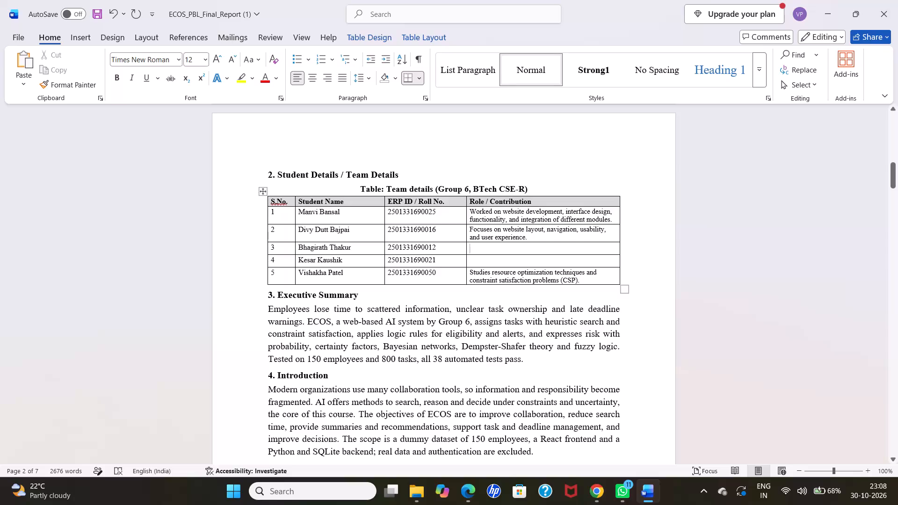
Paste "Checks website functionality, identifies errors, and evaluates the user experience." into row 3's Role / Contribution cell and reduce it to 10 pt.
{"action": "key", "text": "ctrl+v"}
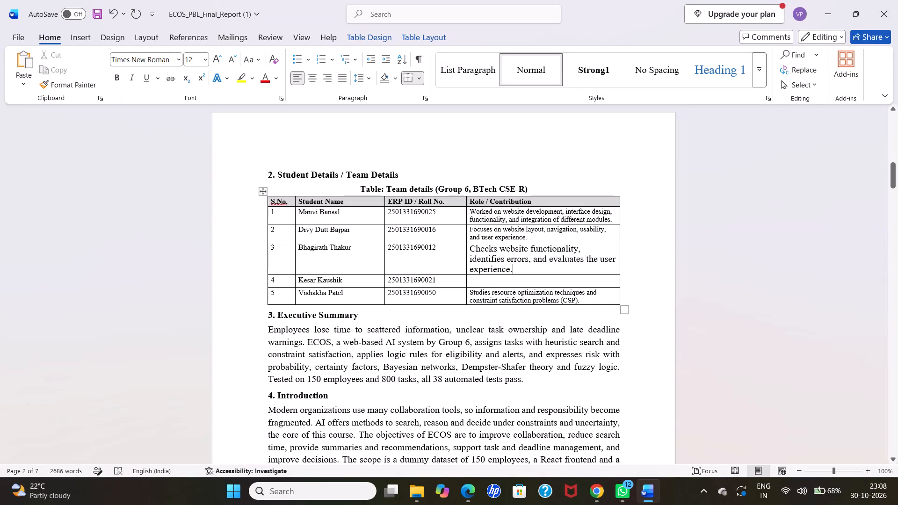
{"action": "left_click_drag", "start_coordinate": [470, 246], "coordinate": [503, 261]}
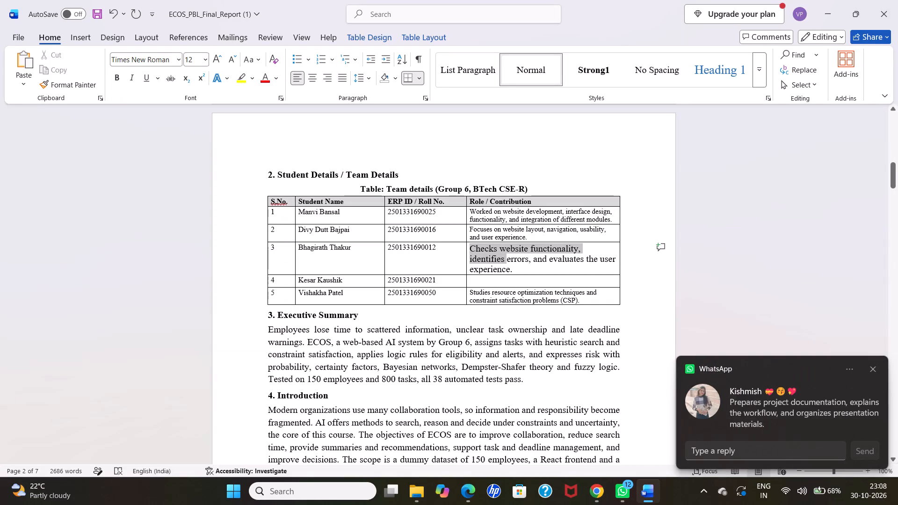
{"action": "left_click_drag", "start_coordinate": [503, 261], "coordinate": [514, 263]}
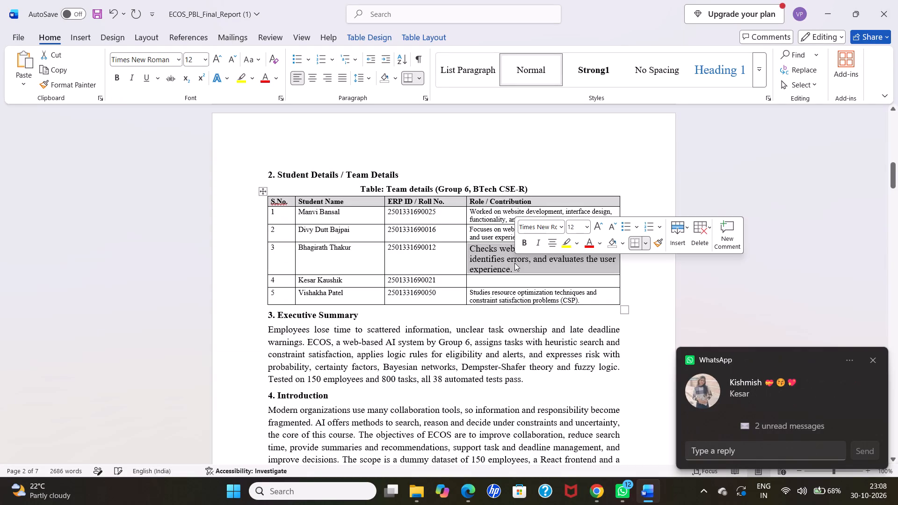
{"action": "left_click", "coordinate": [615, 226]}
{"action": "left_click", "coordinate": [615, 226]}
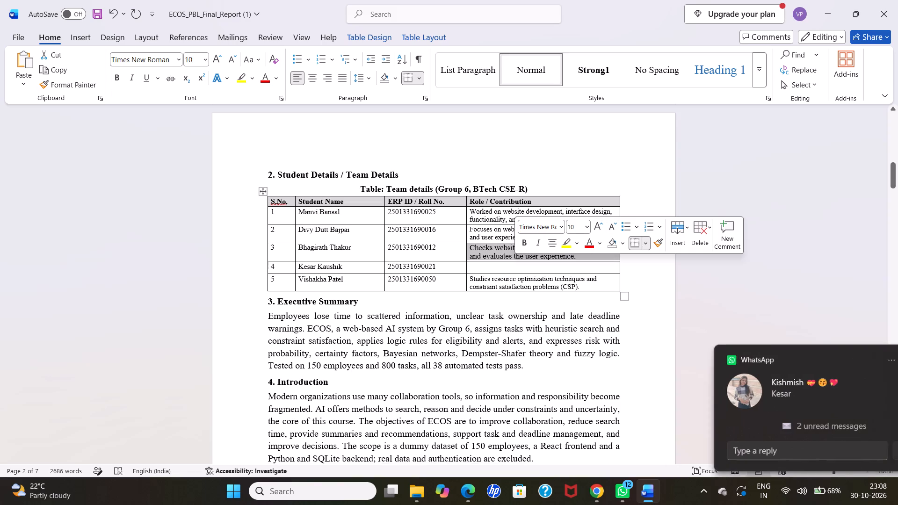
Set the Role / Contribution text in rows 5, 2 and 1 of the team details table to 10 pt.
{"action": "left_click_drag", "start_coordinate": [470, 280], "coordinate": [583, 290]}
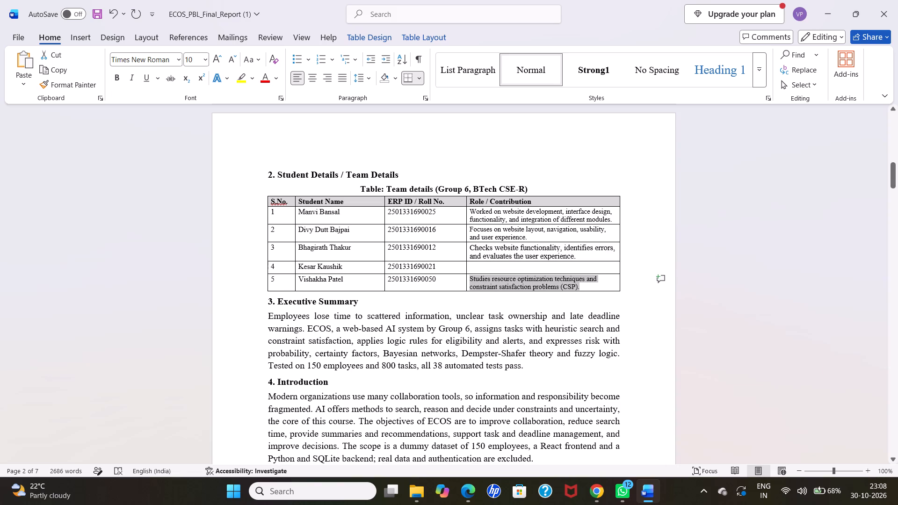
{"action": "left_click_drag", "start_coordinate": [583, 290], "coordinate": [587, 291]}
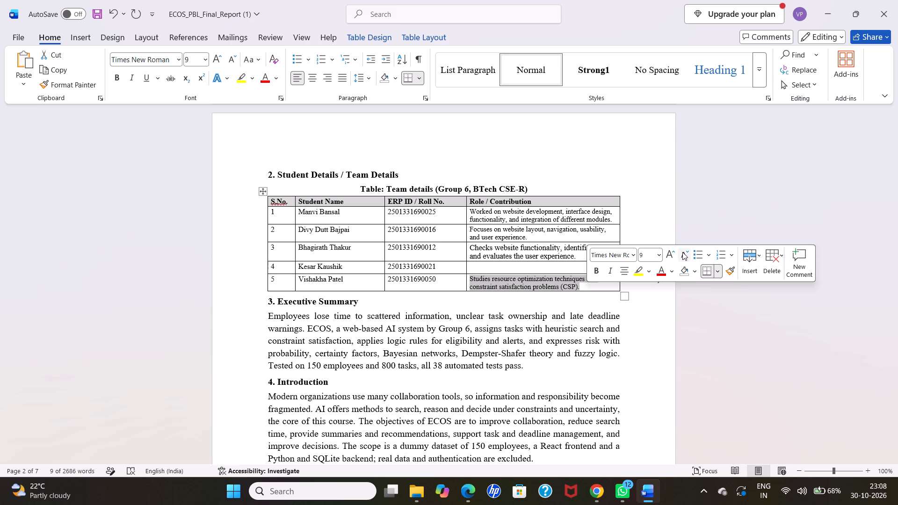
{"action": "left_click", "coordinate": [673, 251]}
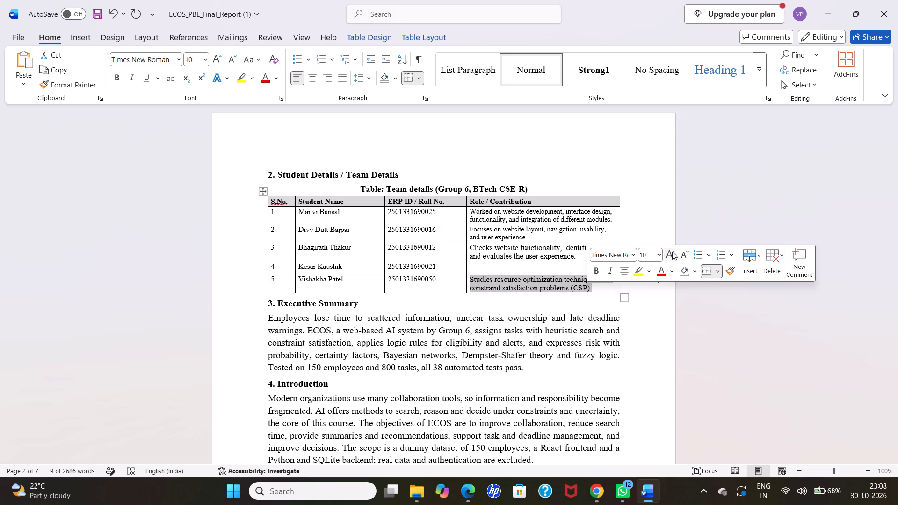
{"action": "left_click", "coordinate": [651, 187]}
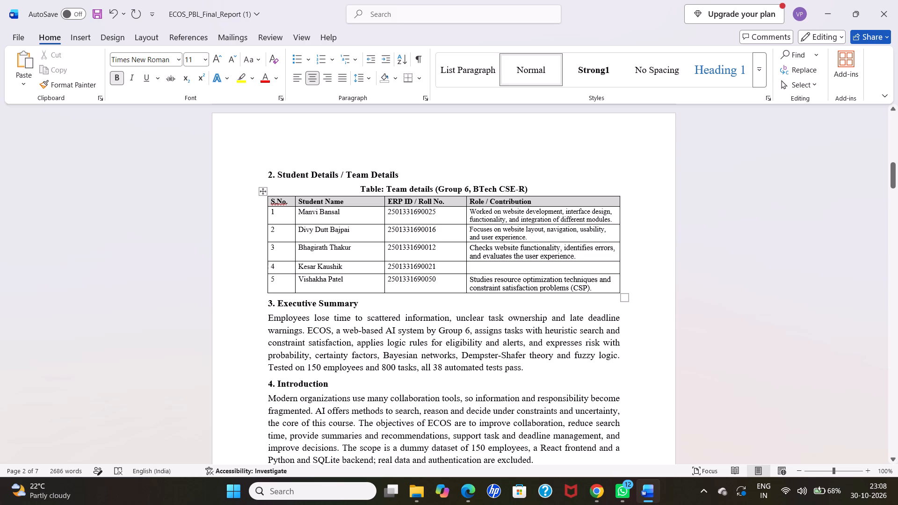
{"action": "left_click_drag", "start_coordinate": [470, 230], "coordinate": [524, 234]}
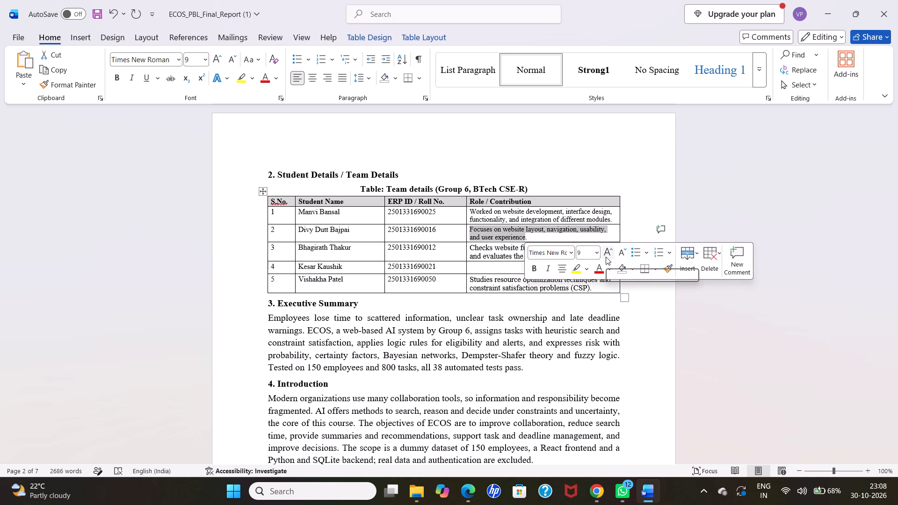
{"action": "left_click", "coordinate": [606, 256]}
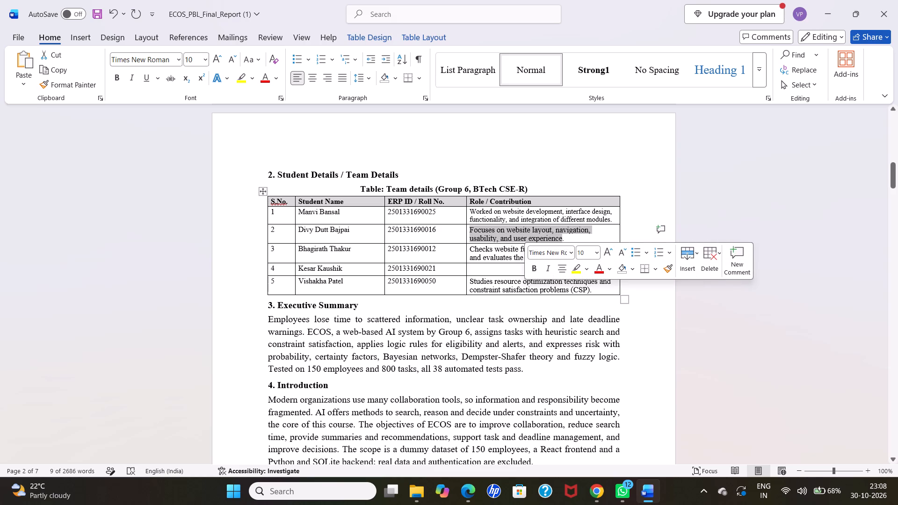
{"action": "left_click", "coordinate": [631, 217]}
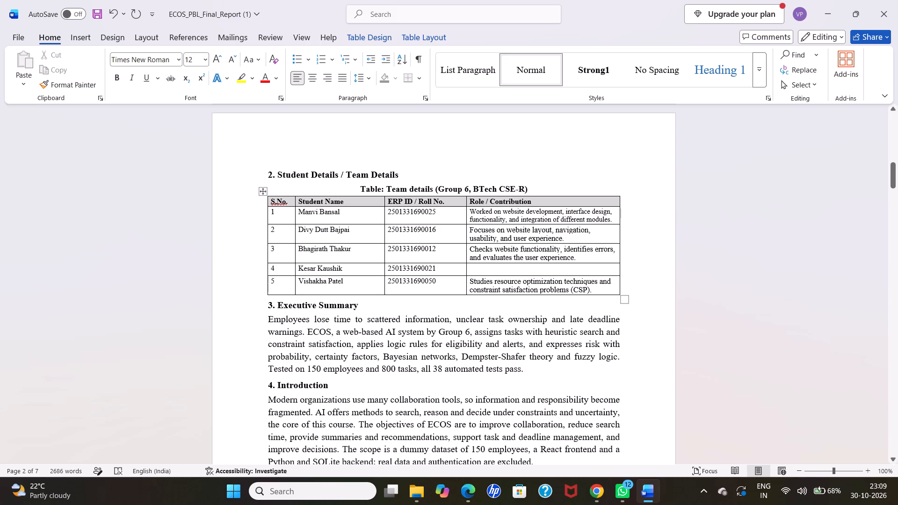
{"action": "left_click_drag", "start_coordinate": [470, 211], "coordinate": [604, 224]}
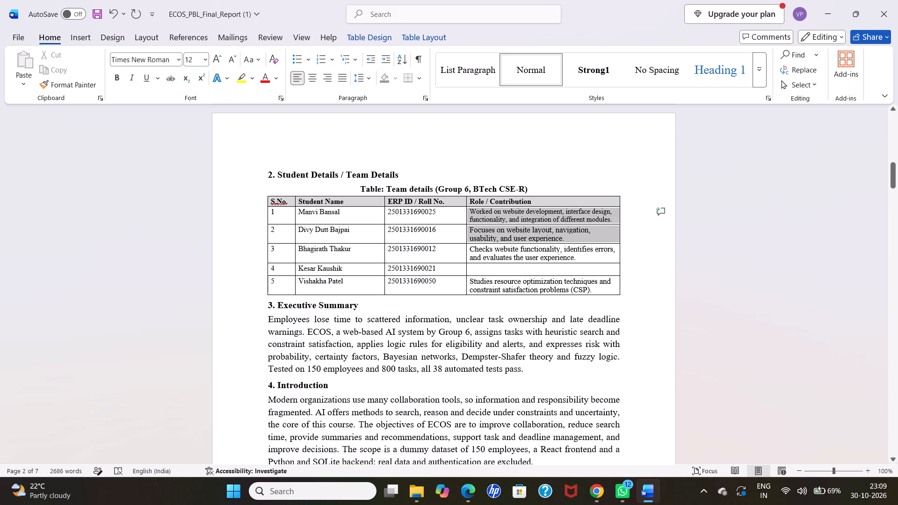
{"action": "left_click_drag", "start_coordinate": [604, 224], "coordinate": [616, 223]}
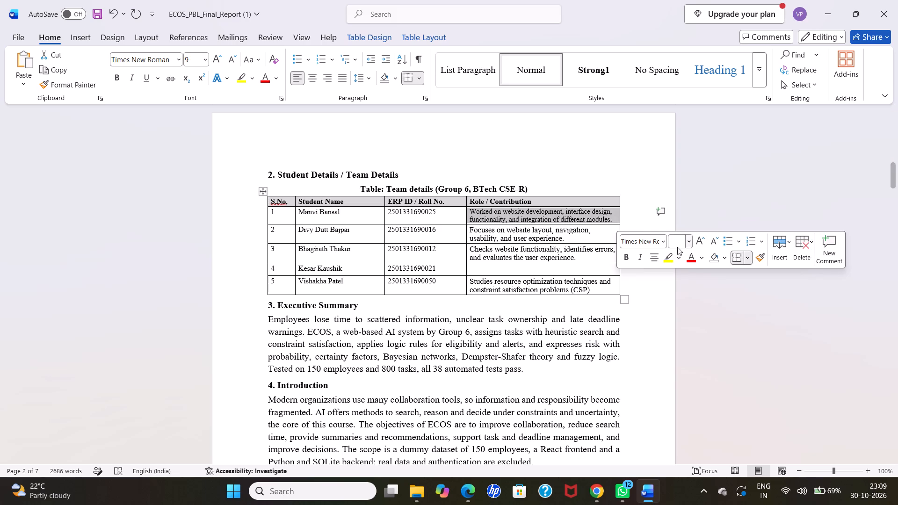
{"action": "left_click", "coordinate": [701, 245]}
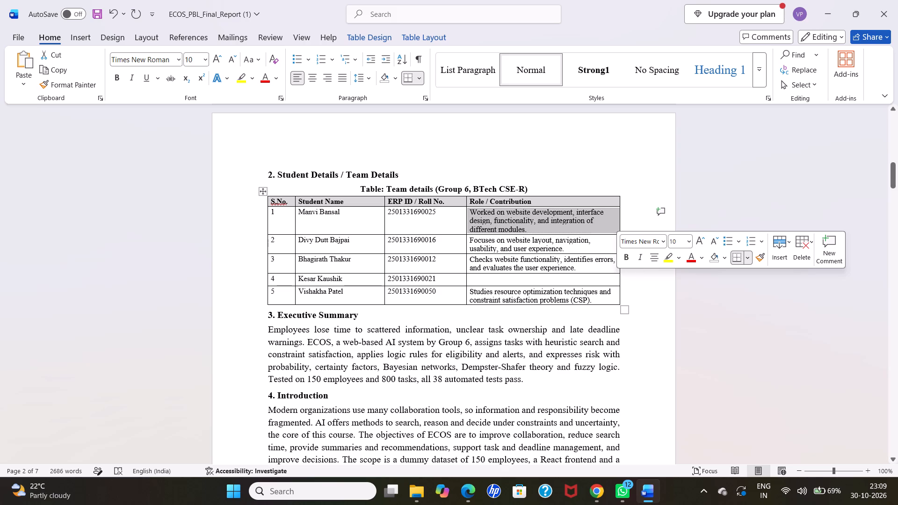
{"action": "left_click", "coordinate": [628, 202]}
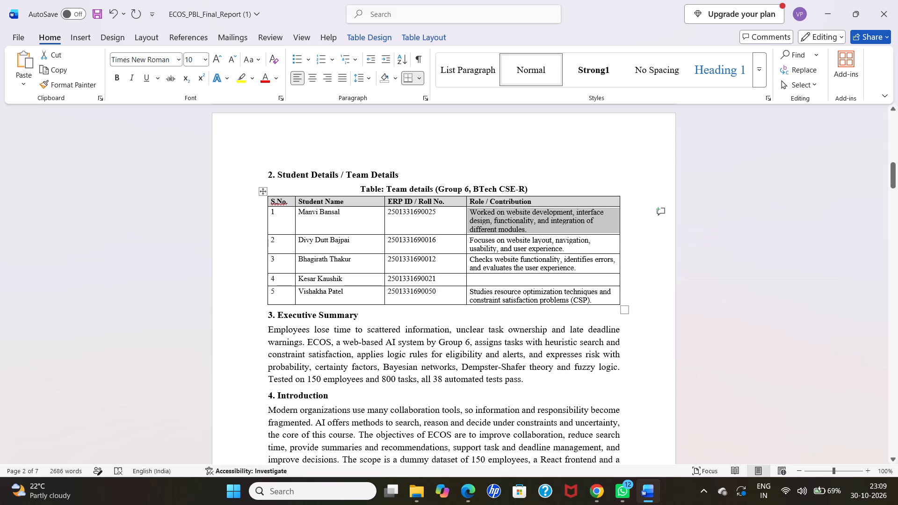
Place the text cursor in the empty Role / Contribution cell of row 4 in the team details table.
{"action": "left_click", "coordinate": [519, 287]}
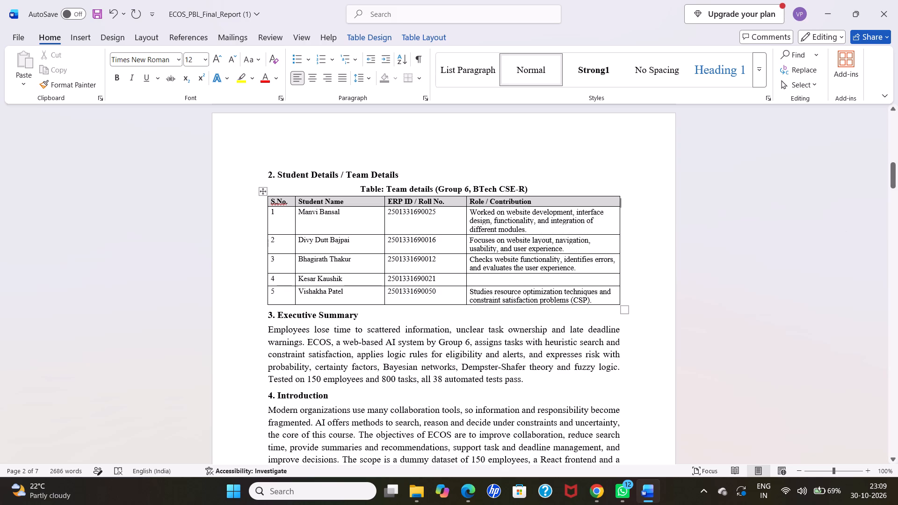
{"action": "left_click", "coordinate": [505, 283]}
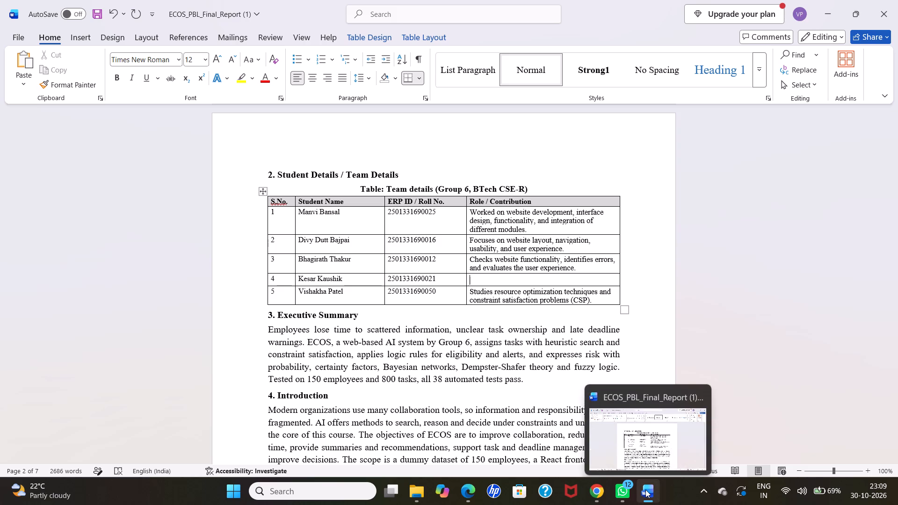
{"action": "left_click", "coordinate": [644, 432]}
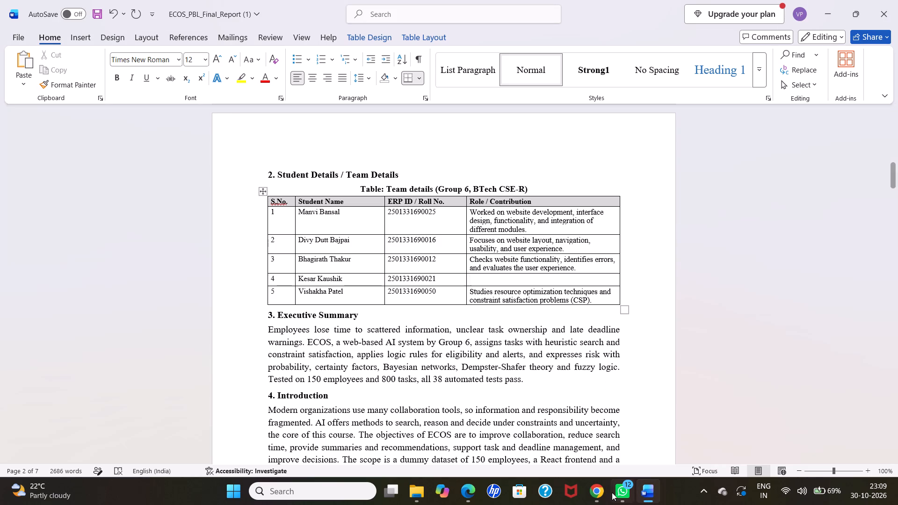
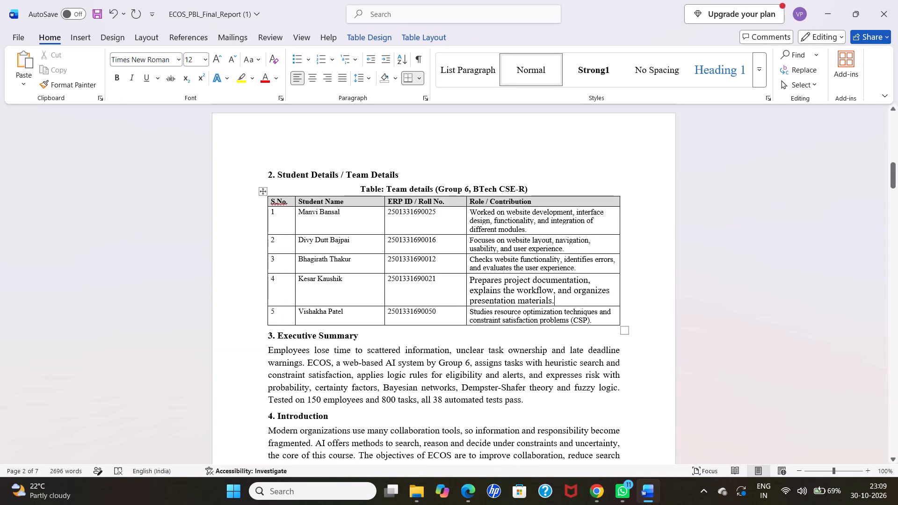
Set the Role / Contribution text in row 4 of the team details table to 10 pt.
{"action": "left_click_drag", "start_coordinate": [471, 281], "coordinate": [512, 293]}
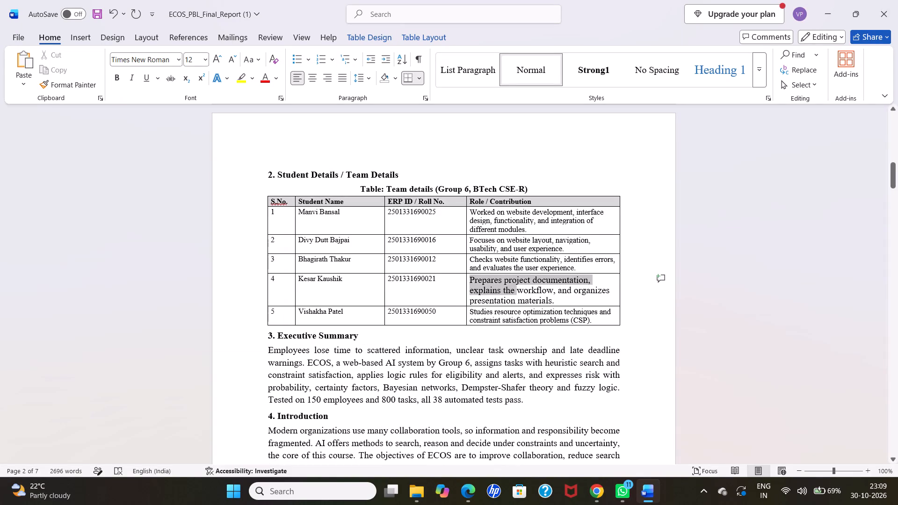
{"action": "left_click_drag", "start_coordinate": [512, 293], "coordinate": [559, 301]}
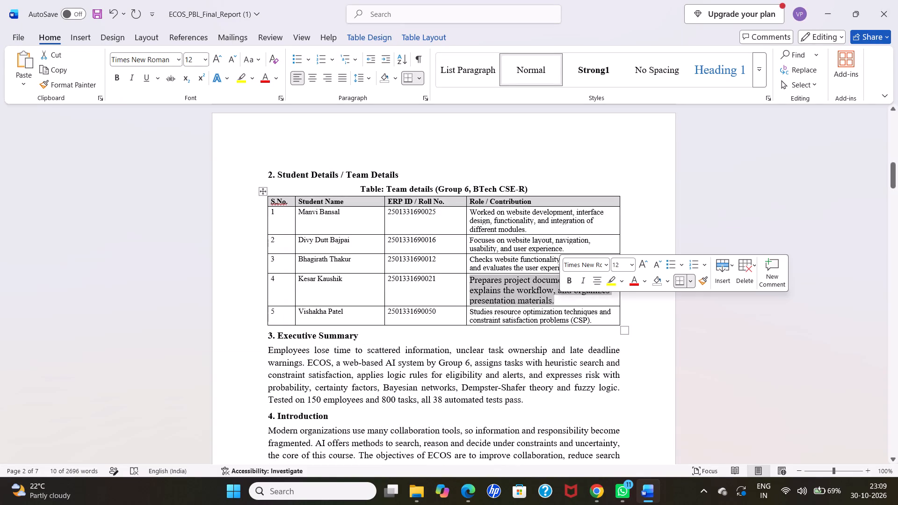
{"action": "left_click", "coordinate": [651, 267]}
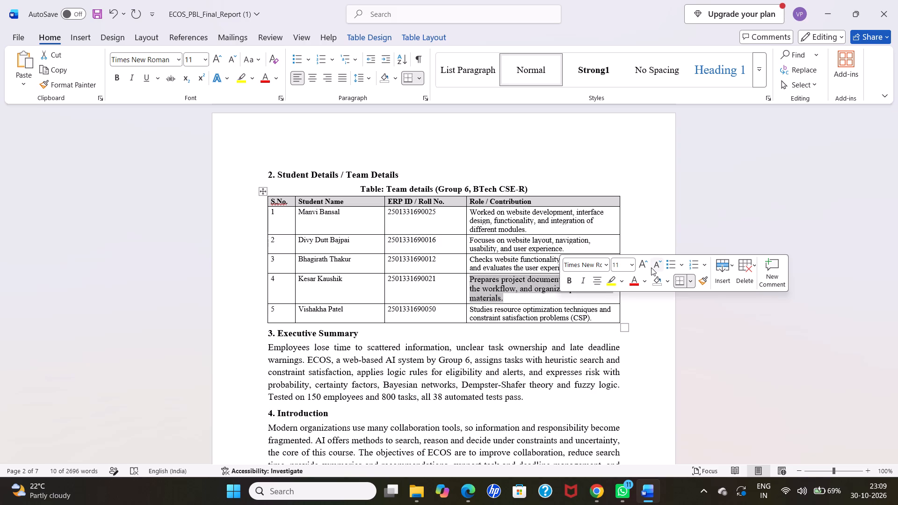
{"action": "left_click", "coordinate": [651, 267]}
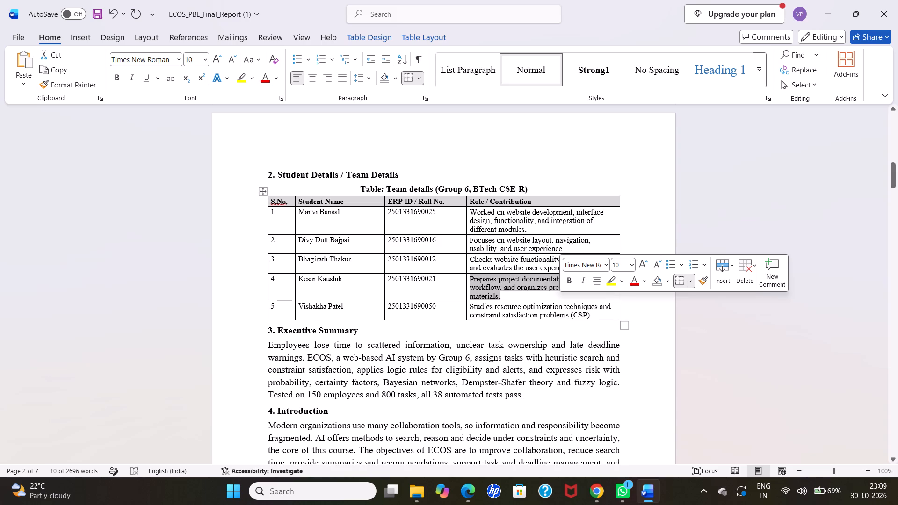
{"action": "left_click", "coordinate": [652, 304]}
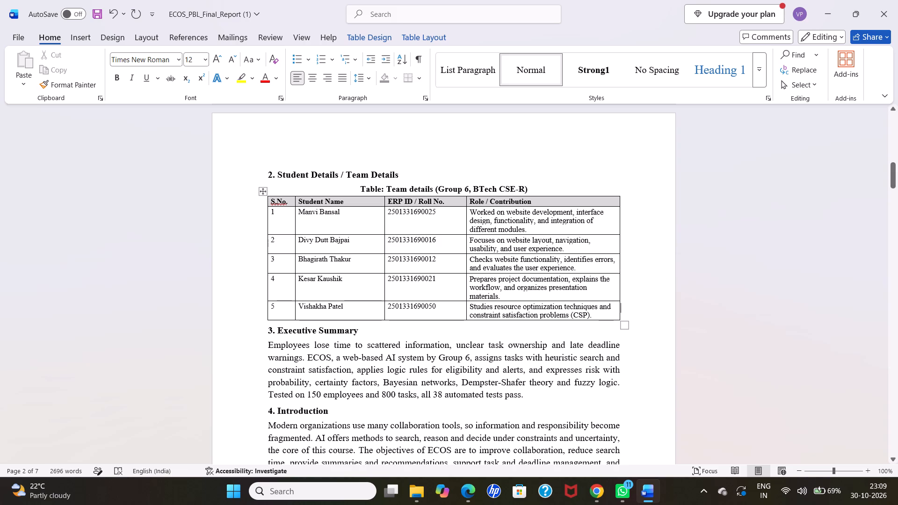
Review the whole report from the front page and declaration through the team details table and modules to the source code appendix.
{"action": "scroll", "coordinate": [485, 389], "scroll_direction": "up", "scroll_amount": 2}
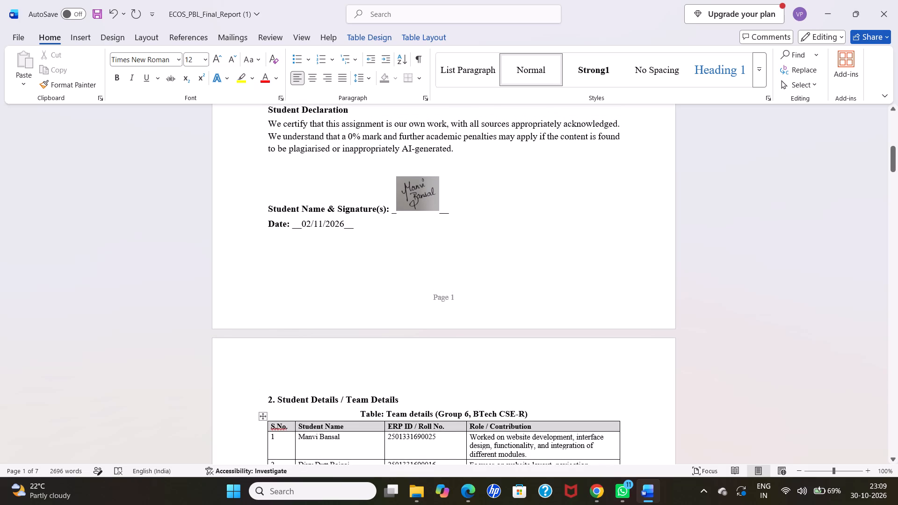
{"action": "scroll", "coordinate": [485, 389], "scroll_direction": "up", "scroll_amount": 2}
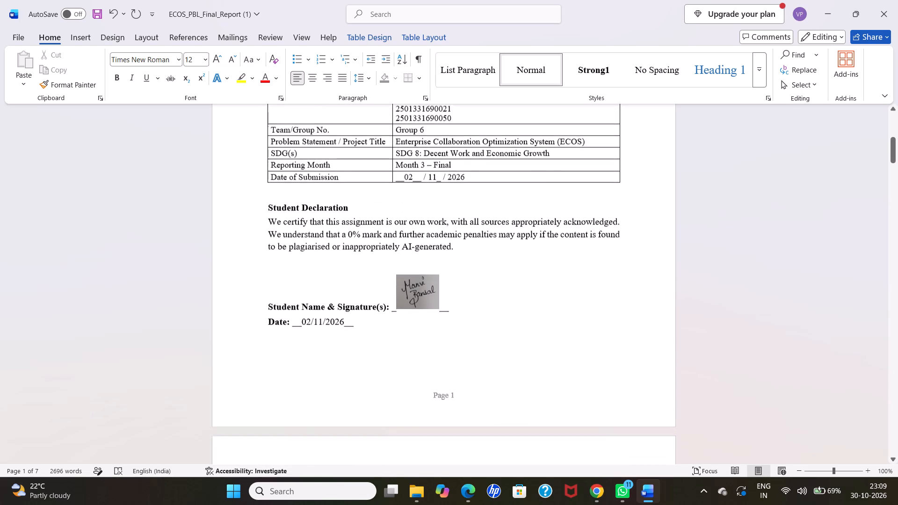
{"action": "scroll", "coordinate": [485, 389], "scroll_direction": "up", "scroll_amount": 3}
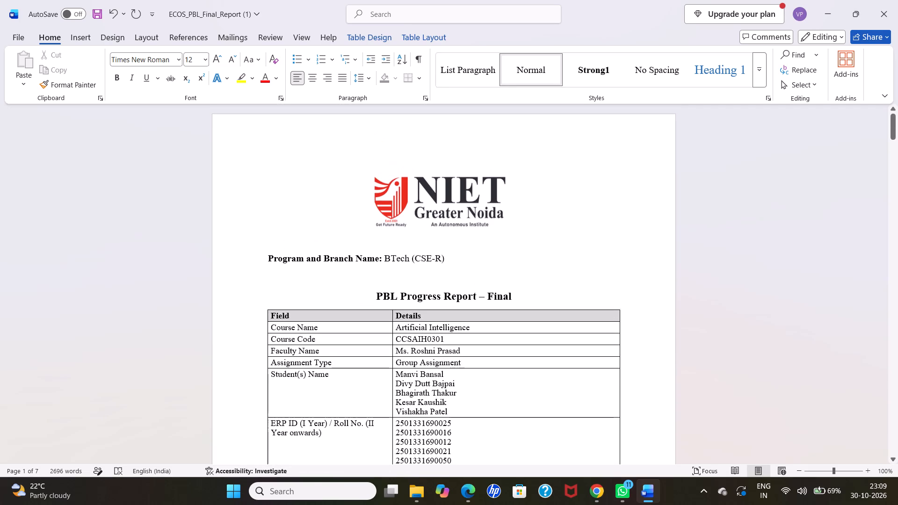
{"action": "scroll", "coordinate": [485, 389], "scroll_direction": "down", "scroll_amount": 2}
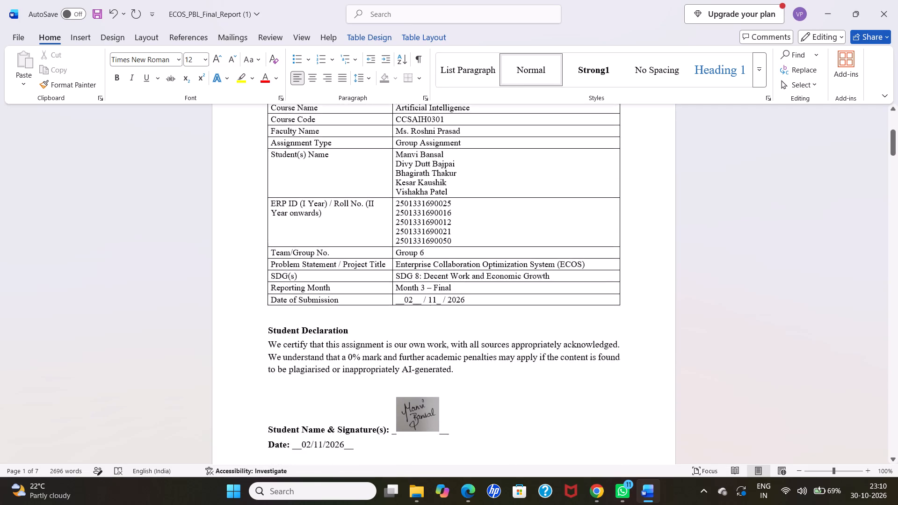
{"action": "scroll", "coordinate": [485, 389], "scroll_direction": "down", "scroll_amount": 4}
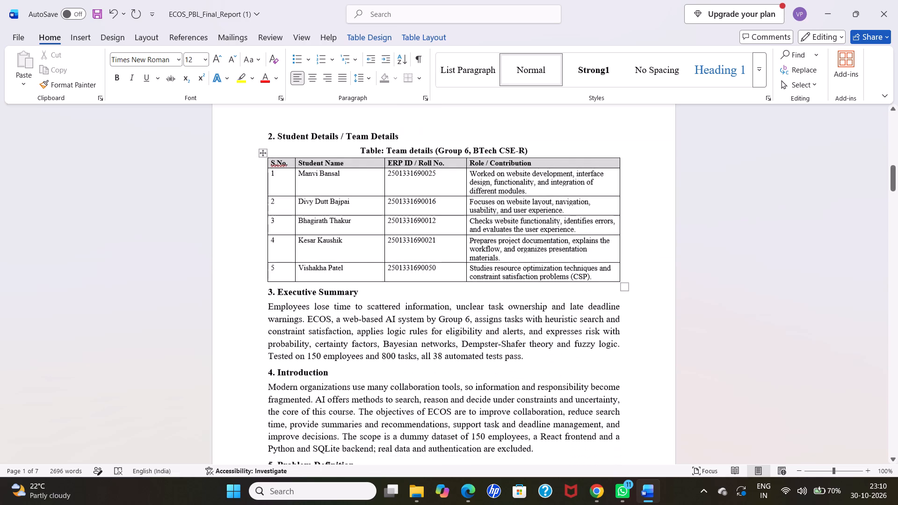
{"action": "scroll", "coordinate": [485, 389], "scroll_direction": "down", "scroll_amount": 6}
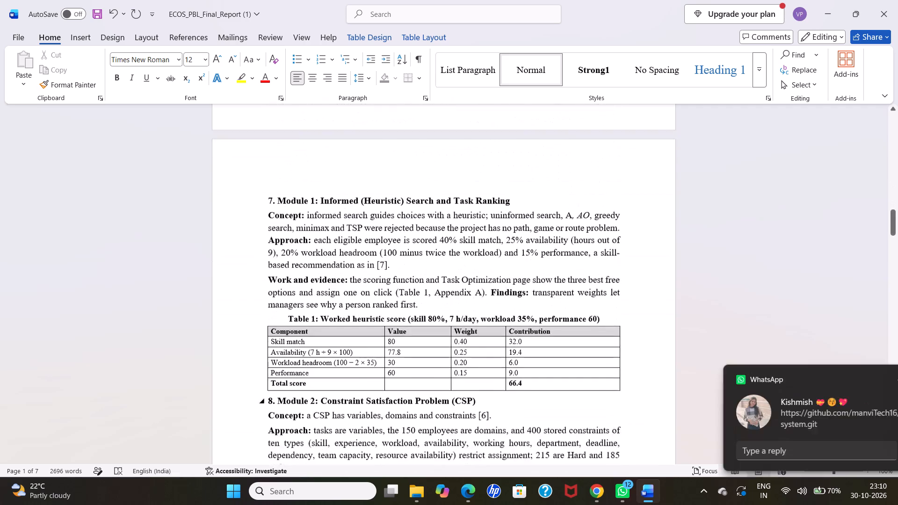
{"action": "scroll", "coordinate": [485, 389], "scroll_direction": "down", "scroll_amount": 13}
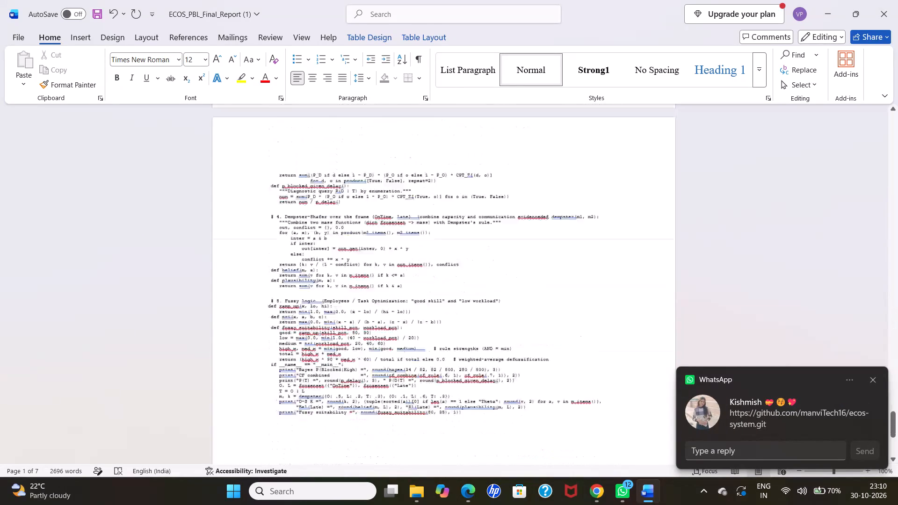
{"action": "scroll", "coordinate": [485, 389], "scroll_direction": "down", "scroll_amount": 1}
Insert a blank line between the "18. Appendix (Source Code)" heading and the Appendix A heading.
{"action": "scroll", "coordinate": [485, 389], "scroll_direction": "up", "scroll_amount": 1}
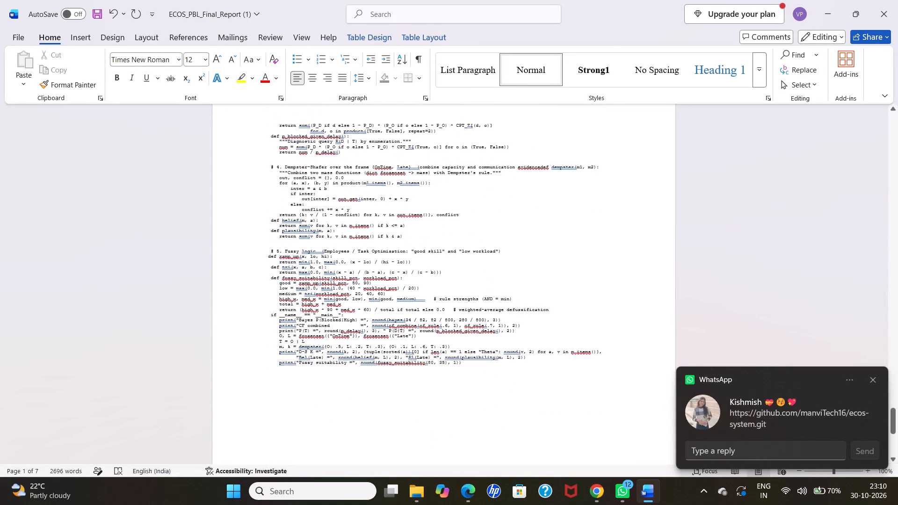
{"action": "scroll", "coordinate": [485, 389], "scroll_direction": "up", "scroll_amount": 4}
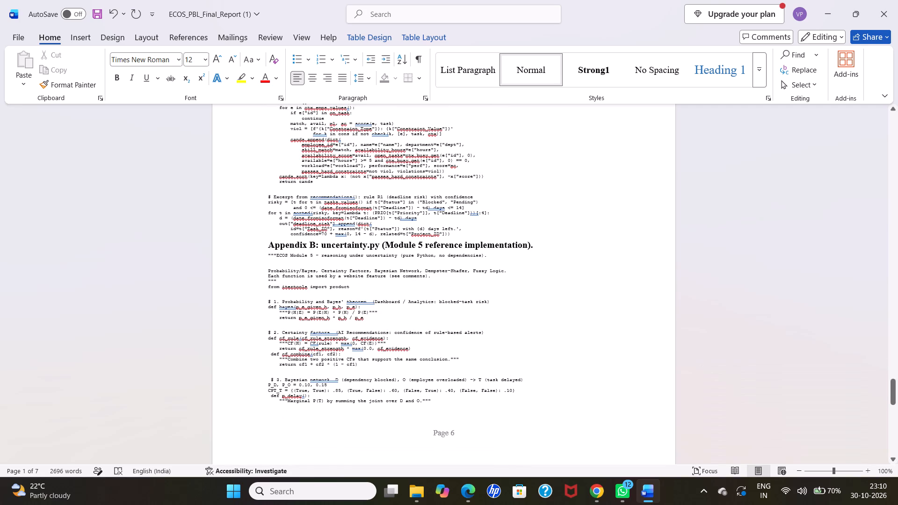
{"action": "scroll", "coordinate": [464, 322], "scroll_direction": "up", "scroll_amount": 3}
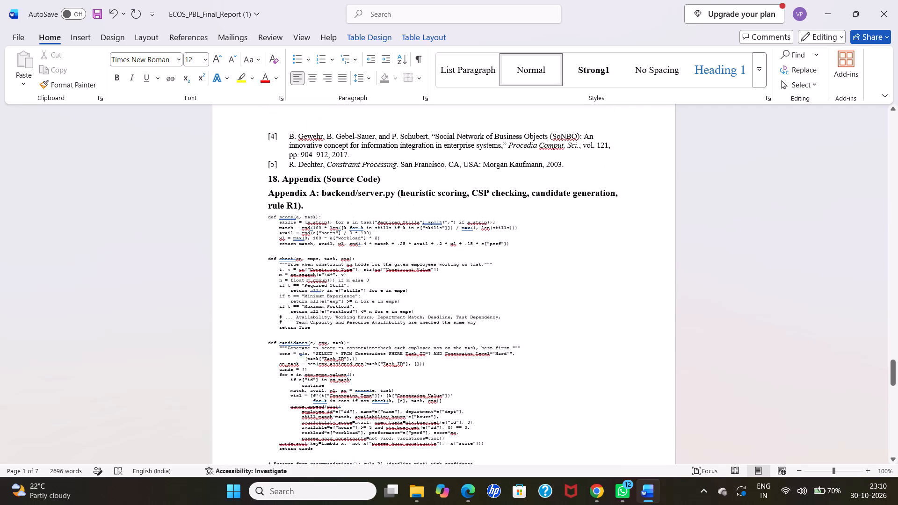
{"action": "left_click", "coordinate": [403, 182]}
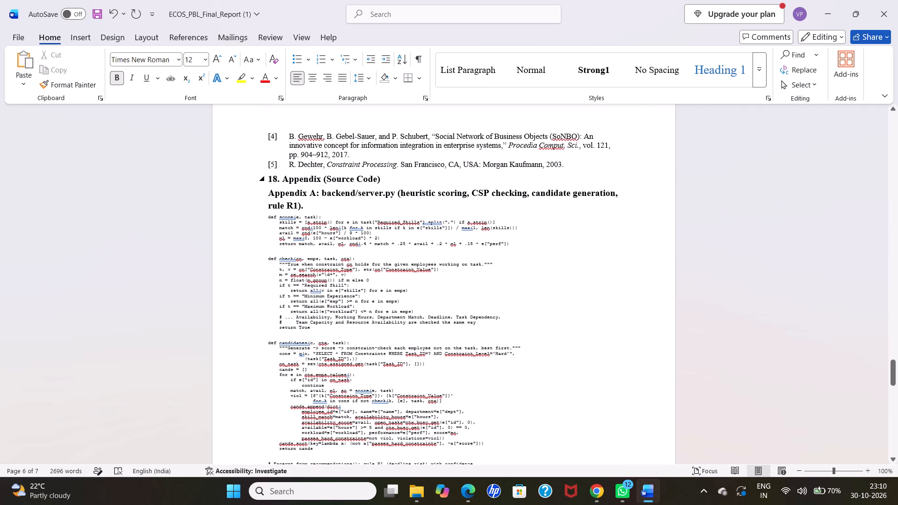
{"action": "key", "text": "Return"}
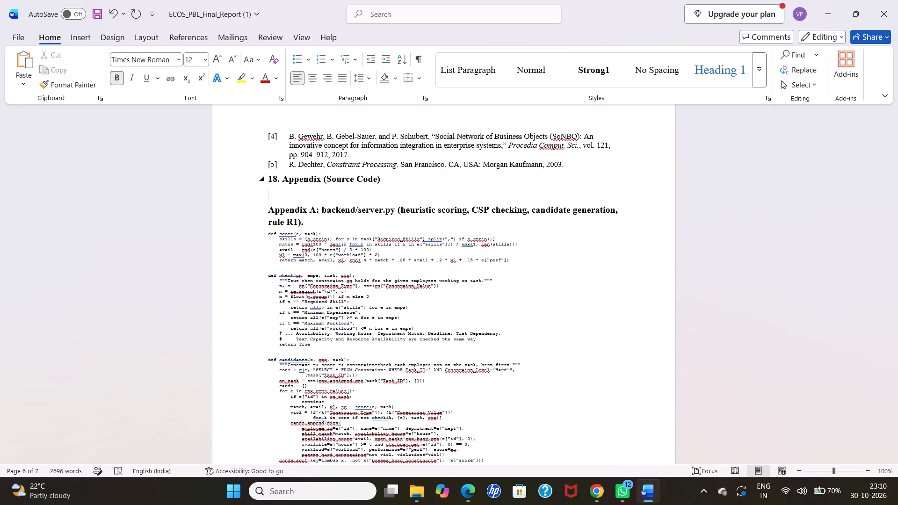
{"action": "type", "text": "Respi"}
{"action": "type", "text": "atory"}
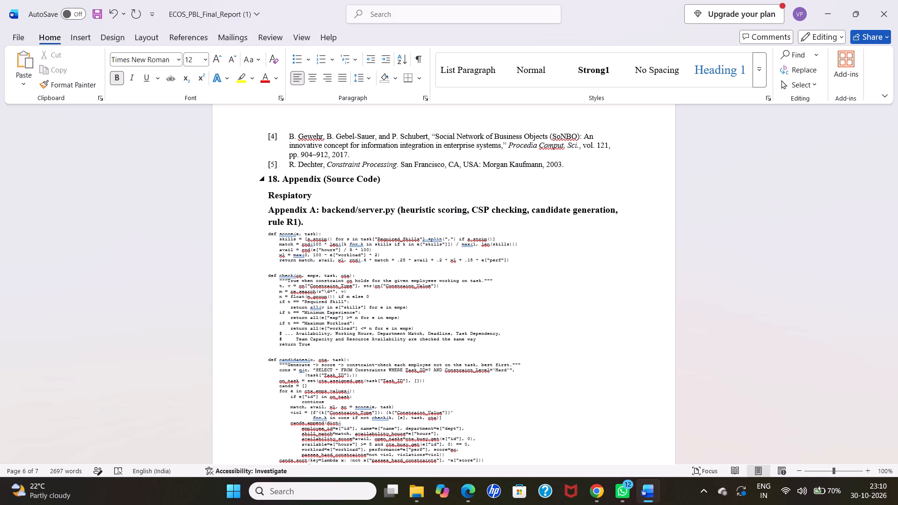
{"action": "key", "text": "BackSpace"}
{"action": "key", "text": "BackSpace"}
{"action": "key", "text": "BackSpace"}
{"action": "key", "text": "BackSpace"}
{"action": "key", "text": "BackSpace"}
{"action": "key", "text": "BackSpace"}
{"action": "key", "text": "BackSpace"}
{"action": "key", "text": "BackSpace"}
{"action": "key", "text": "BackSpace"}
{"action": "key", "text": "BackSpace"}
Add the label "Github link :" on the blank line under the "18. Appendix (Source Code)" heading.
{"action": "type", "text": "Github lin"}
{"action": "type", "text": "k"}
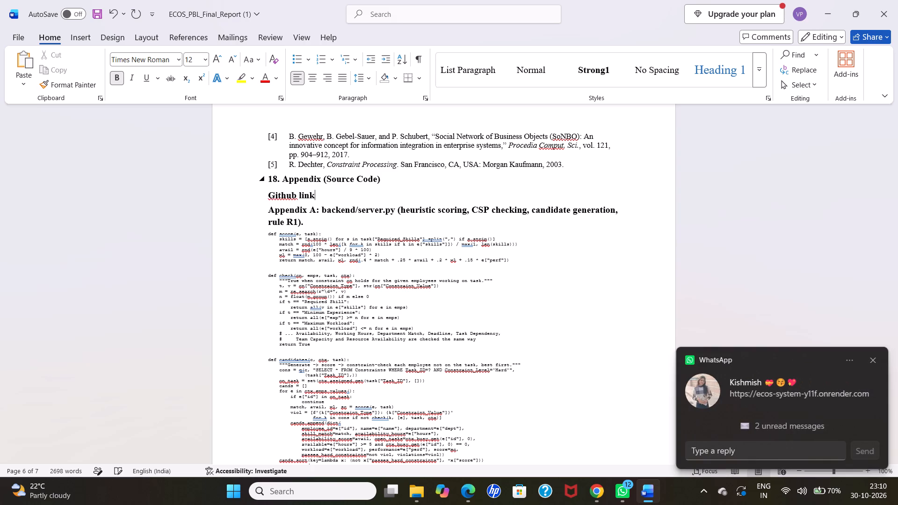
{"action": "key", "text": "space"}
{"action": "key", "text": "shift+colon"}
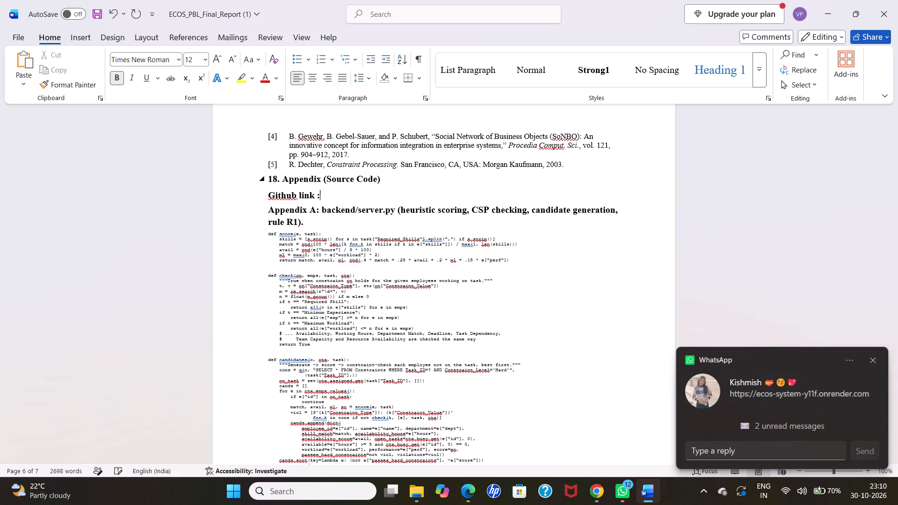
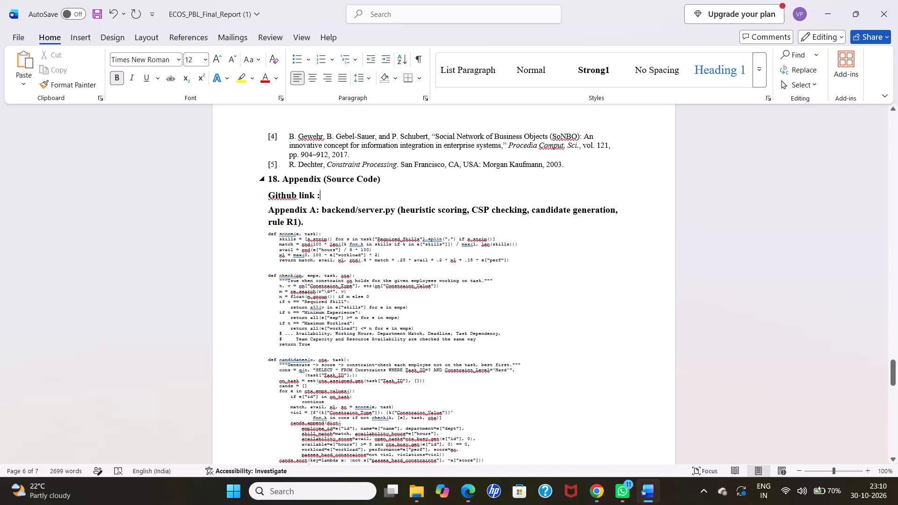
Paste the copied ecos-system.git GitHub repository URL after the "Github link :" label as a hyperlink, ending the line.
{"action": "key", "text": "ctrl+v"}
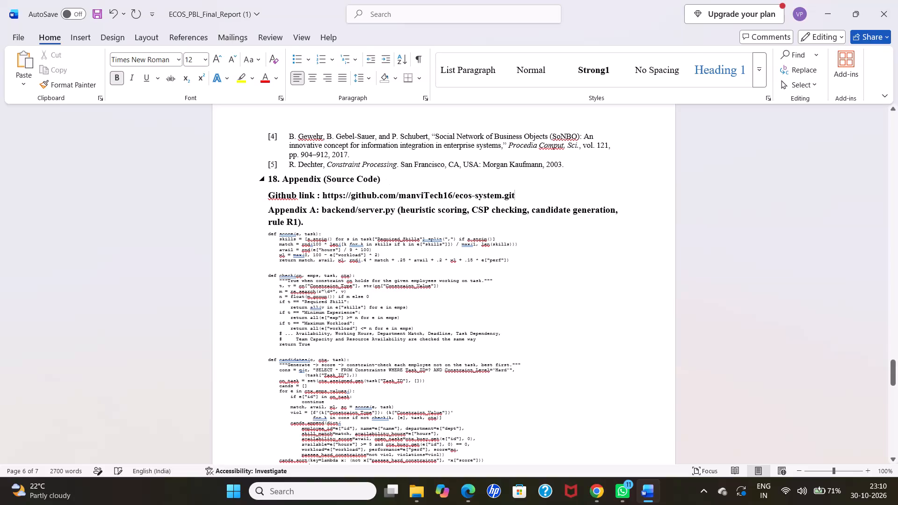
{"action": "key", "text": "Return"}
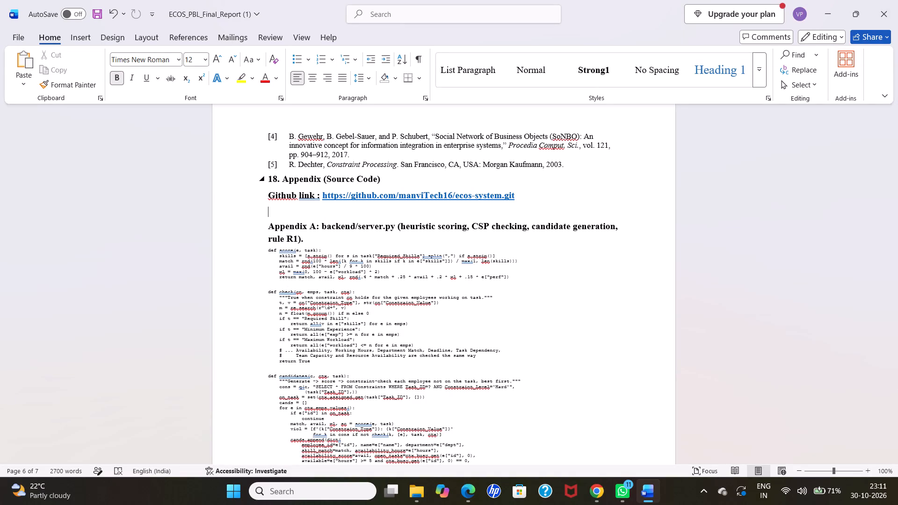
Add the label "Website link :" on the blank line below the GitHub link in the source code appendix.
{"action": "key", "text": "w"}
{"action": "key", "text": "BackSpace"}
{"action": "type", "text": "Website"}
{"action": "key", "text": "space"}
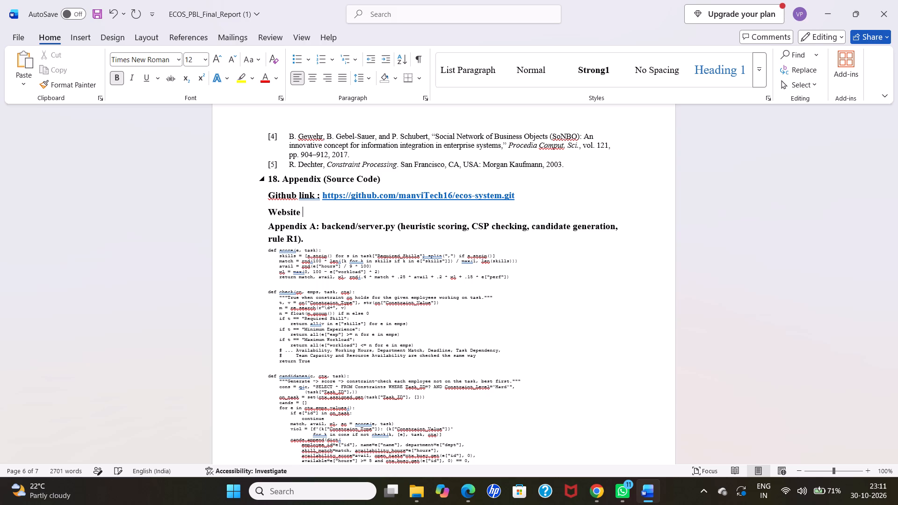
{"action": "type", "text": "link"}
{"action": "key", "text": "space"}
{"action": "type", "text": ":"}
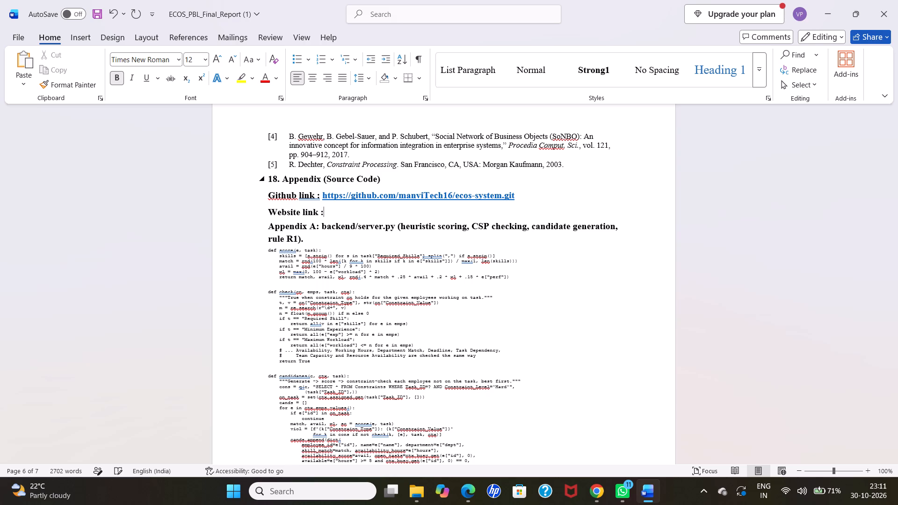
{"action": "key", "text": "space"}
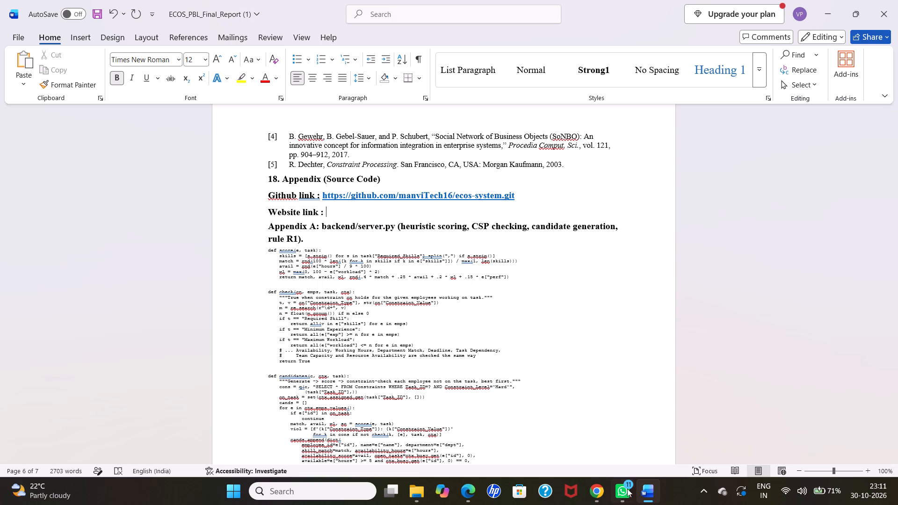
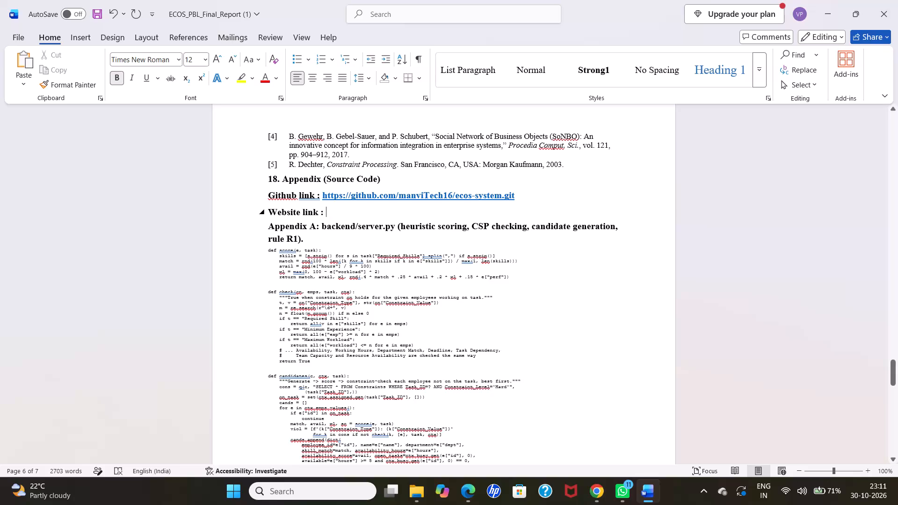
{"action": "key", "text": "ctrl+v"}
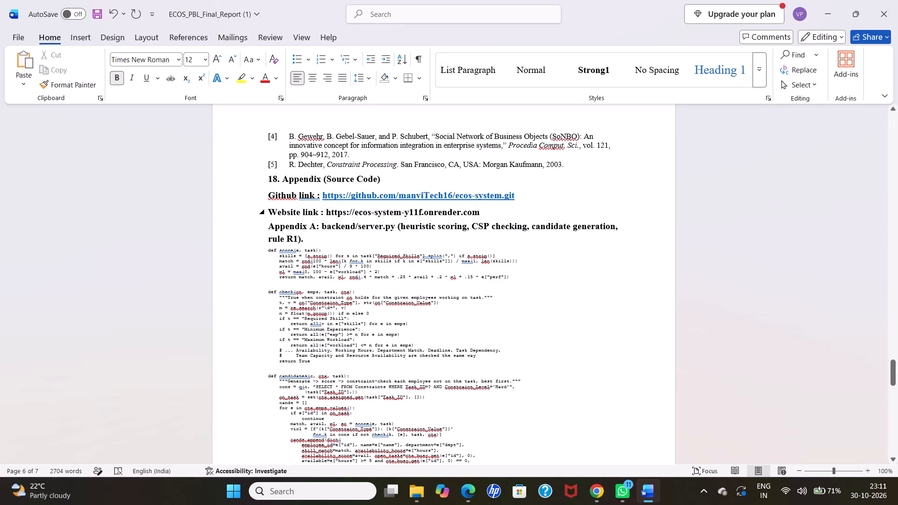
{"action": "key", "text": "Return"}
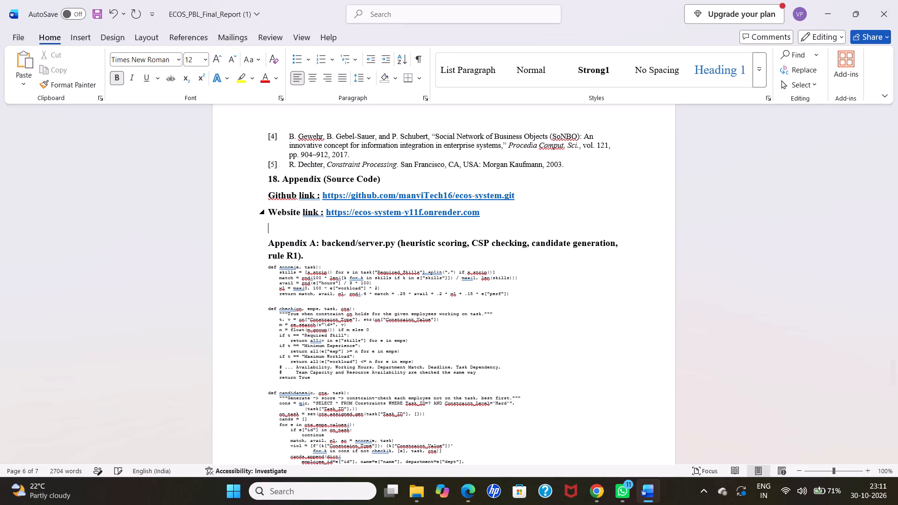
{"action": "key", "text": "BackSpace"}
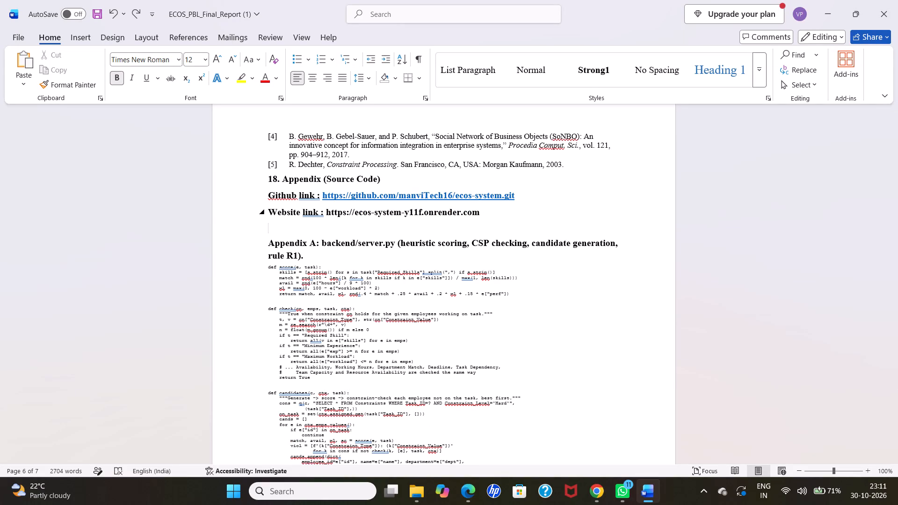
{"action": "key", "text": "BackSpace"}
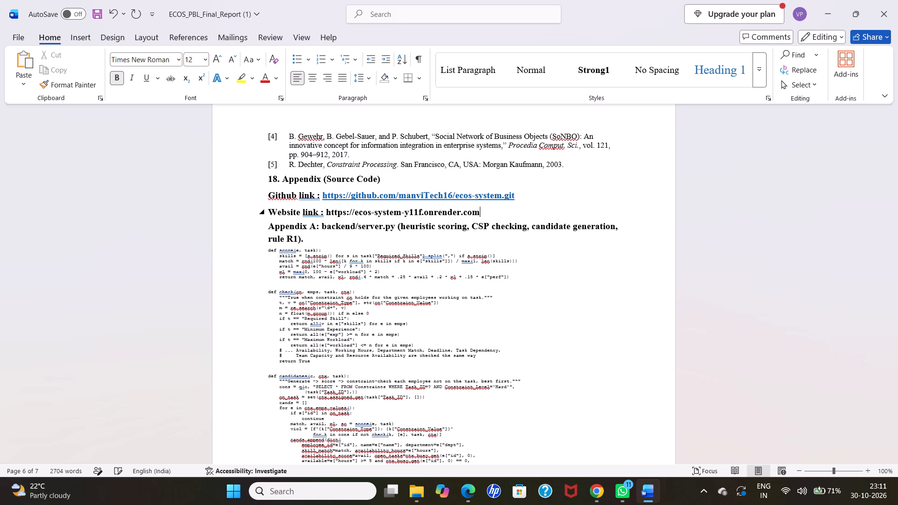
{"action": "key", "text": "Return"}
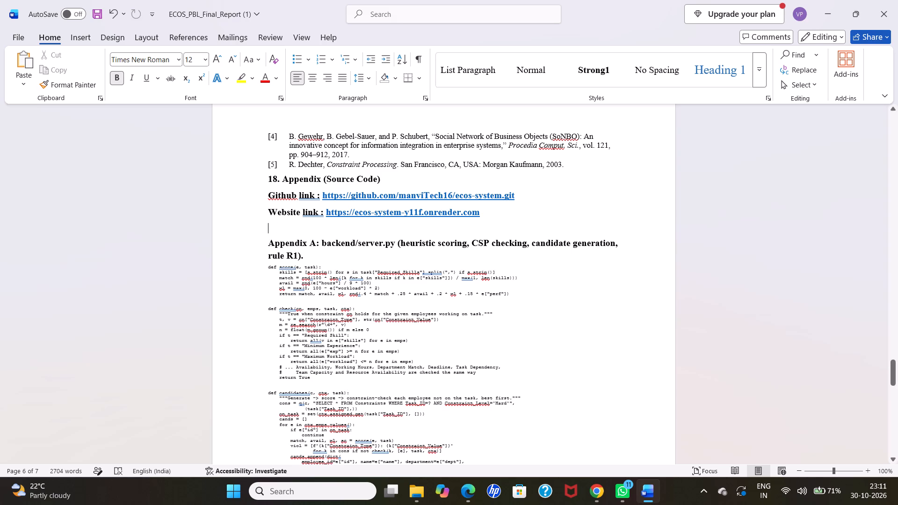
Review the report's content and page layout from the end of the source code appendix back to the cover page table.
{"action": "scroll", "coordinate": [637, 331], "scroll_direction": "down", "scroll_amount": 2}
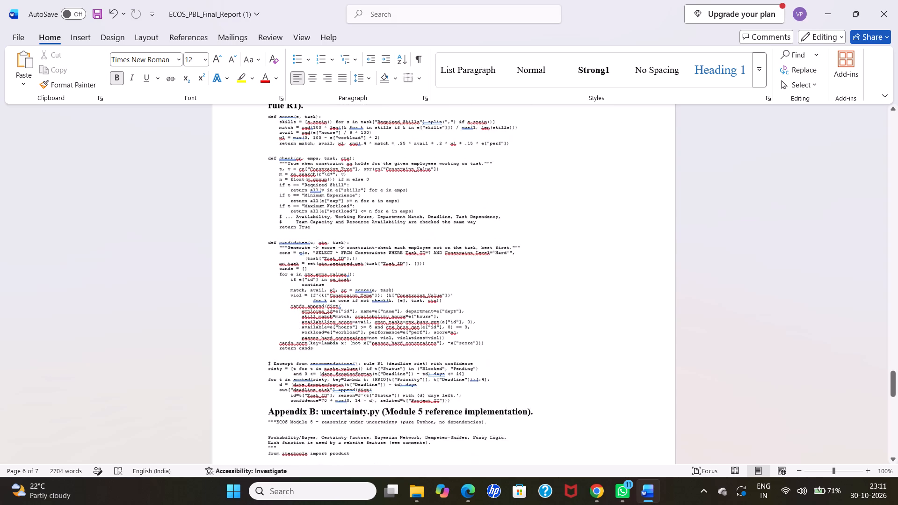
{"action": "scroll", "coordinate": [637, 331], "scroll_direction": "down", "scroll_amount": 5}
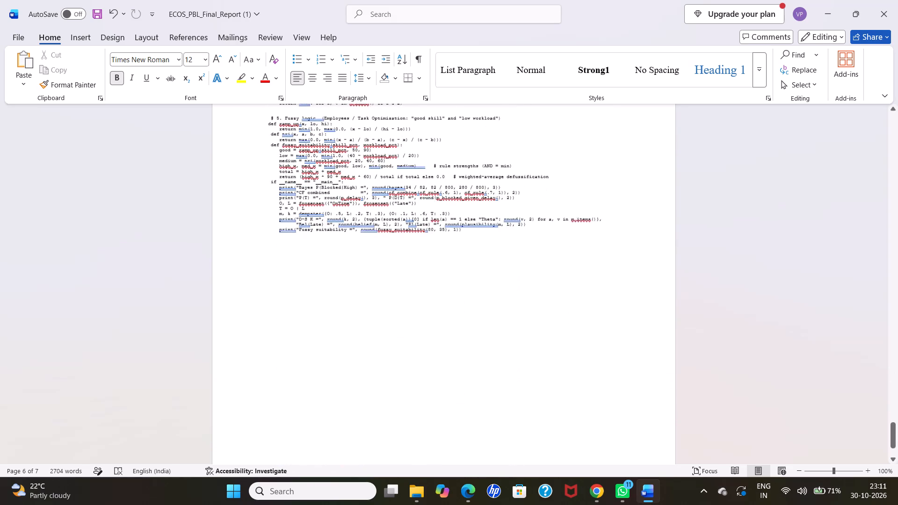
{"action": "scroll", "coordinate": [637, 331], "scroll_direction": "down", "scroll_amount": 4}
{"action": "scroll", "coordinate": [637, 331], "scroll_direction": "up", "scroll_amount": 3}
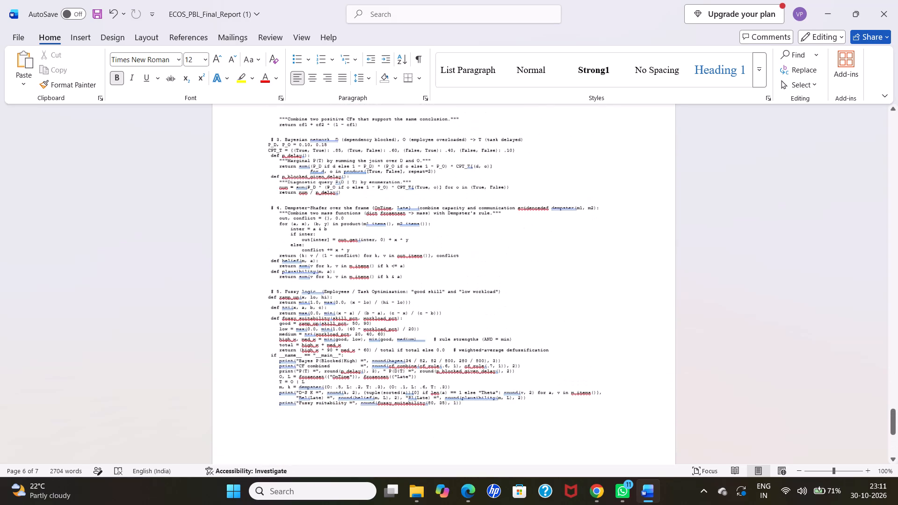
{"action": "scroll", "coordinate": [637, 331], "scroll_direction": "up", "scroll_amount": 3}
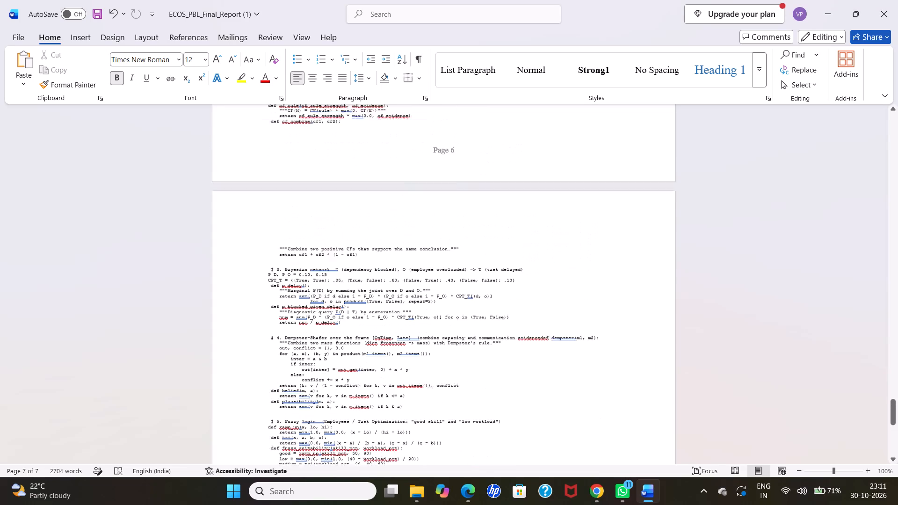
{"action": "scroll", "coordinate": [637, 331], "scroll_direction": "up", "scroll_amount": 4}
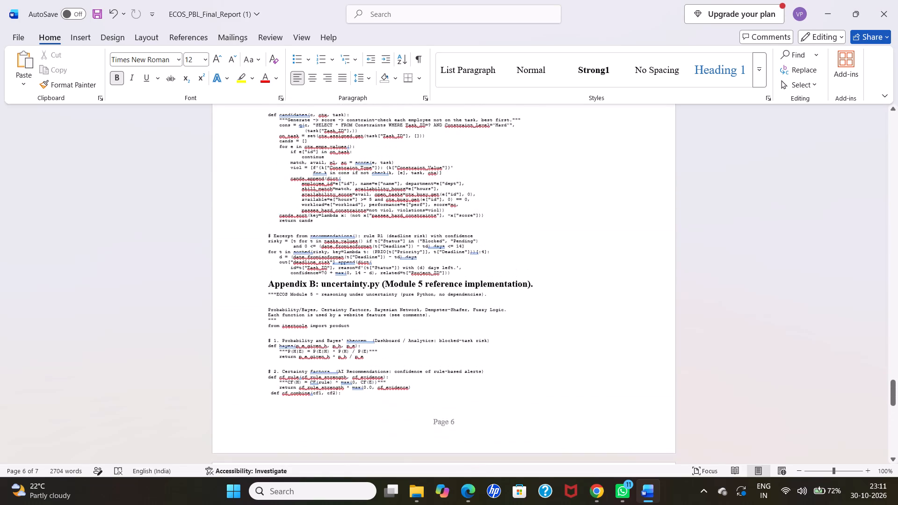
{"action": "scroll", "coordinate": [637, 331], "scroll_direction": "up", "scroll_amount": 4}
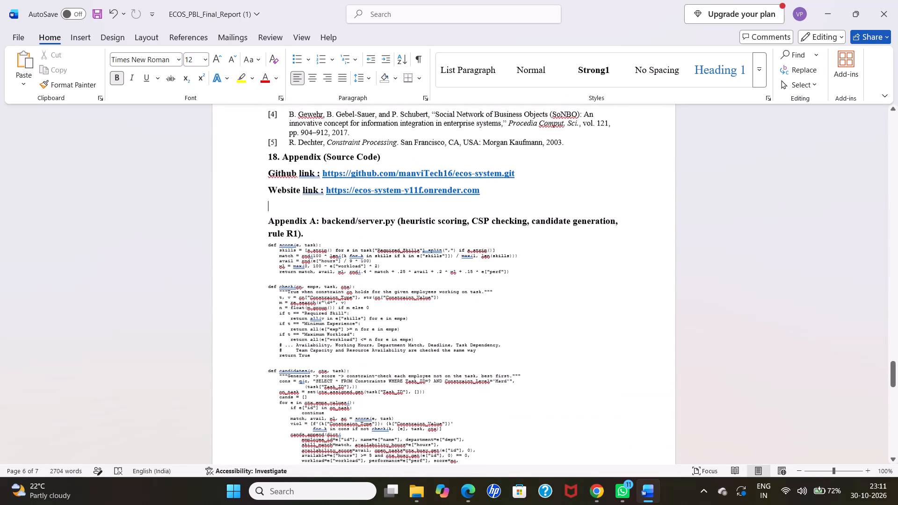
{"action": "scroll", "coordinate": [637, 331], "scroll_direction": "up", "scroll_amount": 2}
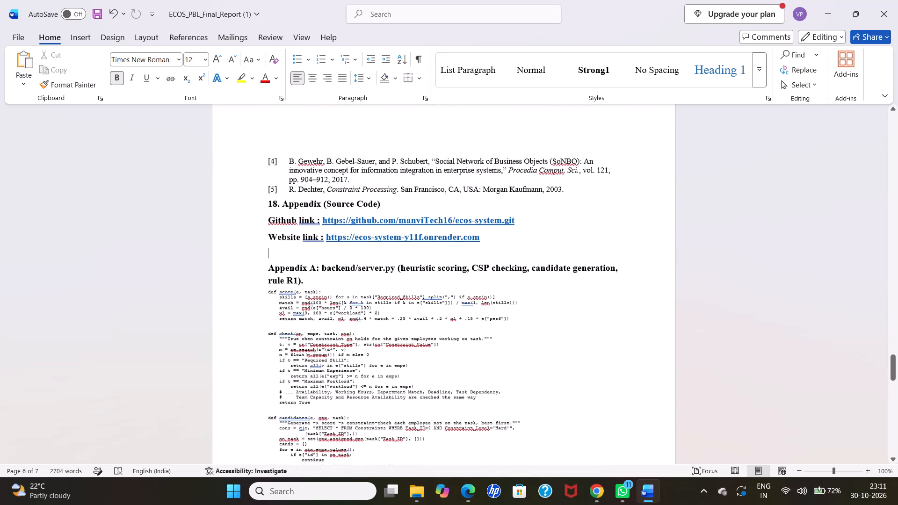
{"action": "scroll", "coordinate": [637, 331], "scroll_direction": "up", "scroll_amount": 4}
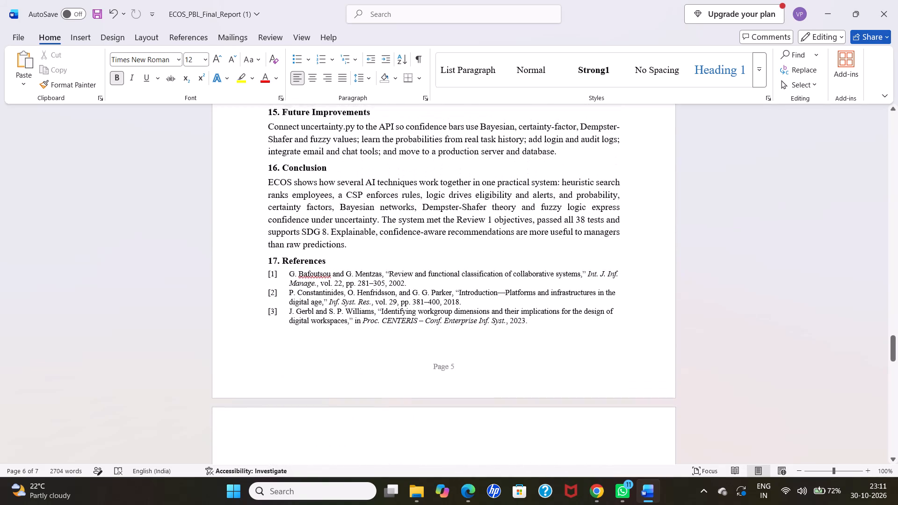
{"action": "scroll", "coordinate": [637, 331], "scroll_direction": "up", "scroll_amount": 4}
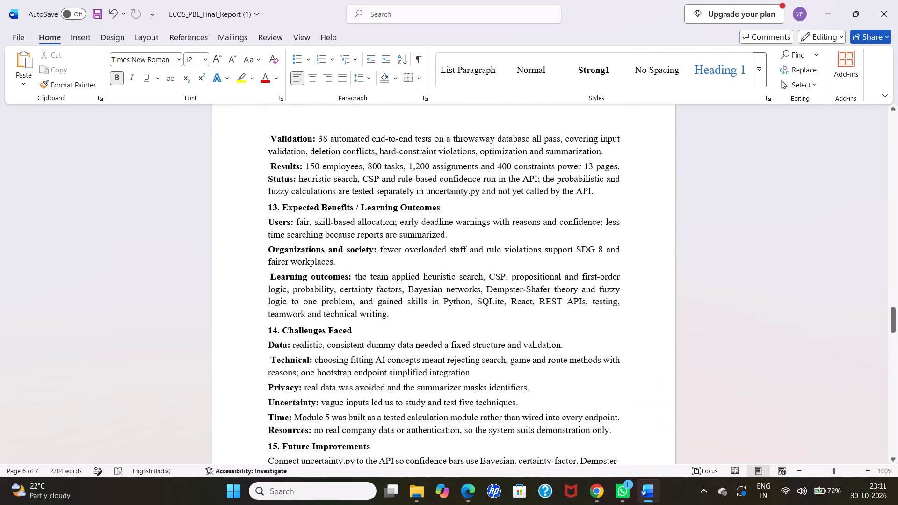
{"action": "scroll", "coordinate": [637, 331], "scroll_direction": "up", "scroll_amount": 4}
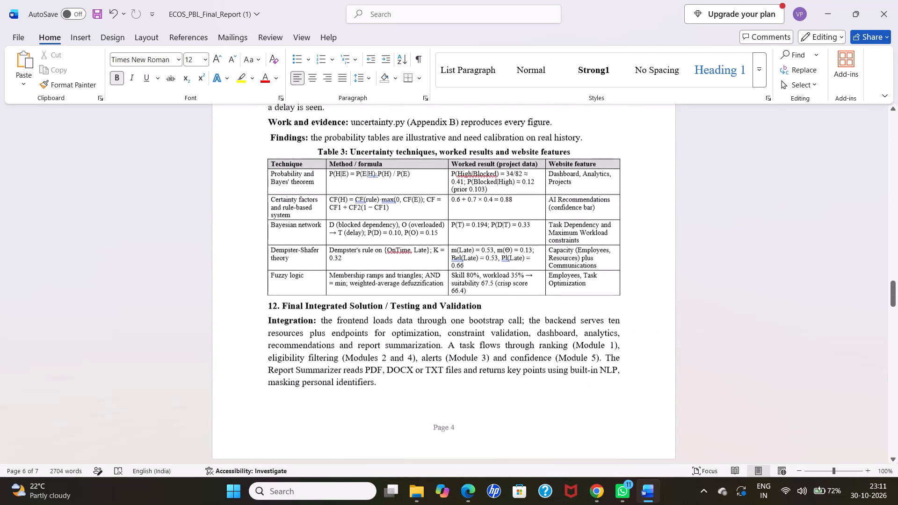
{"action": "scroll", "coordinate": [637, 331], "scroll_direction": "up", "scroll_amount": 3}
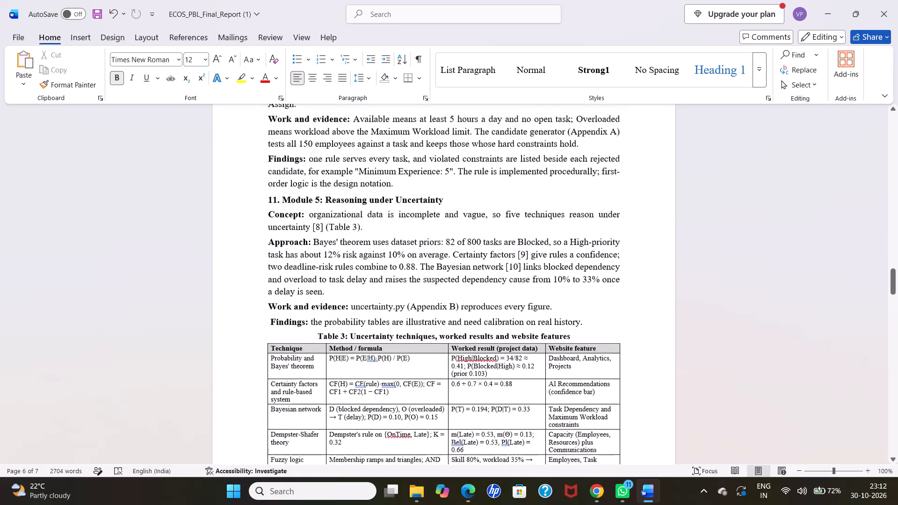
{"action": "scroll", "coordinate": [637, 331], "scroll_direction": "up", "scroll_amount": 3}
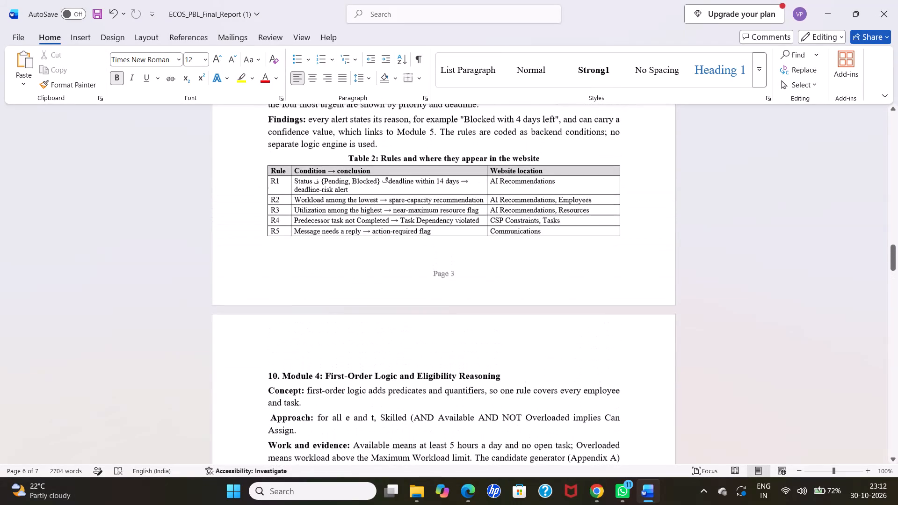
{"action": "scroll", "coordinate": [637, 331], "scroll_direction": "up", "scroll_amount": 4}
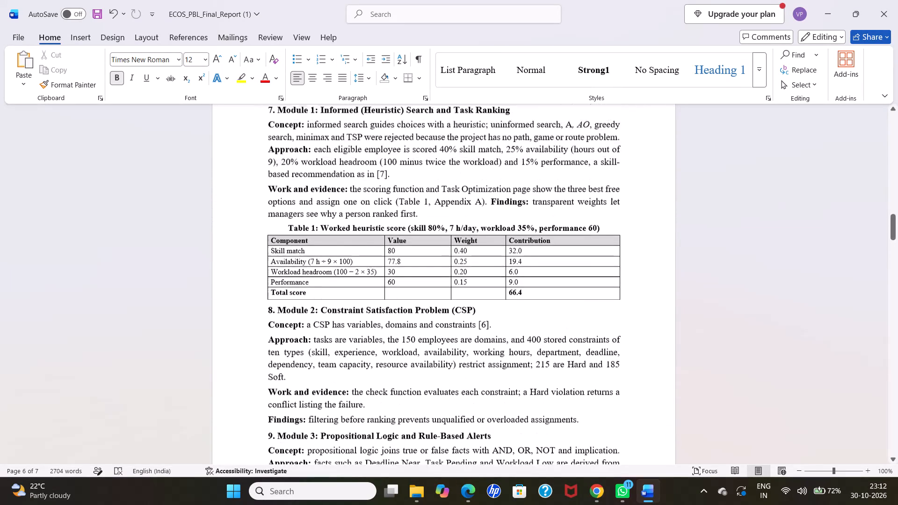
{"action": "scroll", "coordinate": [637, 331], "scroll_direction": "up", "scroll_amount": 5}
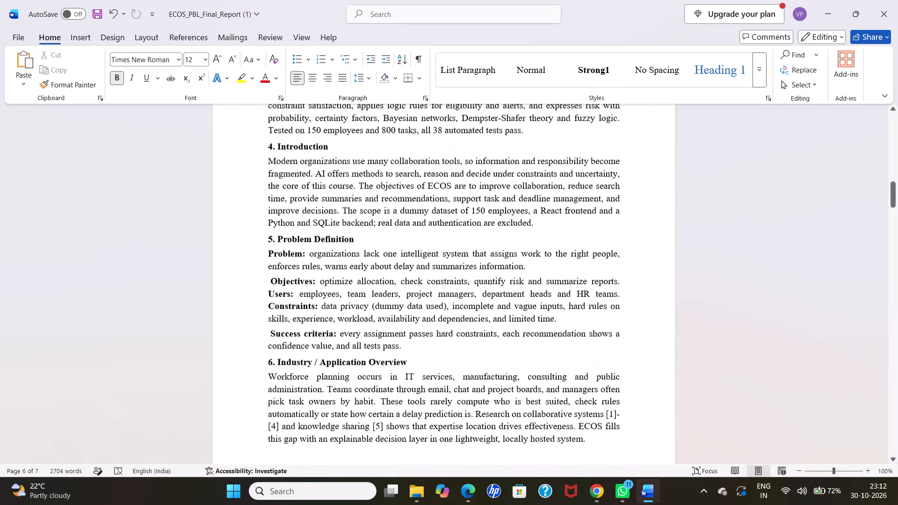
{"action": "scroll", "coordinate": [637, 331], "scroll_direction": "up", "scroll_amount": 5}
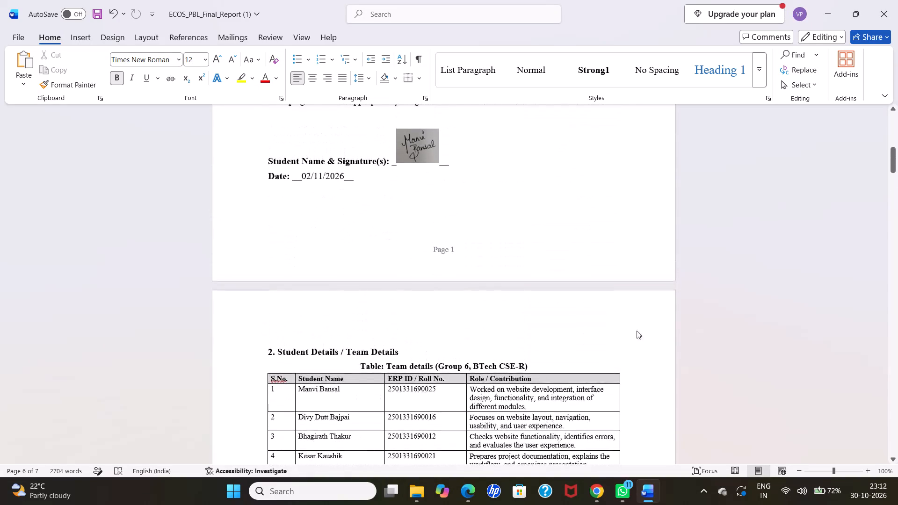
{"action": "scroll", "coordinate": [637, 331], "scroll_direction": "up", "scroll_amount": 2}
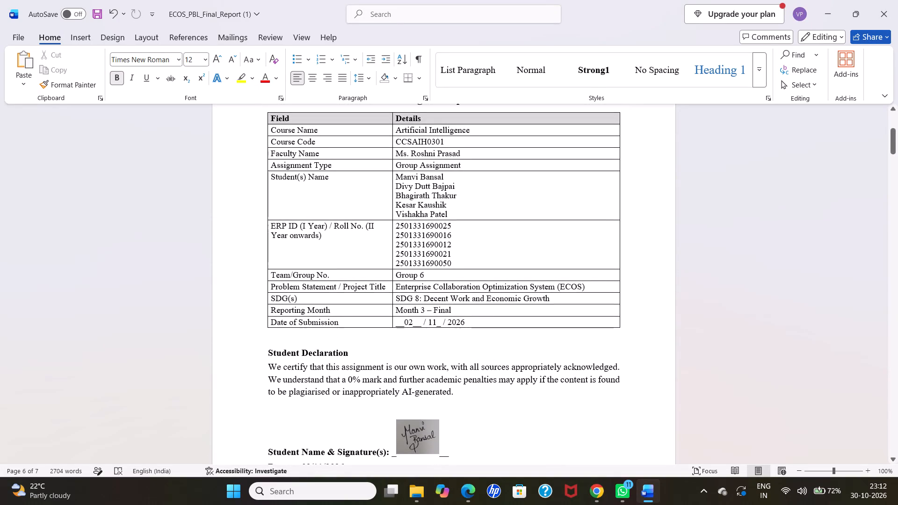
{"action": "scroll", "coordinate": [637, 331], "scroll_direction": "up", "scroll_amount": 1}
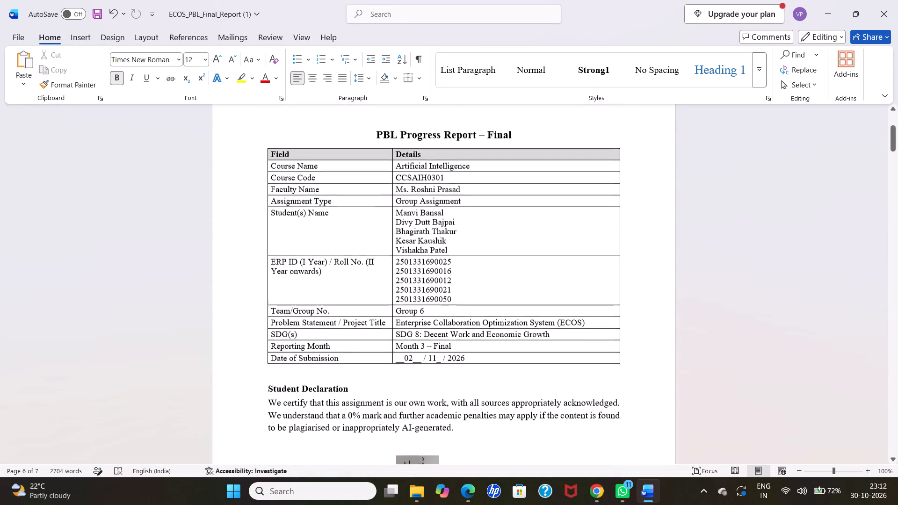
Append the first names Manvi, Divy and Bhagirath in parentheses after the first three roll numbers in the cover page table.
{"action": "left_click", "coordinate": [463, 261]}
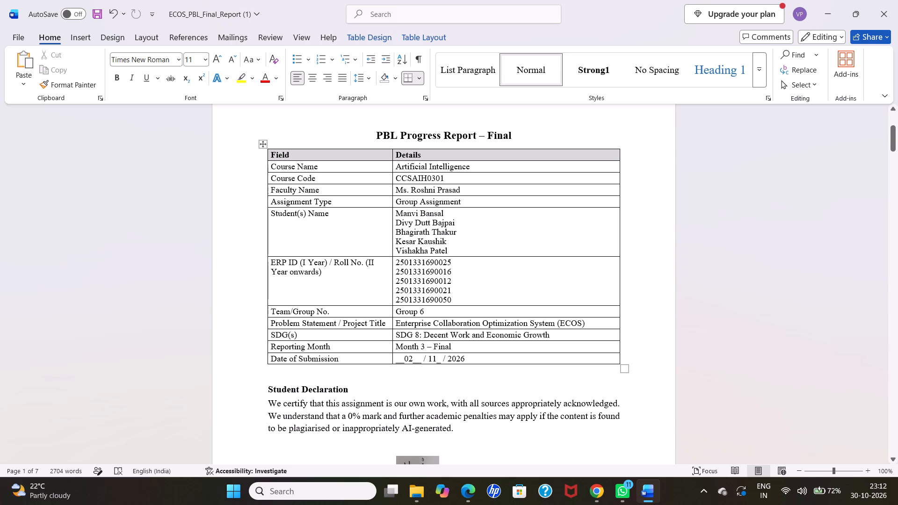
{"action": "key", "text": "shift+parenleft"}
{"action": "type", "text": "Manvi"}
{"action": "key", "text": "shift+parenright"}
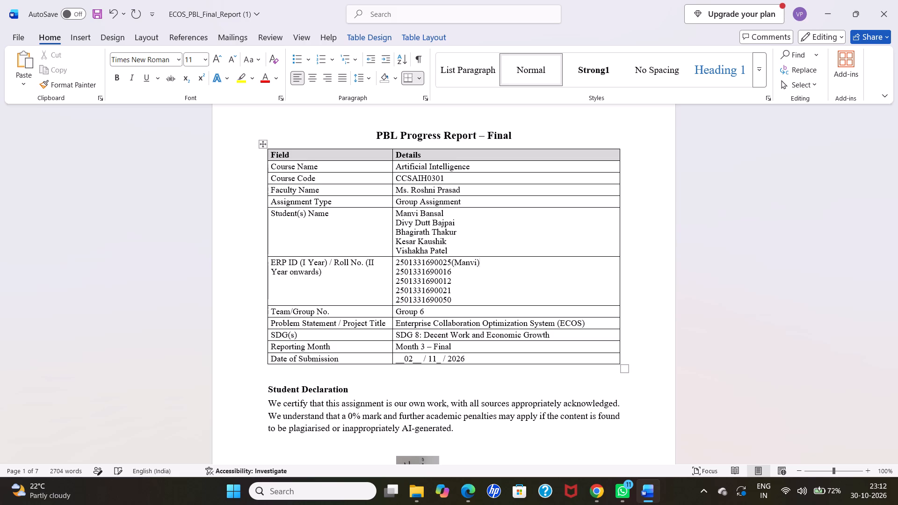
{"action": "key", "text": "Down"}
{"action": "key", "text": "shift+parenleft"}
{"action": "type", "text": "Div"}
{"action": "key", "text": "y"}
{"action": "key", "text": "shift+parenright"}
{"action": "key", "text": "Down"}
{"action": "key", "text": "shift+parenleft"}
{"action": "type", "text": "Bhagi"}
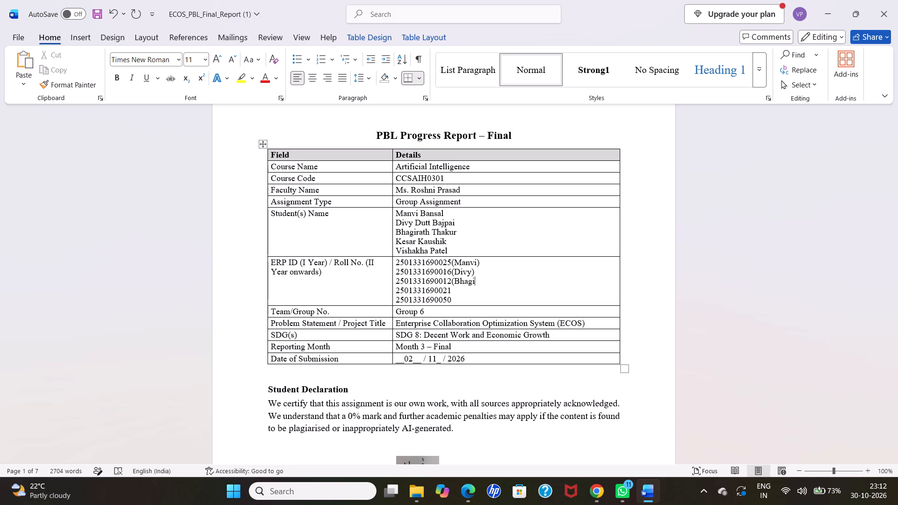
{"action": "type", "text": "rath"}
{"action": "key", "text": "shift+parenright"}
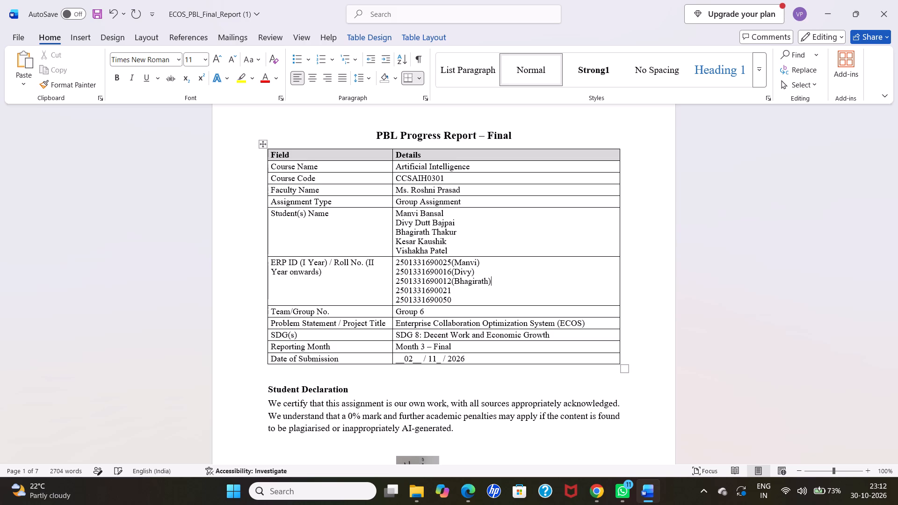
Append the first names kesar and Vishakha in parentheses after the last two roll numbers in the cover page table.
{"action": "key", "text": "Down"}
{"action": "key", "text": "shift+parenleft"}
{"action": "type", "text": "kese"}
{"action": "key", "text": "BackSpace"}
{"action": "type", "text": "ar"}
{"action": "key", "text": "shift+parenright"}
{"action": "key", "text": "Down"}
{"action": "key", "text": "shift+parenleft"}
{"action": "type", "text": "Vishakha"}
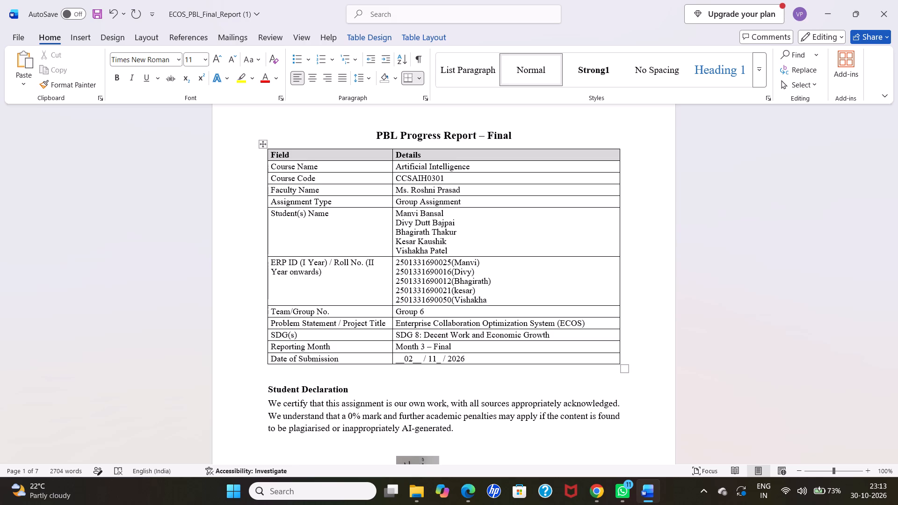
{"action": "key", "text": "shift+parenright"}
Review the report's content and page layout from the cover page through to the end of the last page.
{"action": "scroll", "coordinate": [444, 368], "scroll_direction": "up", "scroll_amount": 3}
{"action": "scroll", "coordinate": [444, 368], "scroll_direction": "down", "scroll_amount": 1}
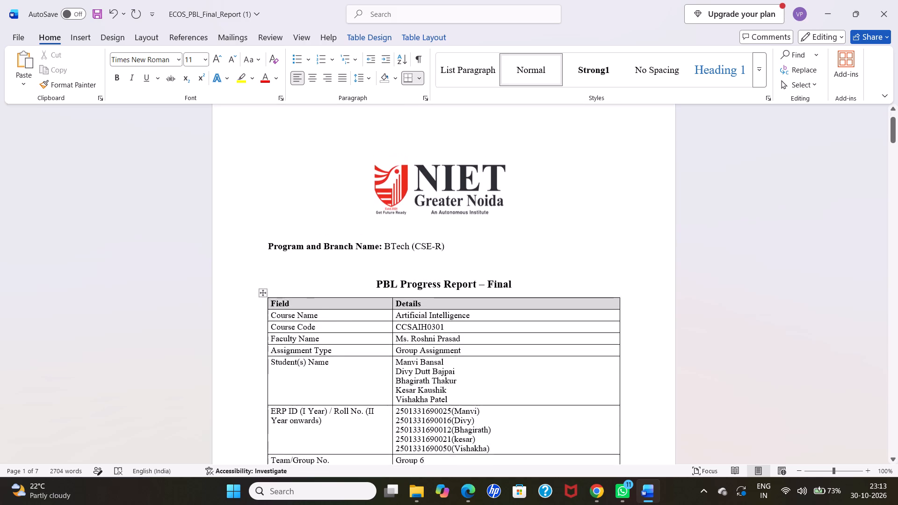
{"action": "scroll", "coordinate": [444, 368], "scroll_direction": "down", "scroll_amount": 6}
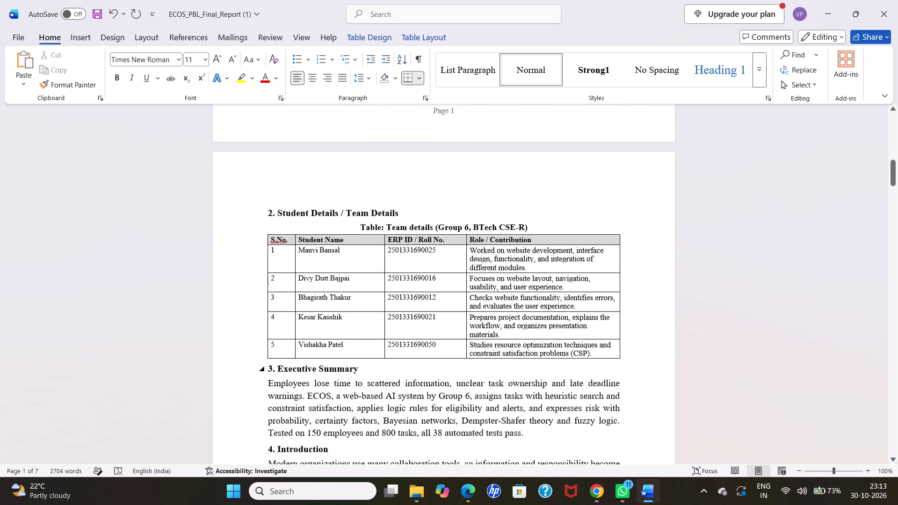
{"action": "scroll", "coordinate": [444, 368], "scroll_direction": "down", "scroll_amount": 9}
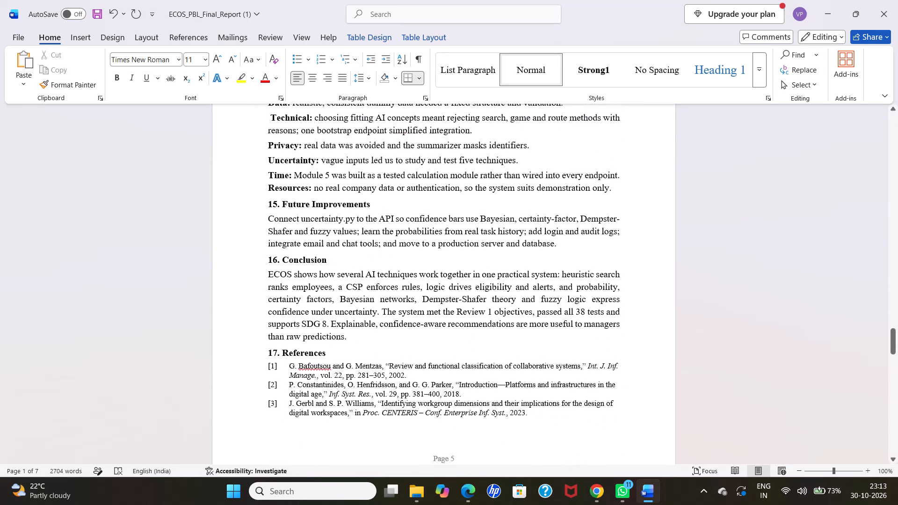
{"action": "scroll", "coordinate": [444, 368], "scroll_direction": "down", "scroll_amount": 4}
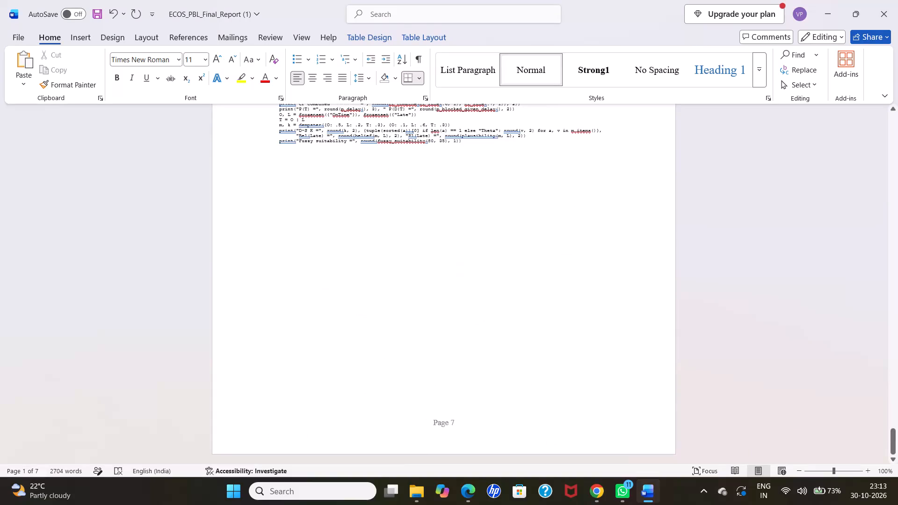
Save the report as a Word document named "ECOS_AI PBL_Final_Report" in the Downloads folder.
{"action": "left_click", "coordinate": [14, 34]}
{"action": "left_click", "coordinate": [40, 218]}
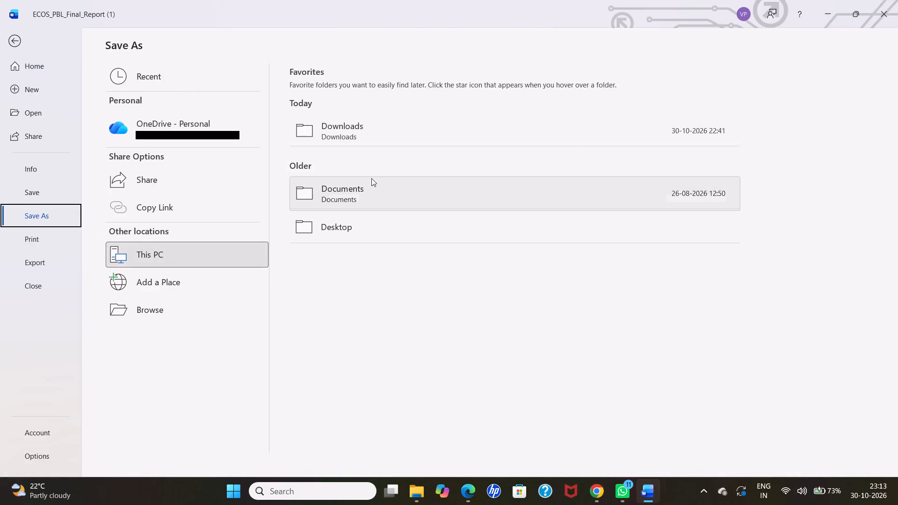
{"action": "left_click", "coordinate": [353, 127]}
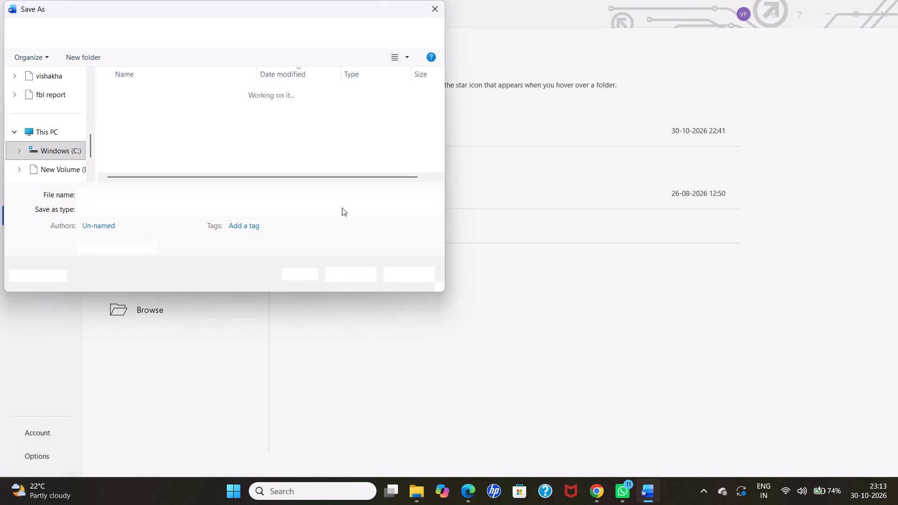
{"action": "left_click", "coordinate": [186, 196]}
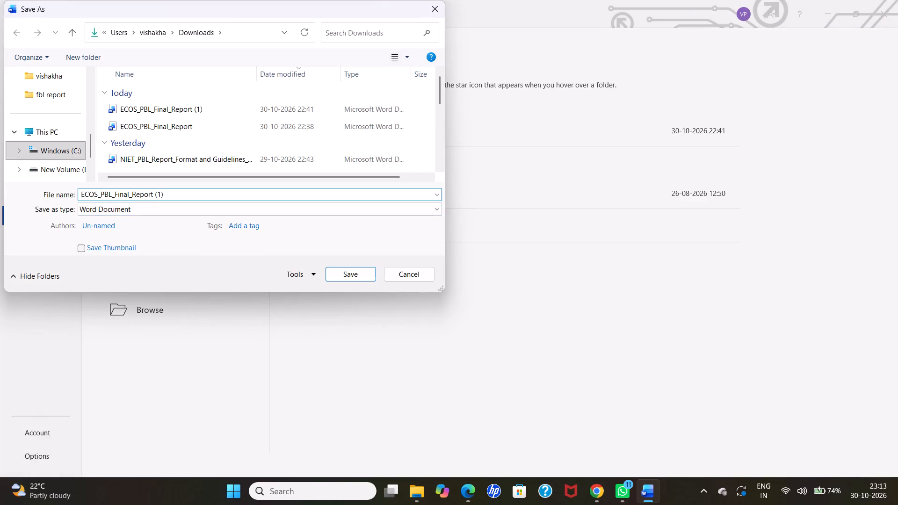
{"action": "key", "text": "BackSpace"}
{"action": "key", "text": "BackSpace"}
{"action": "key", "text": "BackSpace"}
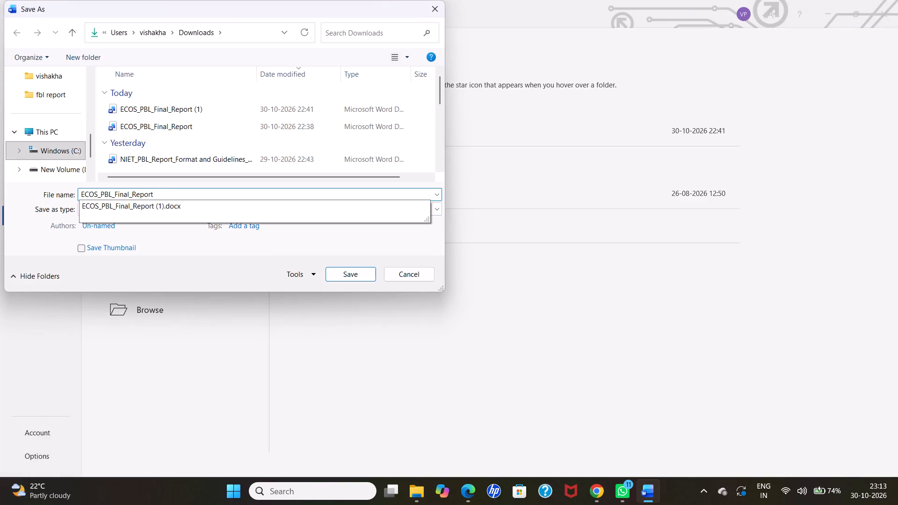
{"action": "left_click", "coordinate": [99, 195]}
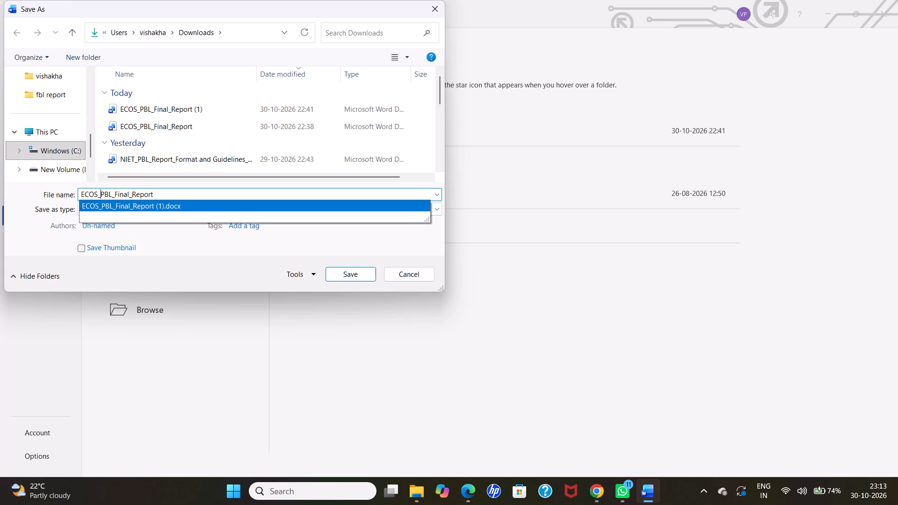
{"action": "key", "text": "shift+a"}
{"action": "key", "text": "shift+i"}
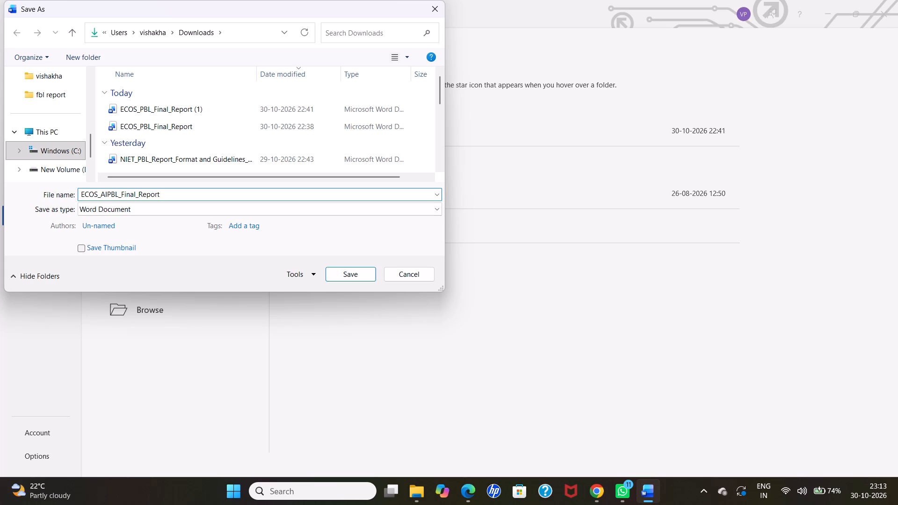
{"action": "key", "text": "space"}
{"action": "left_click", "coordinate": [340, 276]}
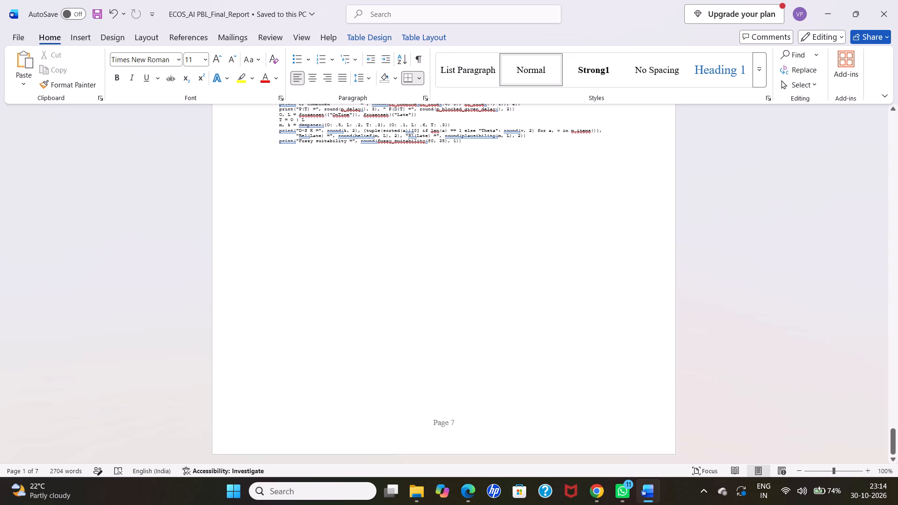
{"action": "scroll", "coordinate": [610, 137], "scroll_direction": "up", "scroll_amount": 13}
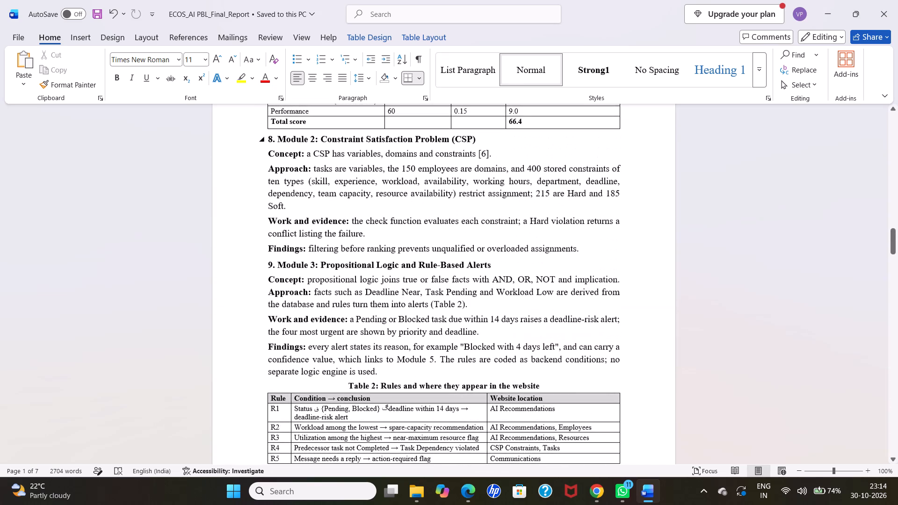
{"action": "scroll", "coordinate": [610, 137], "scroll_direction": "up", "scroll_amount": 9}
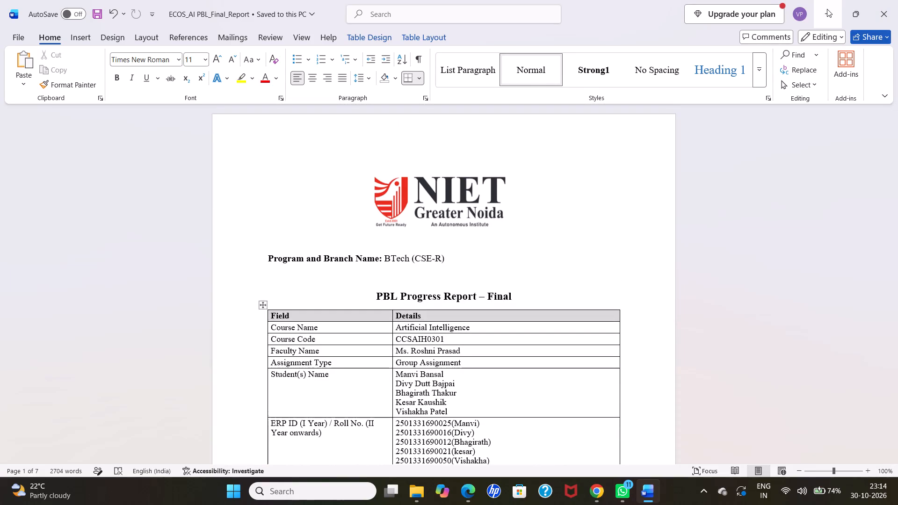
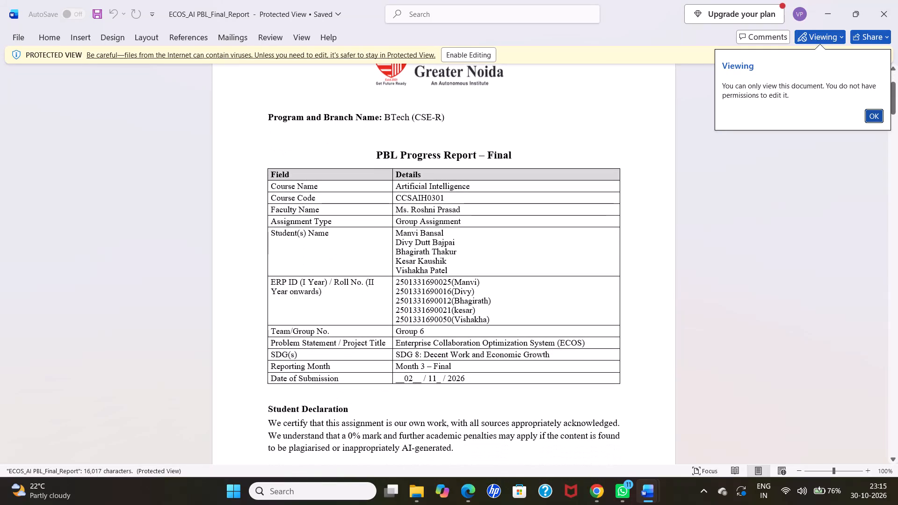
Review the saved report from the cover page table and student declaration through the team details to the Module 1 and Module 2 sections.
{"action": "scroll", "coordinate": [587, 379], "scroll_direction": "down", "scroll_amount": 2}
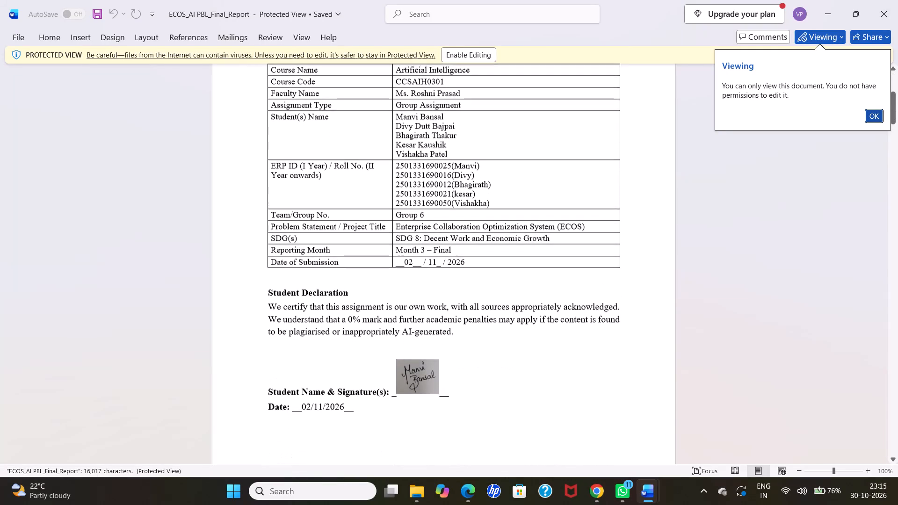
{"action": "scroll", "coordinate": [587, 379], "scroll_direction": "down", "scroll_amount": 4}
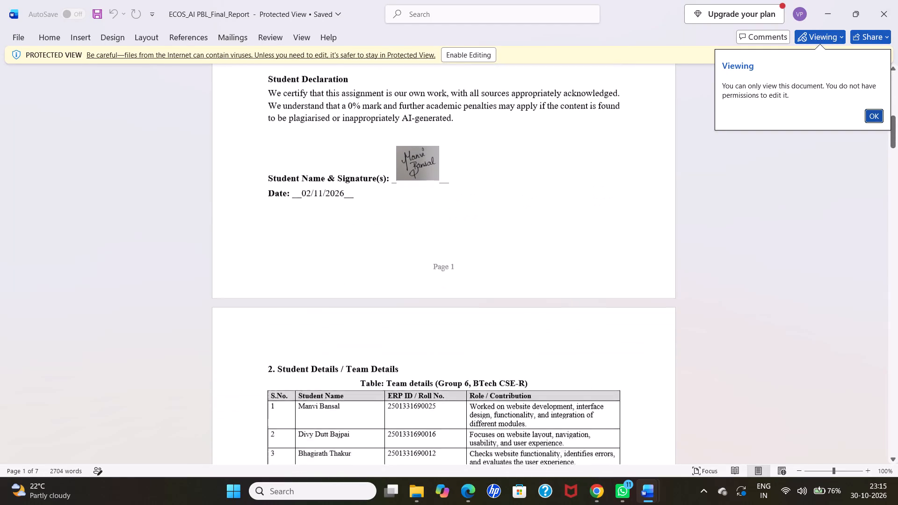
{"action": "scroll", "coordinate": [587, 379], "scroll_direction": "down", "scroll_amount": 8}
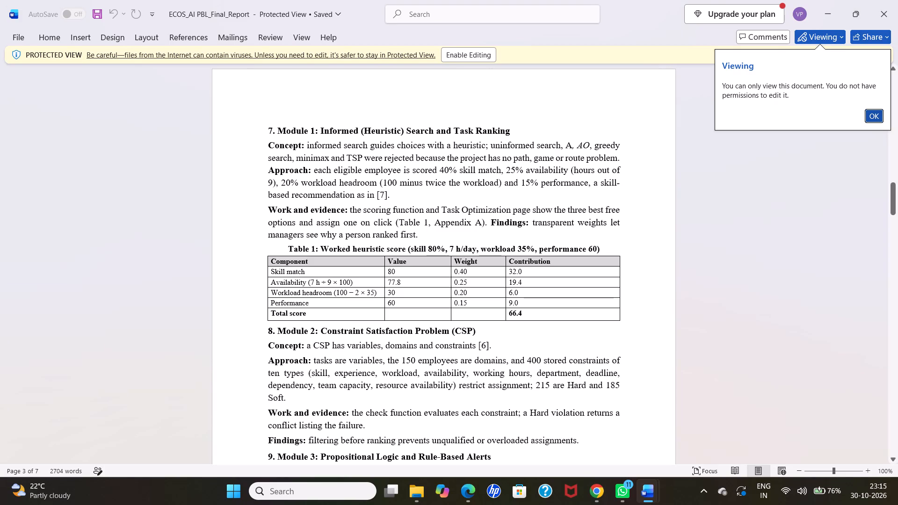
Recheck the cover page's student names, roll numbers, submission date, and the declaration with its signature and date.
{"action": "scroll", "coordinate": [594, 308], "scroll_direction": "up", "scroll_amount": 6}
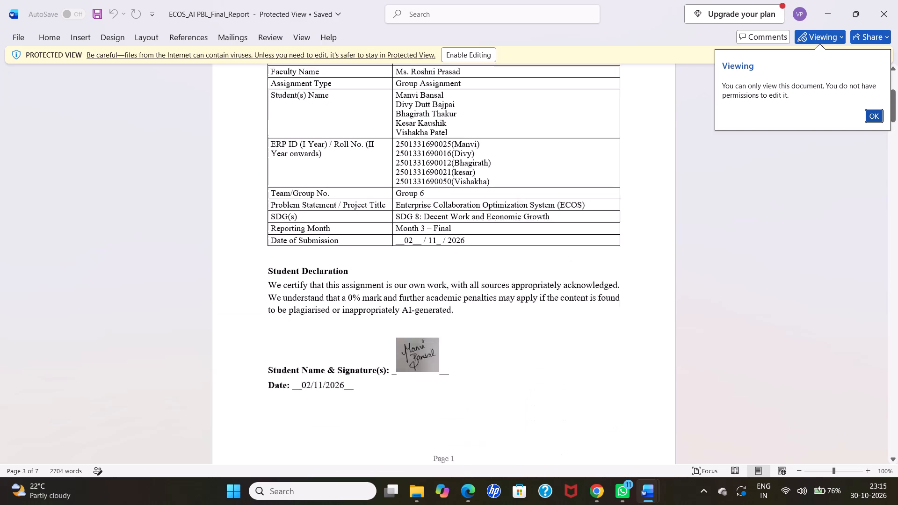
{"action": "scroll", "coordinate": [594, 308], "scroll_direction": "up", "scroll_amount": 1}
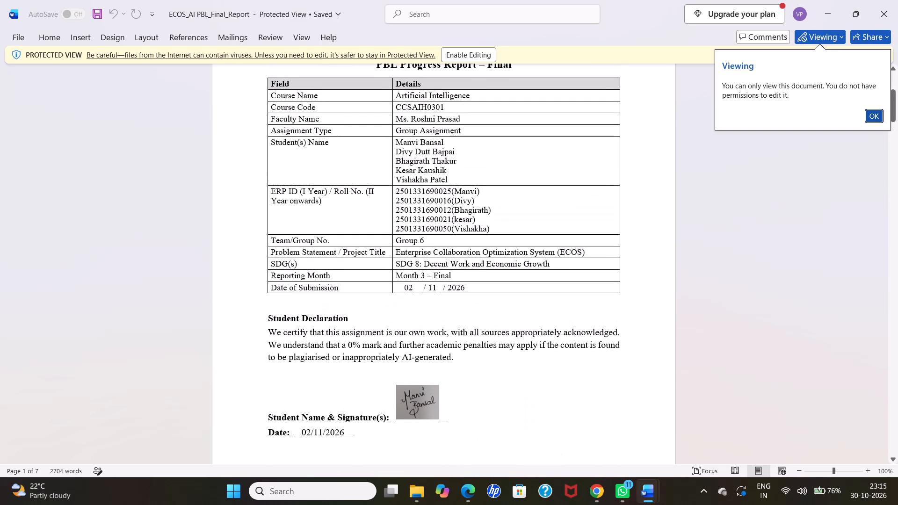
{"action": "scroll", "coordinate": [594, 308], "scroll_direction": "up", "scroll_amount": 5}
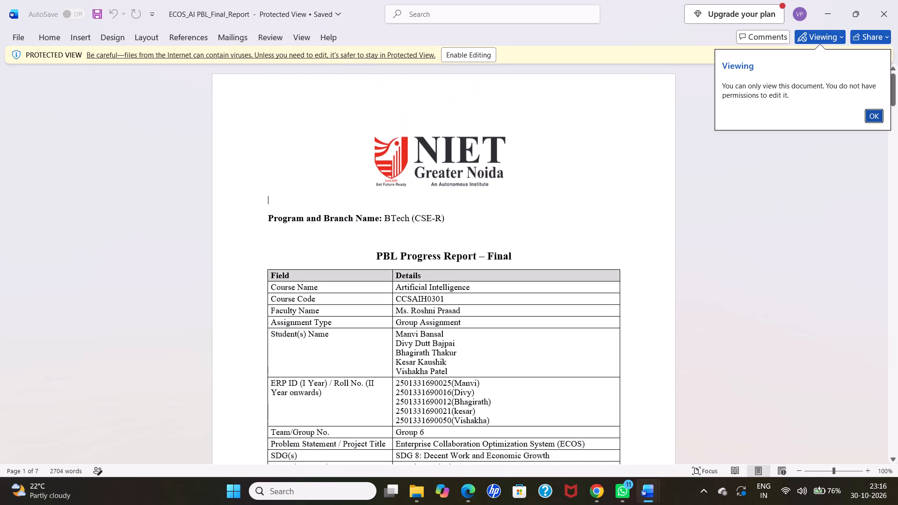
{"action": "scroll", "coordinate": [594, 308], "scroll_direction": "down", "scroll_amount": 3}
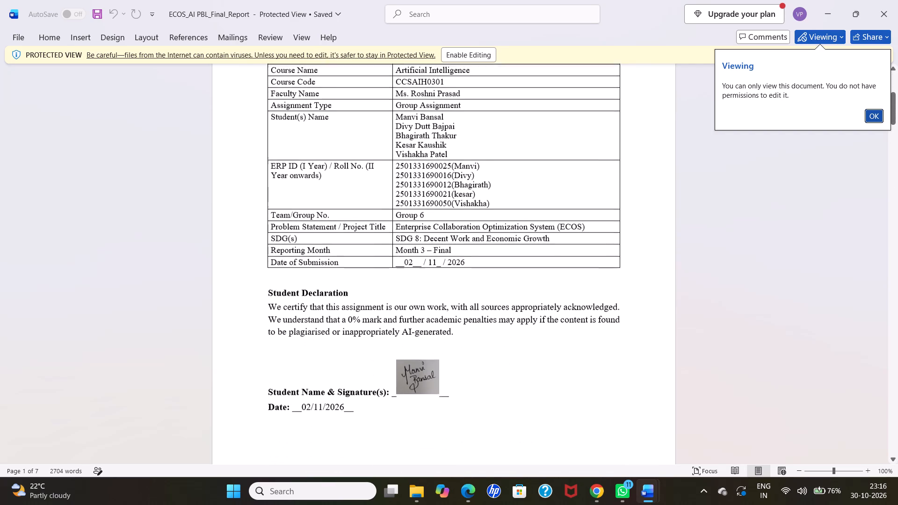
{"action": "scroll", "coordinate": [594, 308], "scroll_direction": "down", "scroll_amount": 2}
{"action": "scroll", "coordinate": [594, 308], "scroll_direction": "up", "scroll_amount": 1}
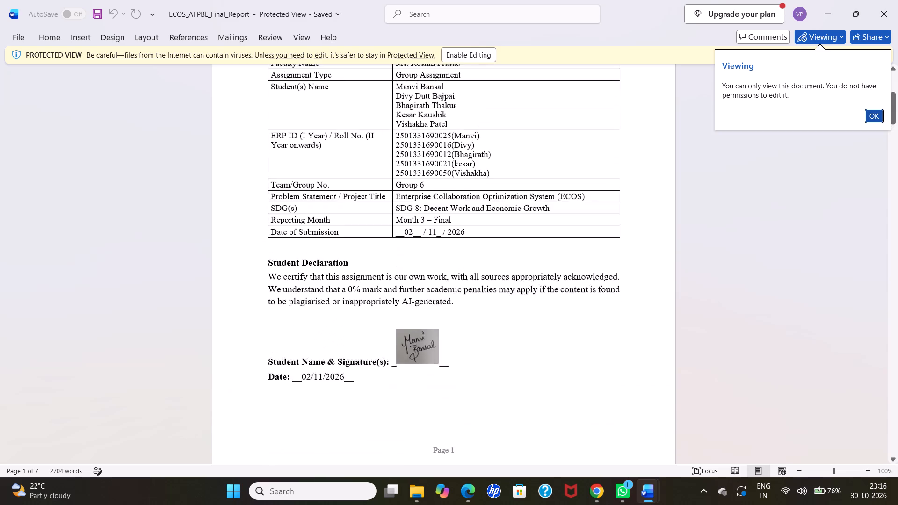
{"action": "scroll", "coordinate": [594, 308], "scroll_direction": "up", "scroll_amount": 1}
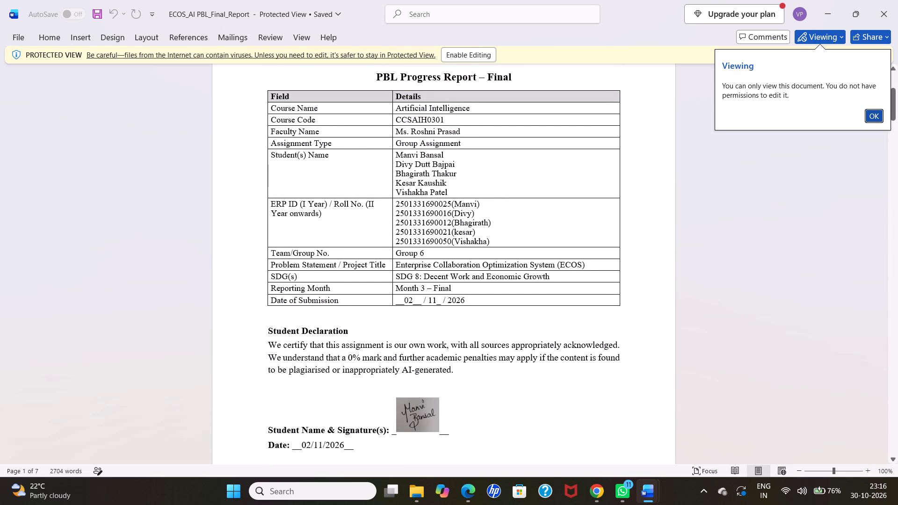